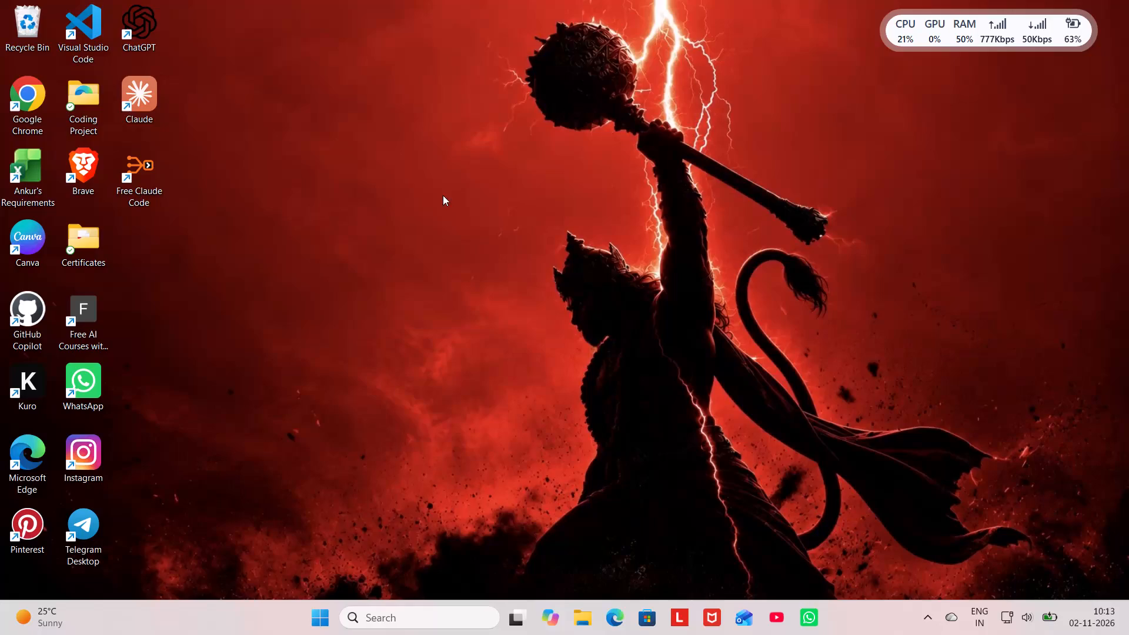
# Refresh the Windows desktop.
pyautogui.doubleClick(412, 185)
pyautogui.rightClick(412, 185)
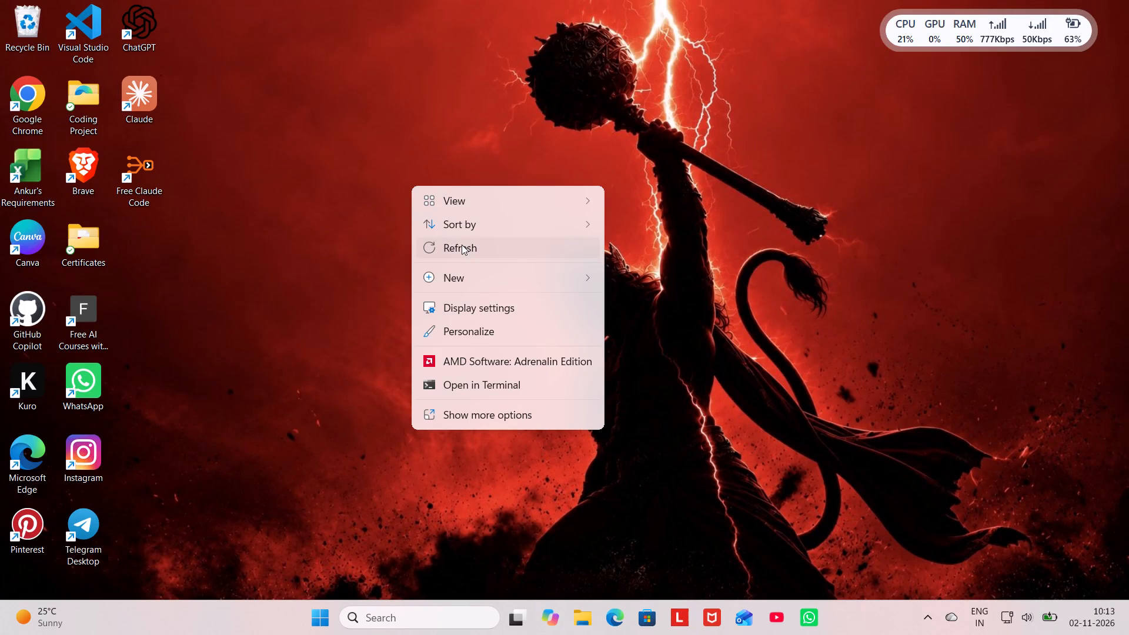
pyautogui.click(462, 245)
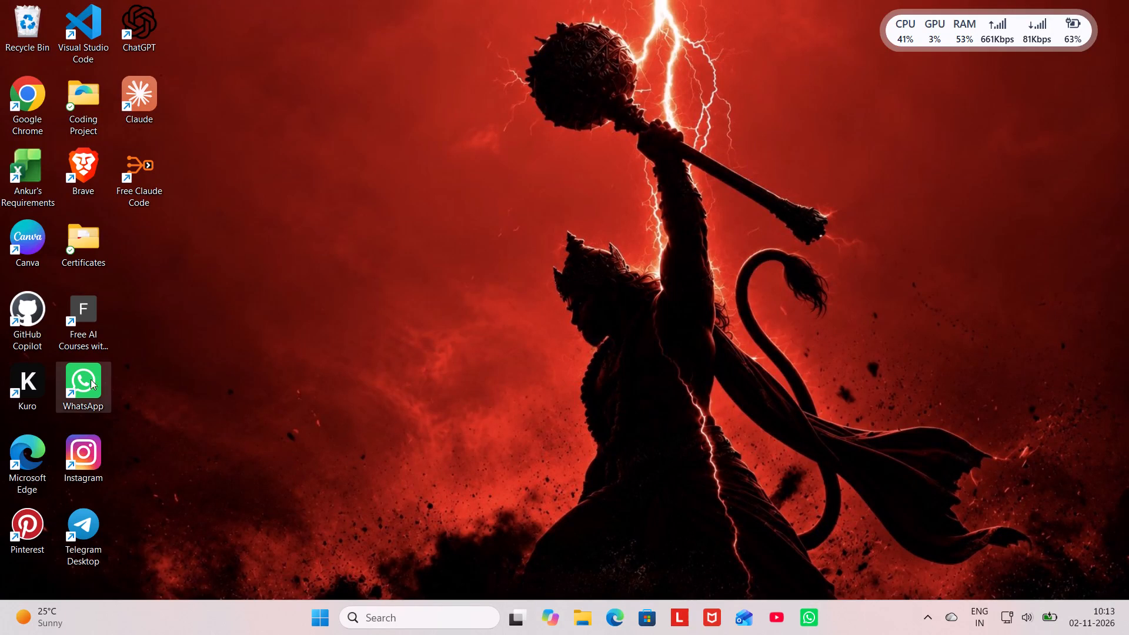
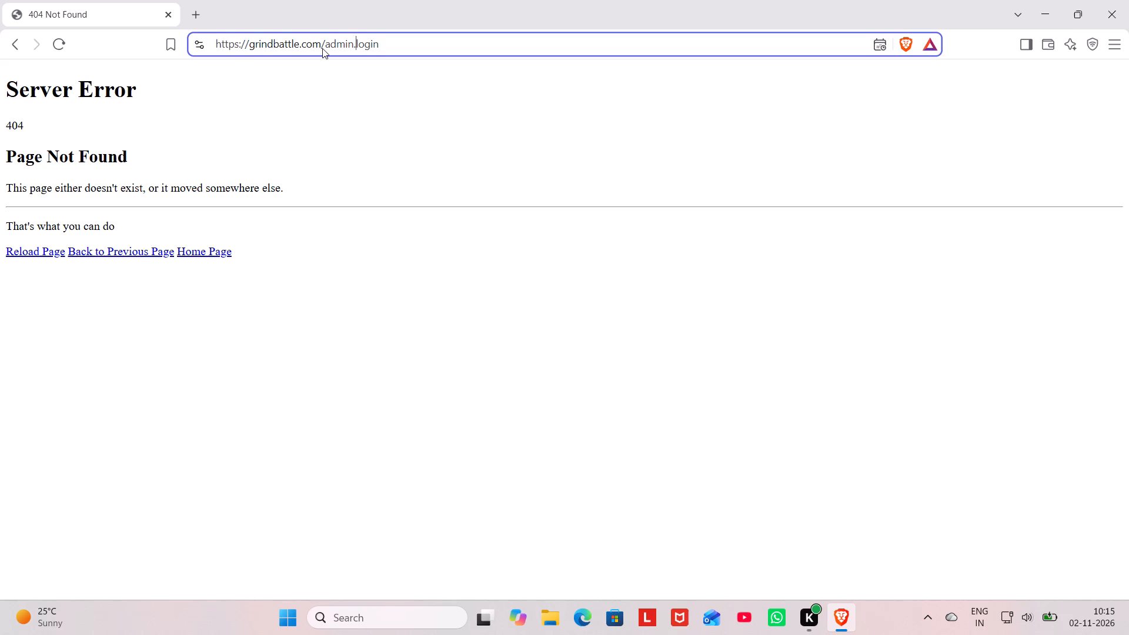
pyautogui.press('=')
pyautogui.press('Left')
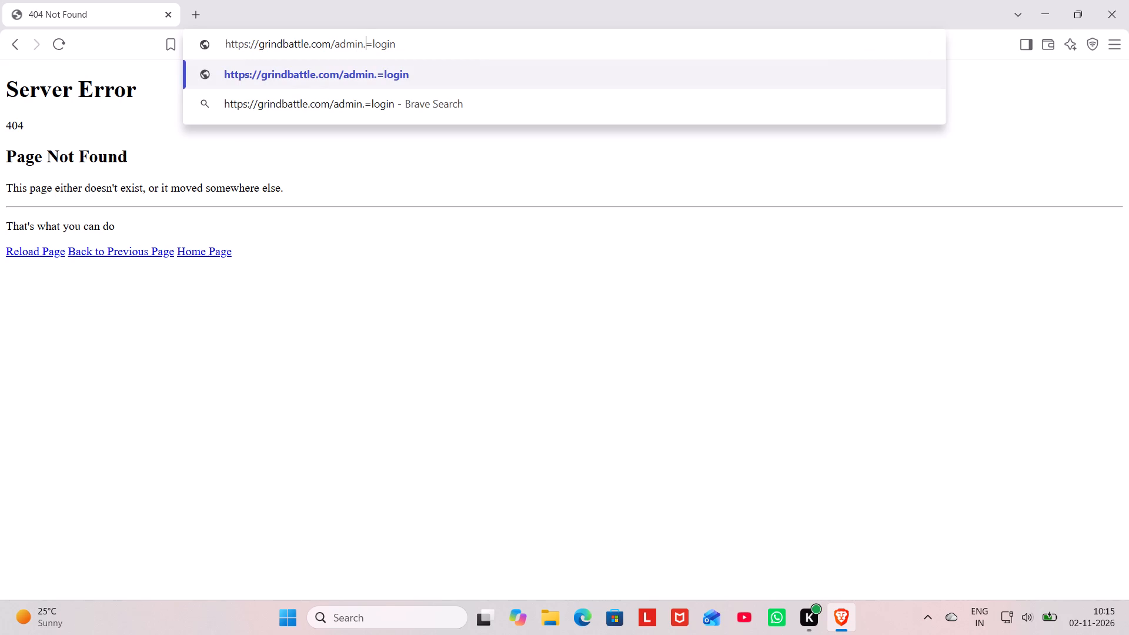
pyautogui.press('BackSpace')
pyautogui.press('BackSpace')
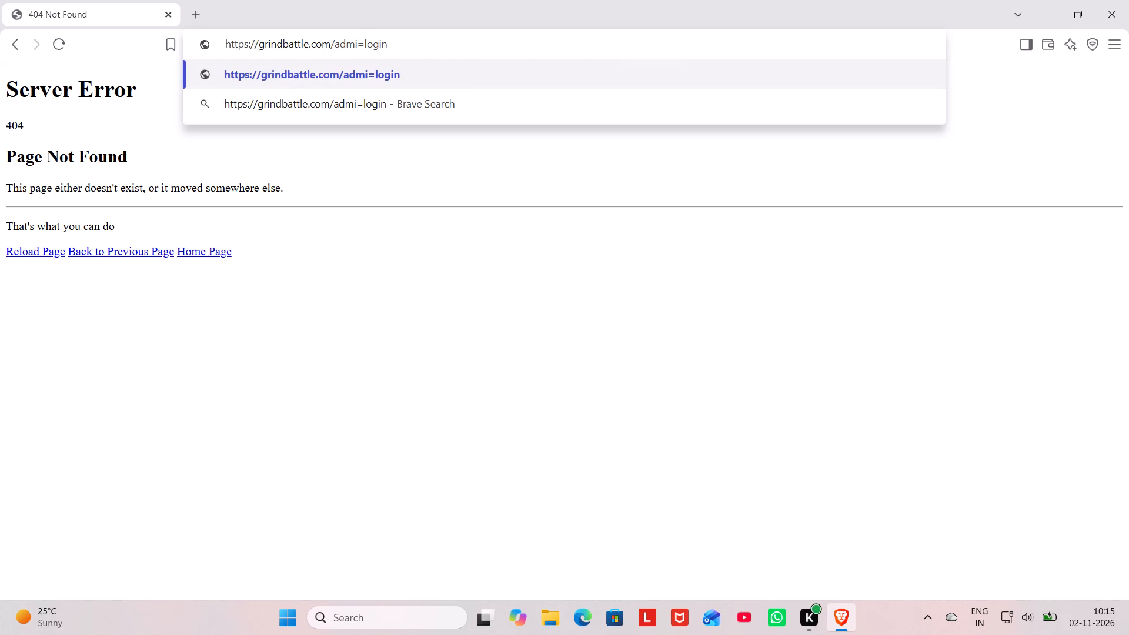
pyautogui.press('n')
pyautogui.press('Right')
pyautogui.press('BackSpace')
pyautogui.press('/')
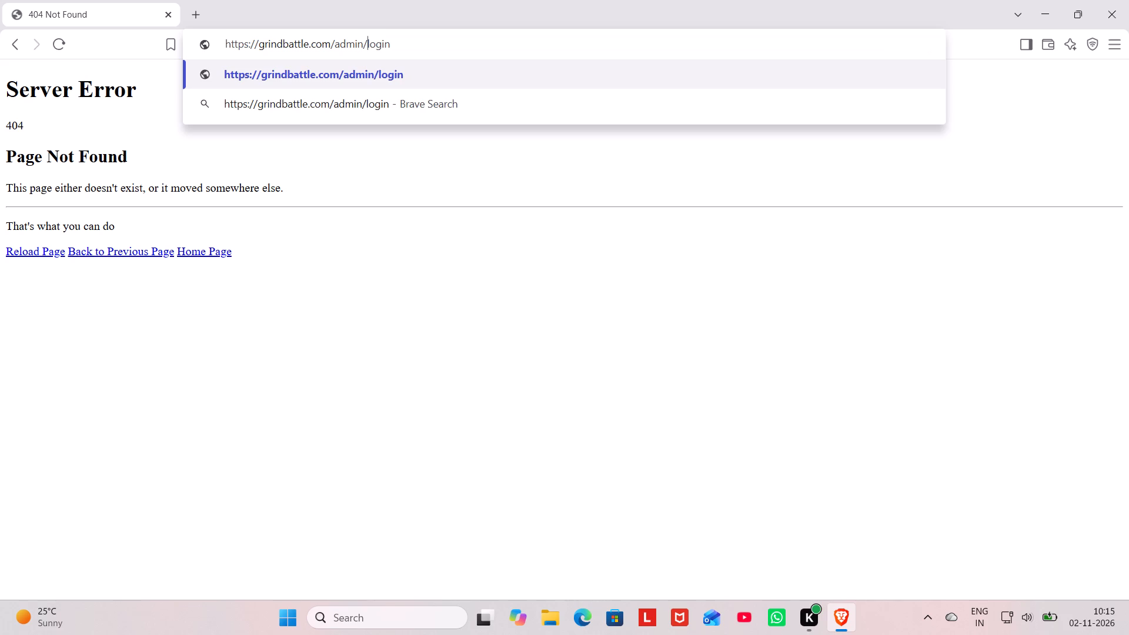
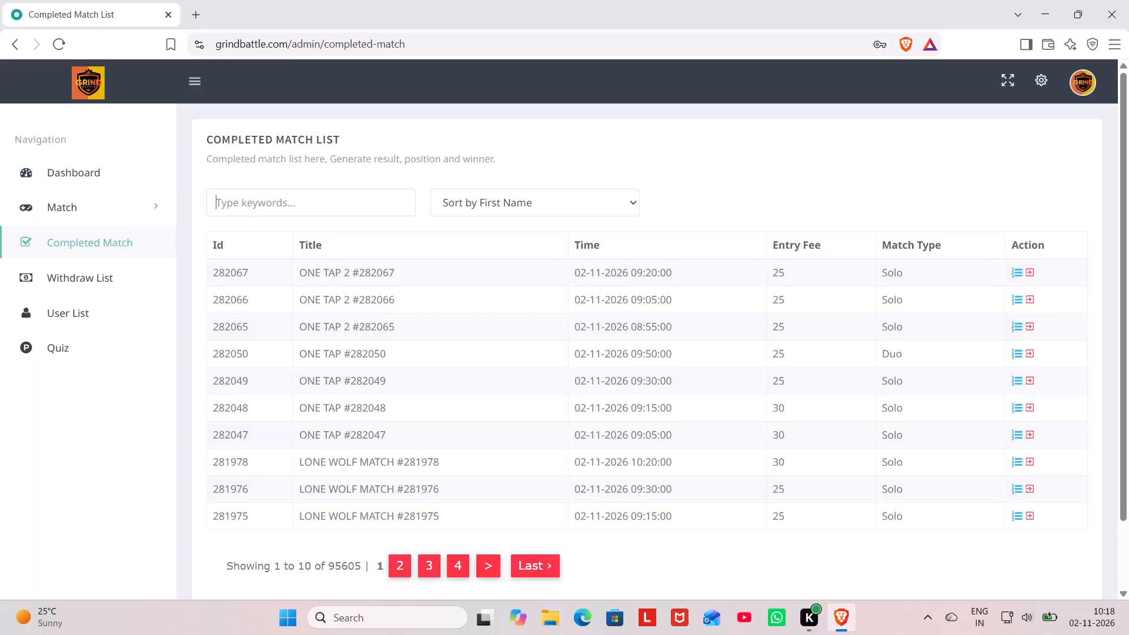
# Find match 281812 in the completed match list and open its Generate Result page.
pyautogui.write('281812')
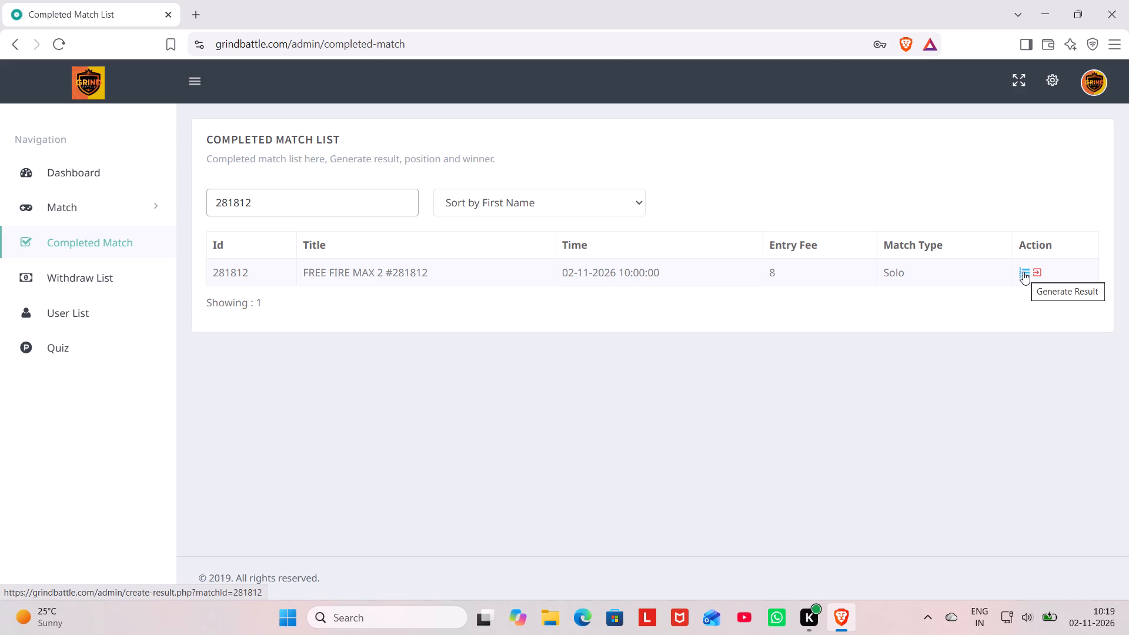
pyautogui.click(1023, 272)
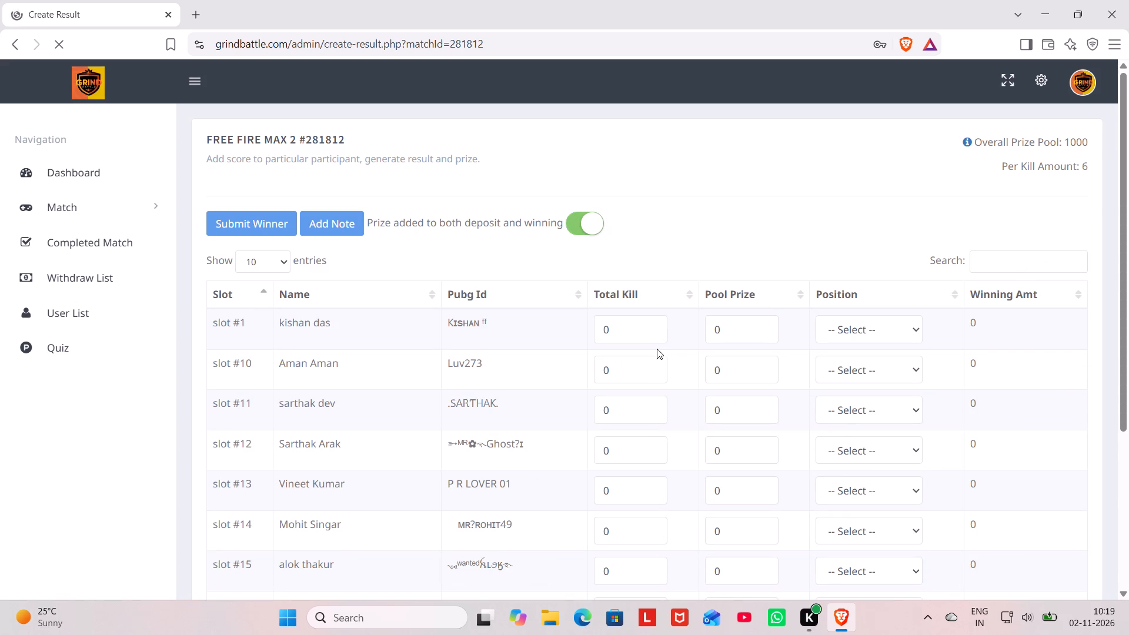
# Set the participant table to show 50 entries.
pyautogui.scroll(-2, 679, 386)
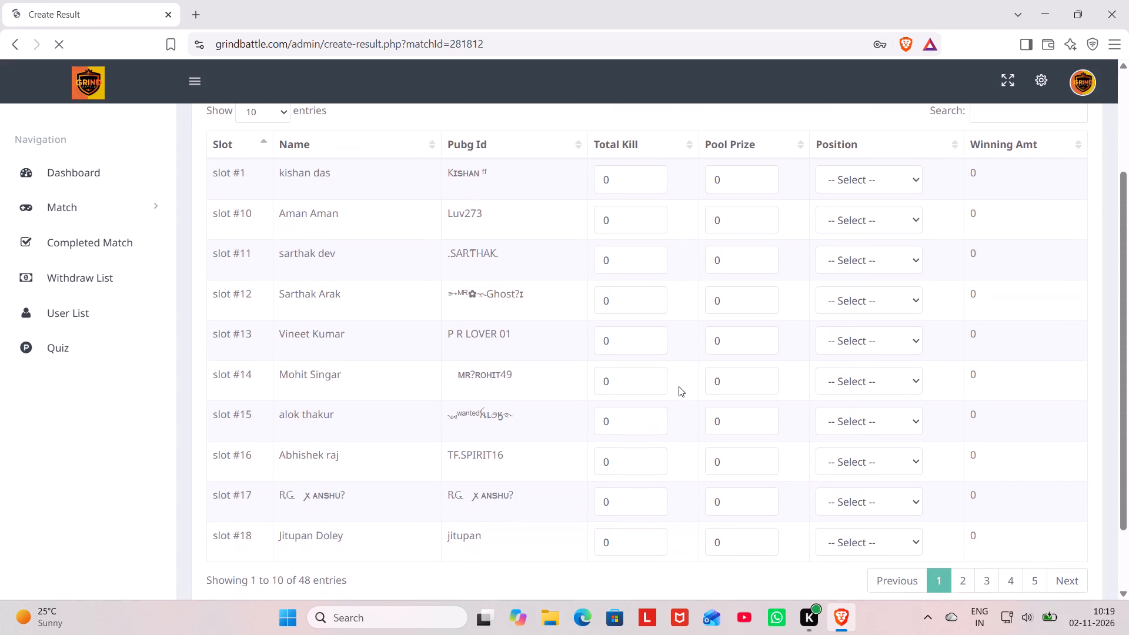
pyautogui.scroll(-3, 679, 386)
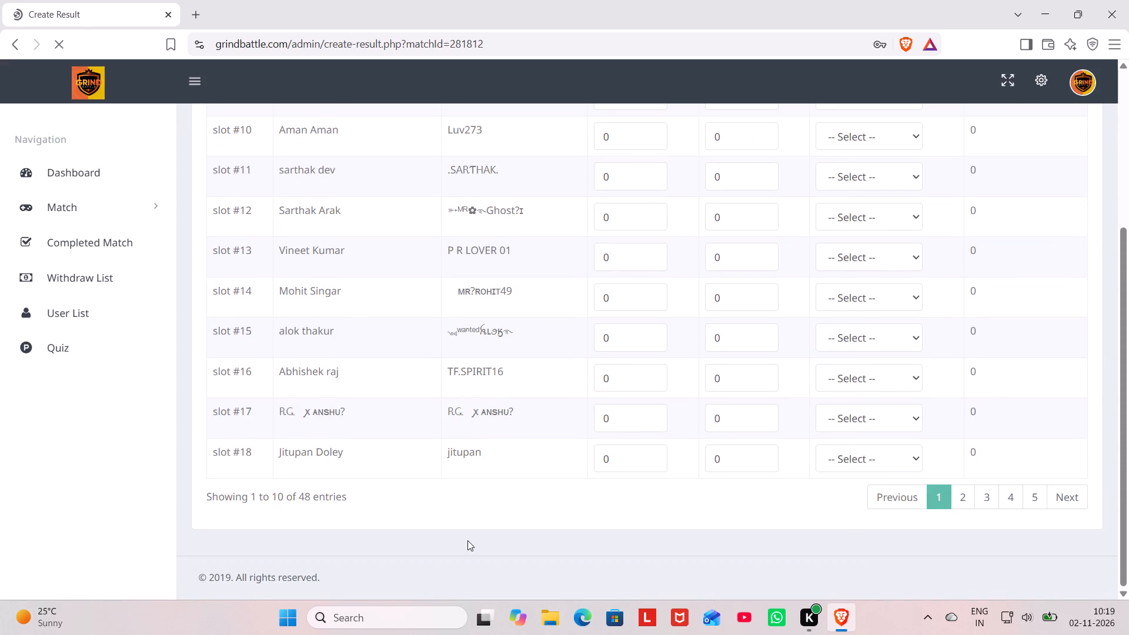
pyautogui.scroll(2, 522, 373)
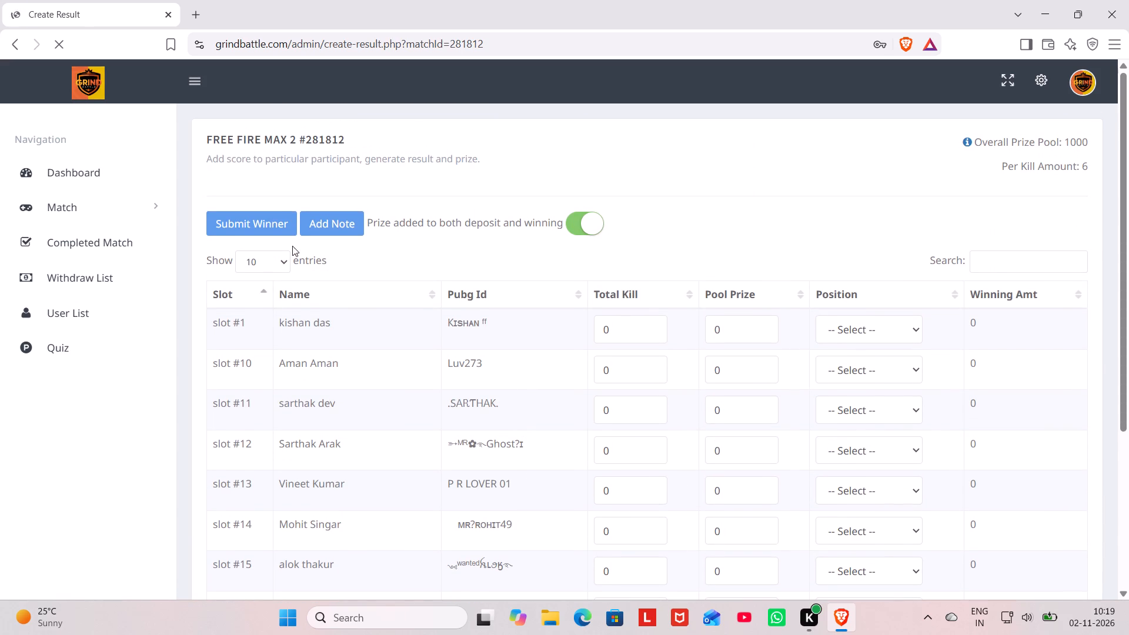
pyautogui.click(282, 262)
pyautogui.click(273, 320)
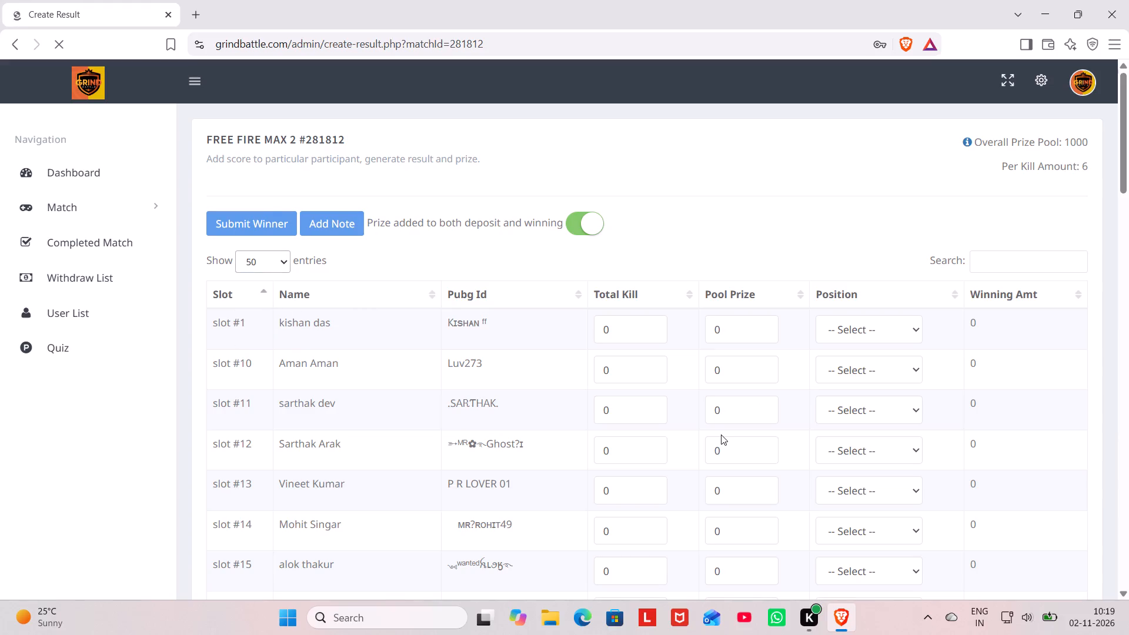
# For slot #32, enter 6 total kills and a pool prize of 20, and set the position to Winner.
pyautogui.scroll(-2, 566, 416)
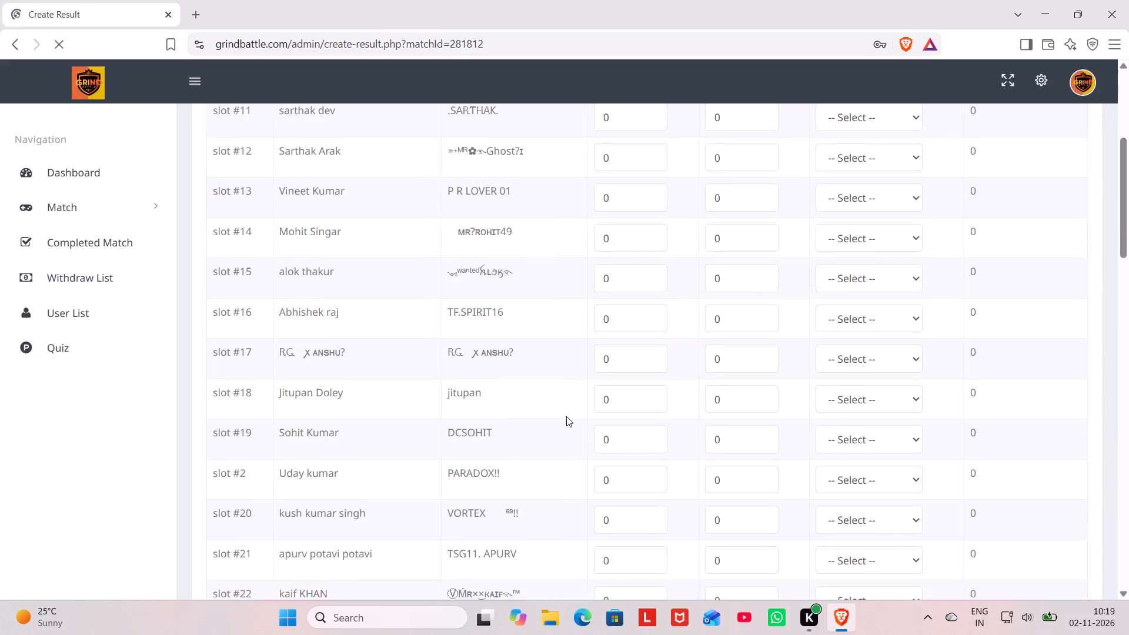
pyautogui.scroll(-2, 566, 416)
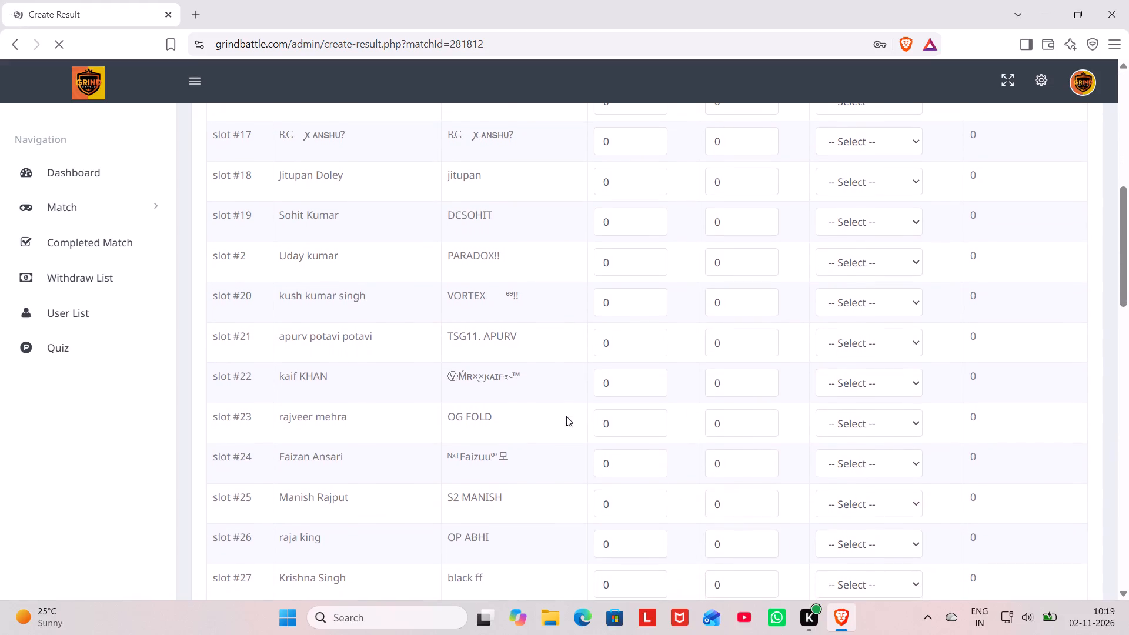
pyautogui.scroll(-2, 566, 416)
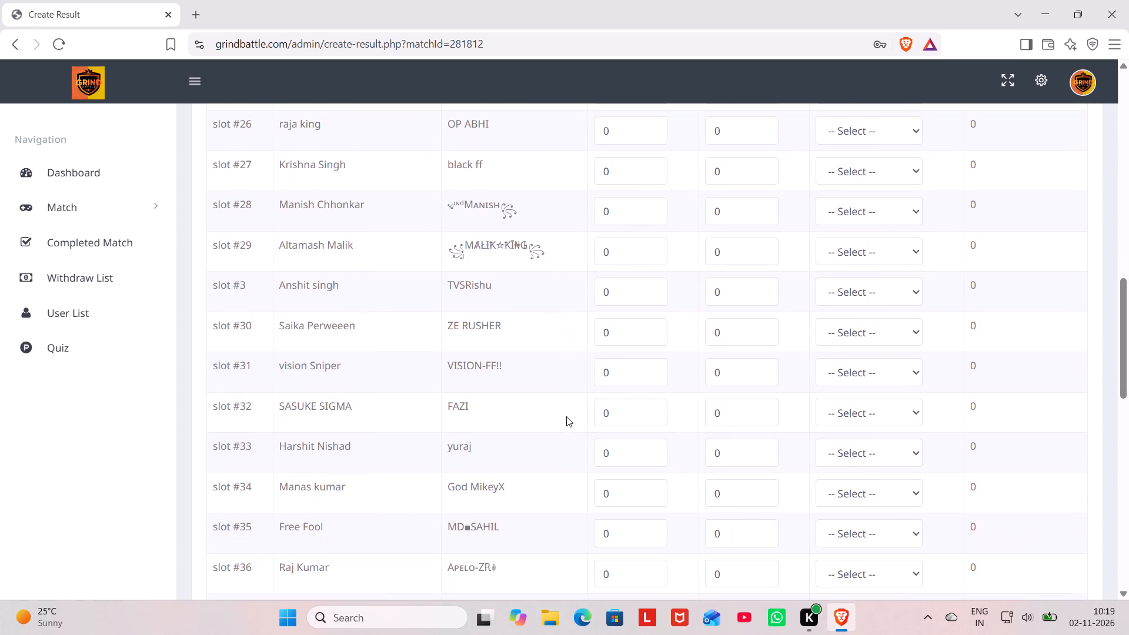
pyautogui.click(611, 414)
pyautogui.press('6')
pyautogui.press('Tab')
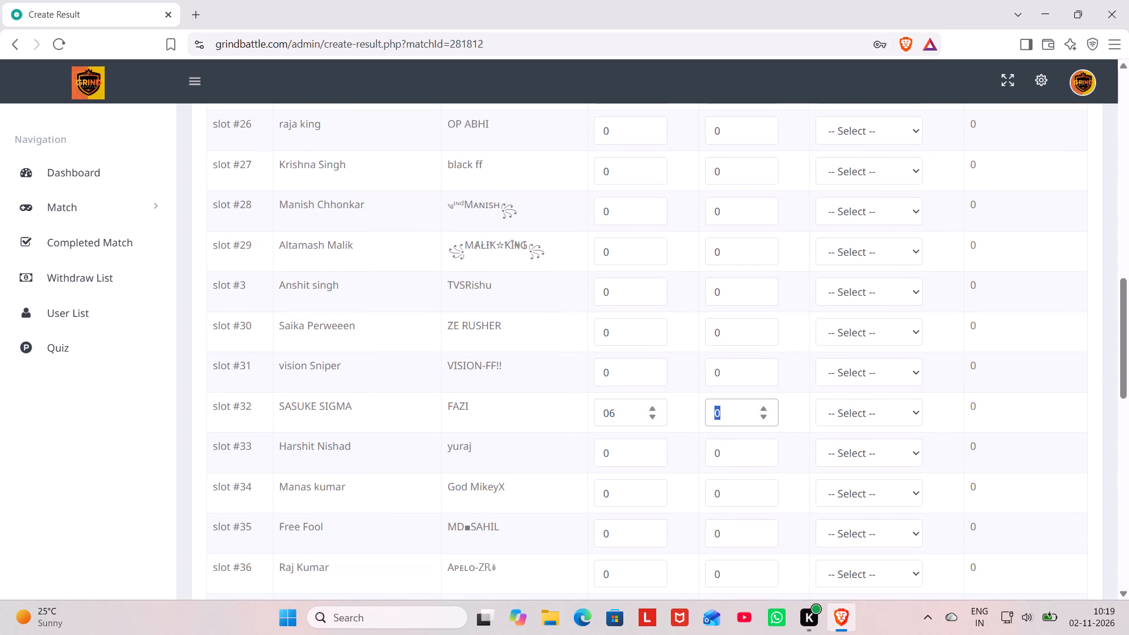
pyautogui.write('20')
pyautogui.press('Tab')
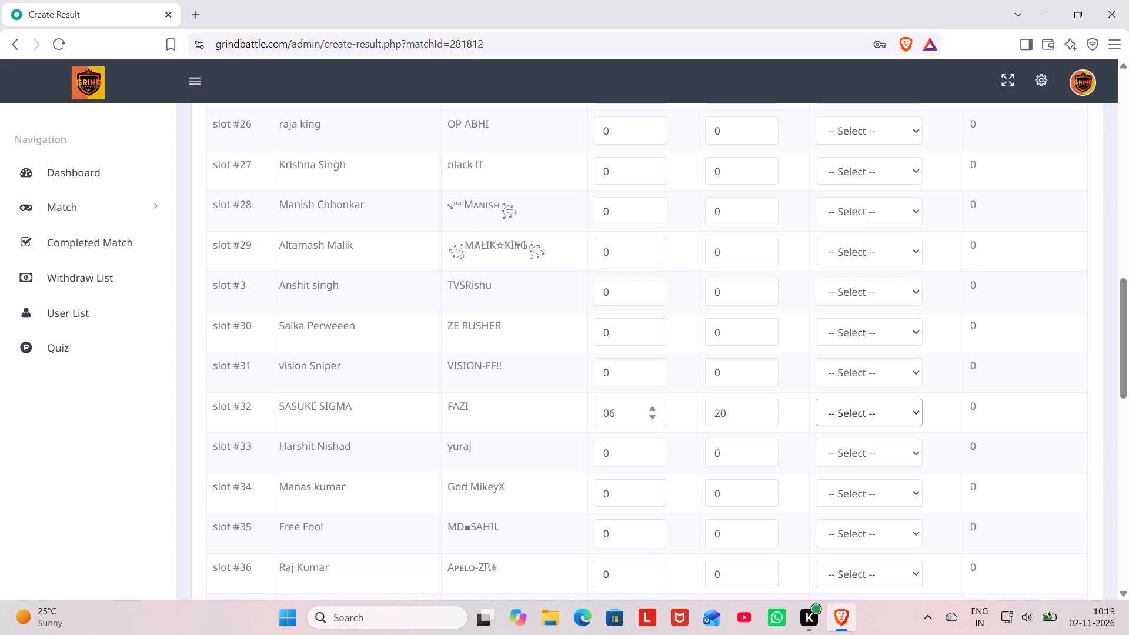
pyautogui.press('Down')
pyautogui.press('Tab')
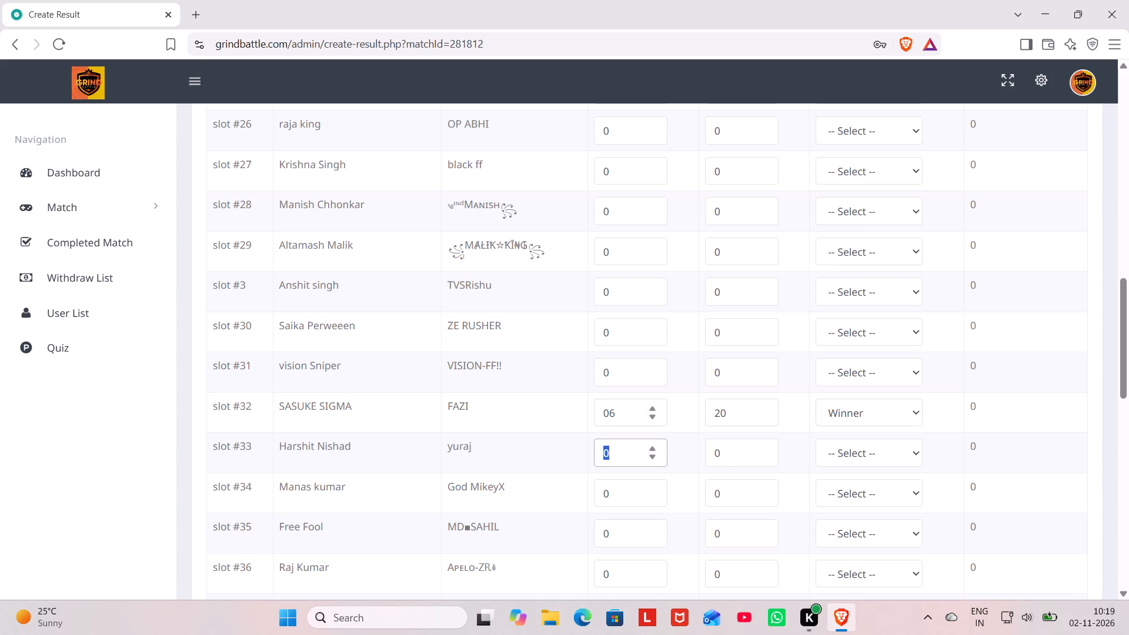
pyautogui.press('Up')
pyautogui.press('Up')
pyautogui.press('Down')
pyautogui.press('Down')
# For slot #43, enter 4 total kills and a pool prize of 10.
pyautogui.scroll(6, 560, 343)
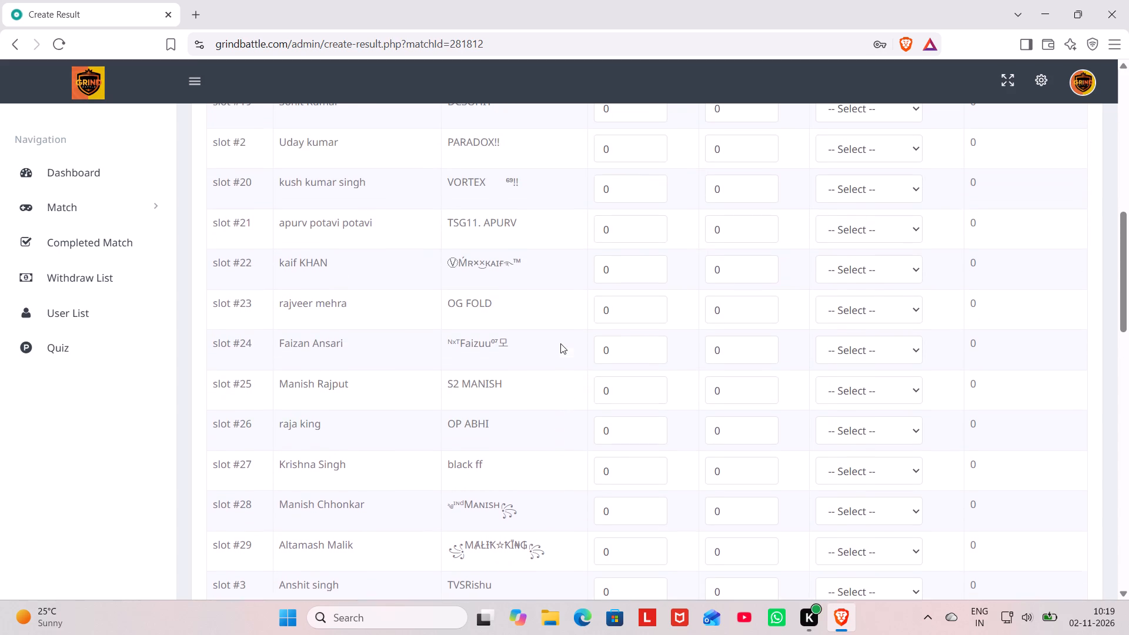
pyautogui.scroll(6, 560, 343)
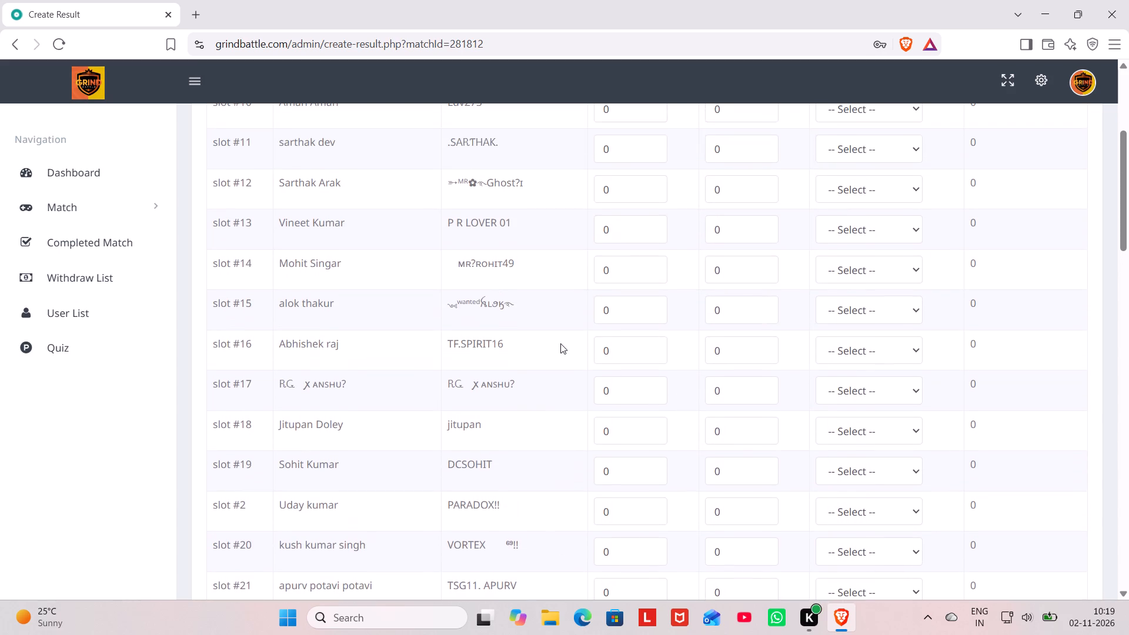
pyautogui.scroll(2, 560, 343)
pyautogui.scroll(-4, 560, 343)
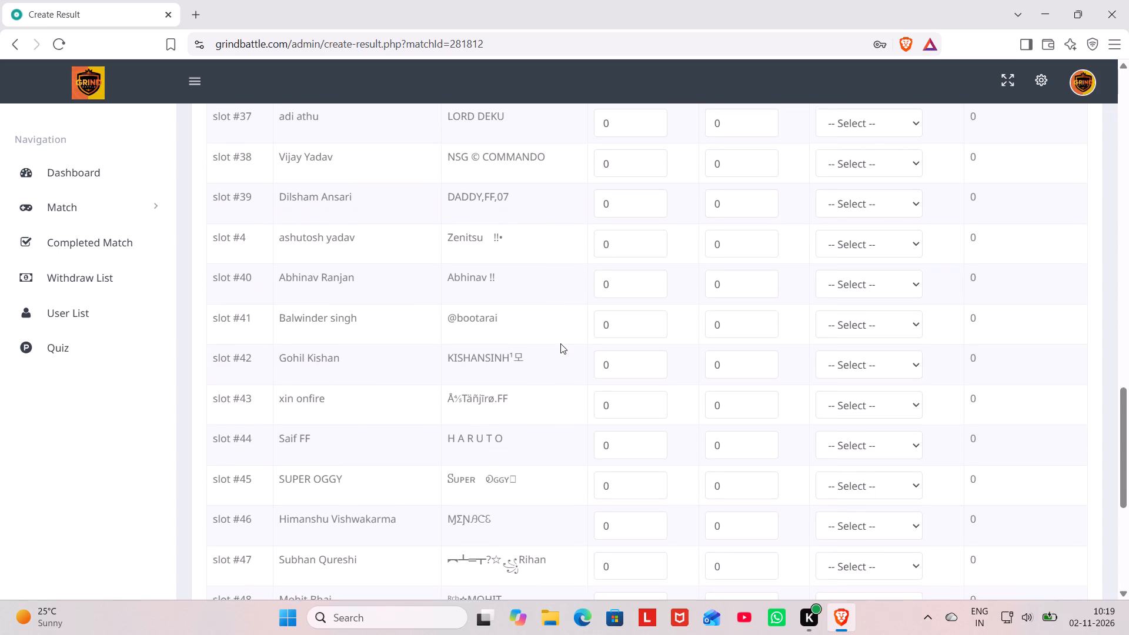
pyautogui.scroll(-1, 560, 343)
pyautogui.click(633, 400)
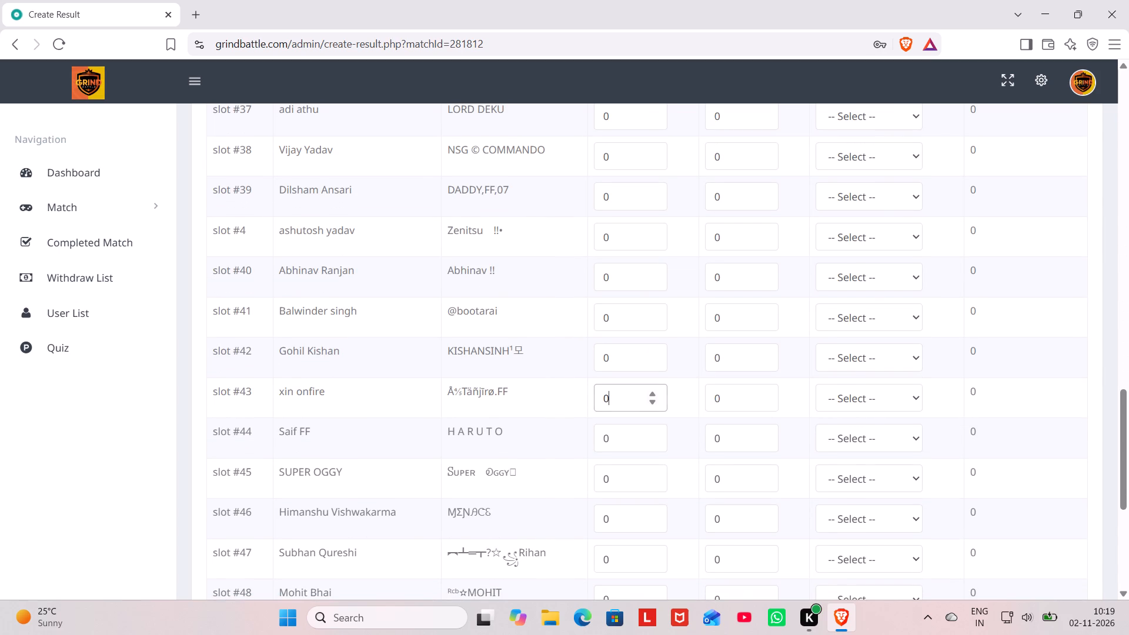
pyautogui.press('4')
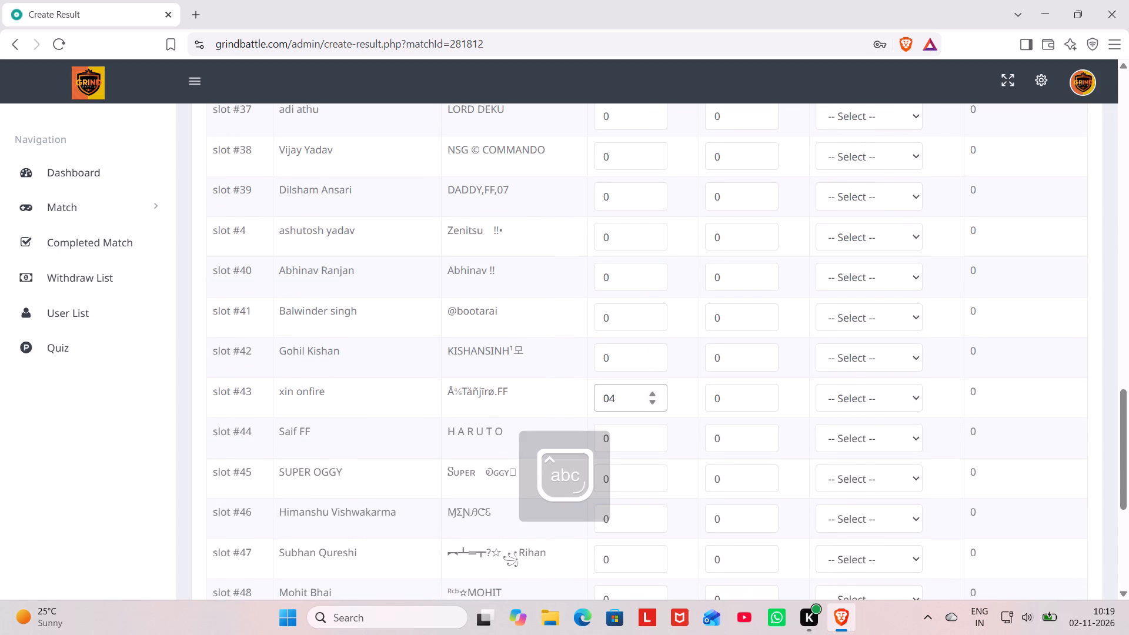
pyautogui.press('Tab')
pyautogui.write('10')
pyautogui.press('Tab')
pyautogui.press('Down')
pyautogui.press('Down')
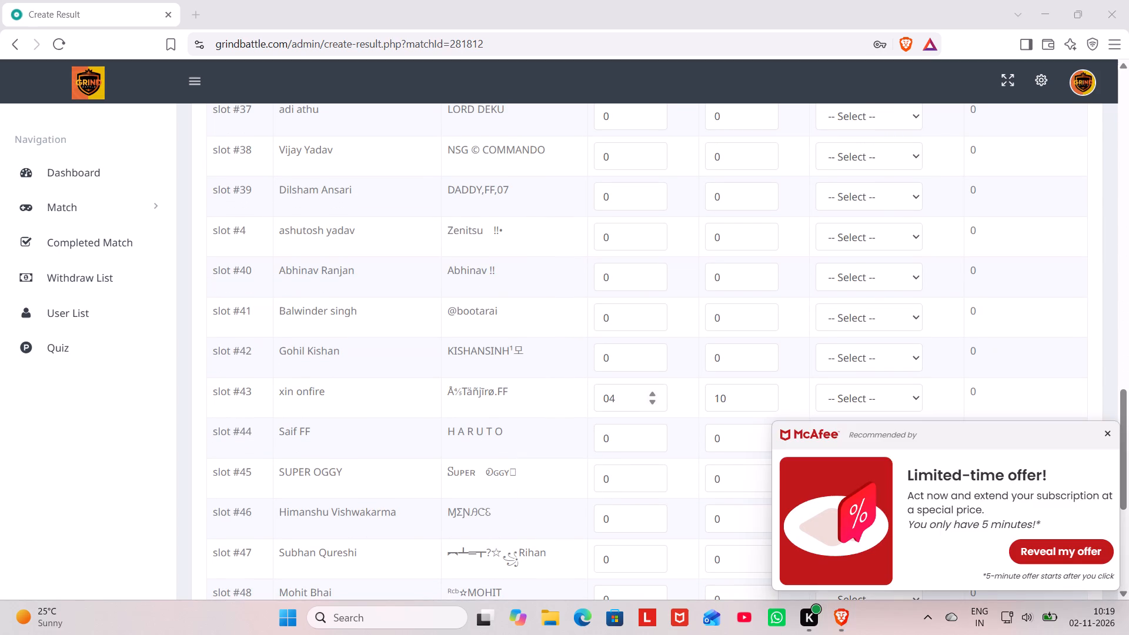
# Dismiss the McAfee limited-time offer pop-up.
pyautogui.press('Tab')
pyautogui.click(1111, 434)
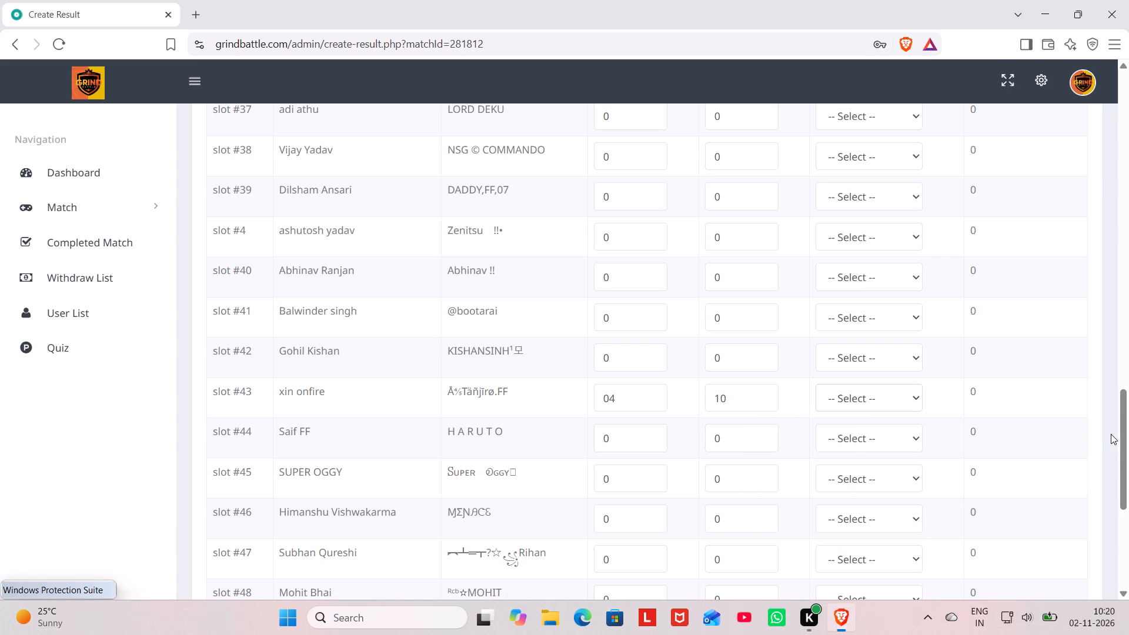
# Set the position of slot #43 to 1st Runner Up.
pyautogui.click(881, 392)
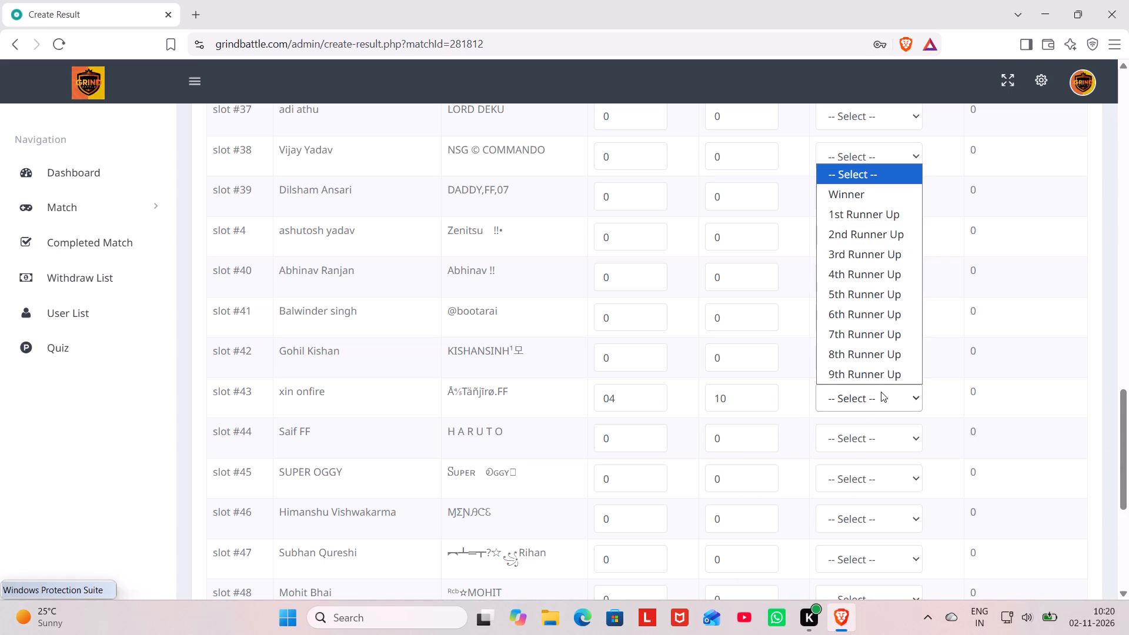
pyautogui.press('Down')
pyautogui.press('Down')
pyautogui.press('Tab')
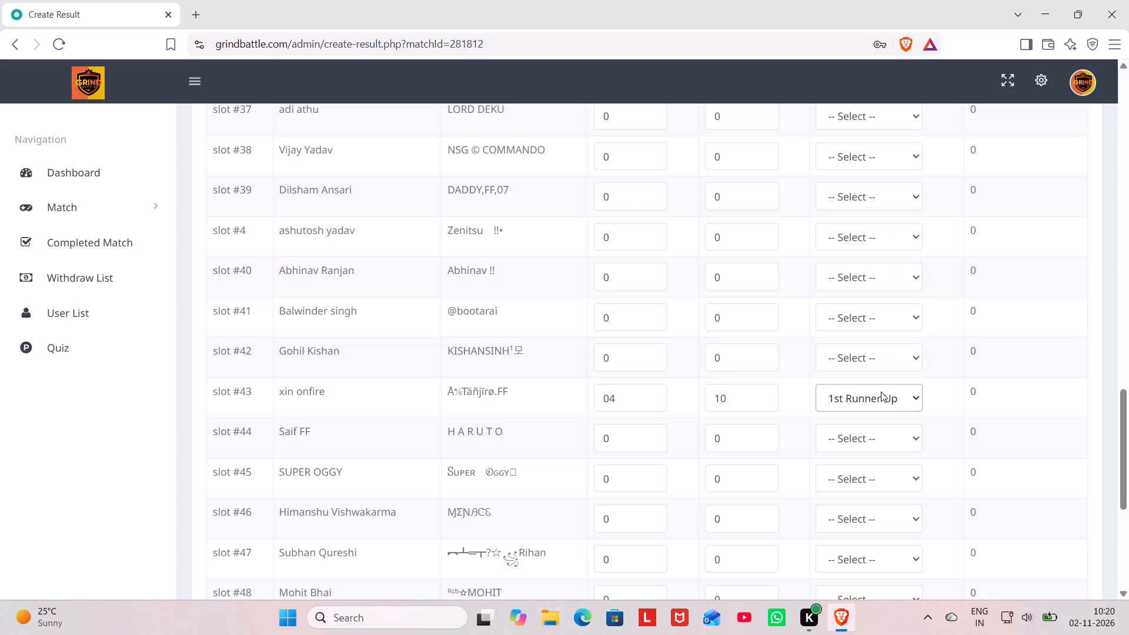
pyautogui.press('Tab')
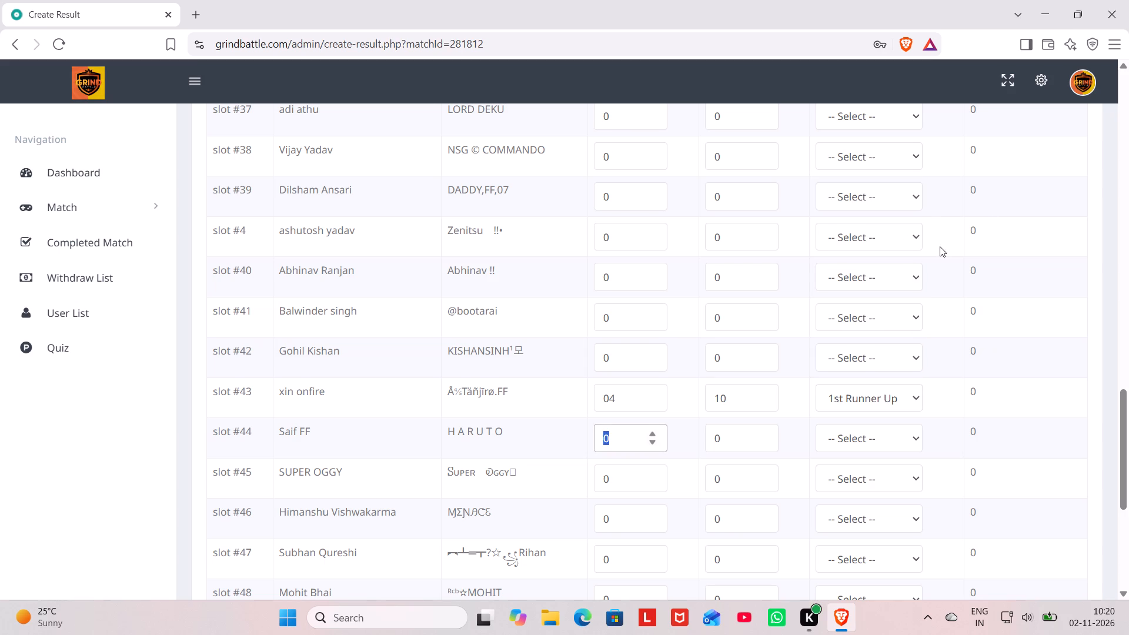
# Enter 1 total kill for slot #28.
pyautogui.scroll(6, 864, 257)
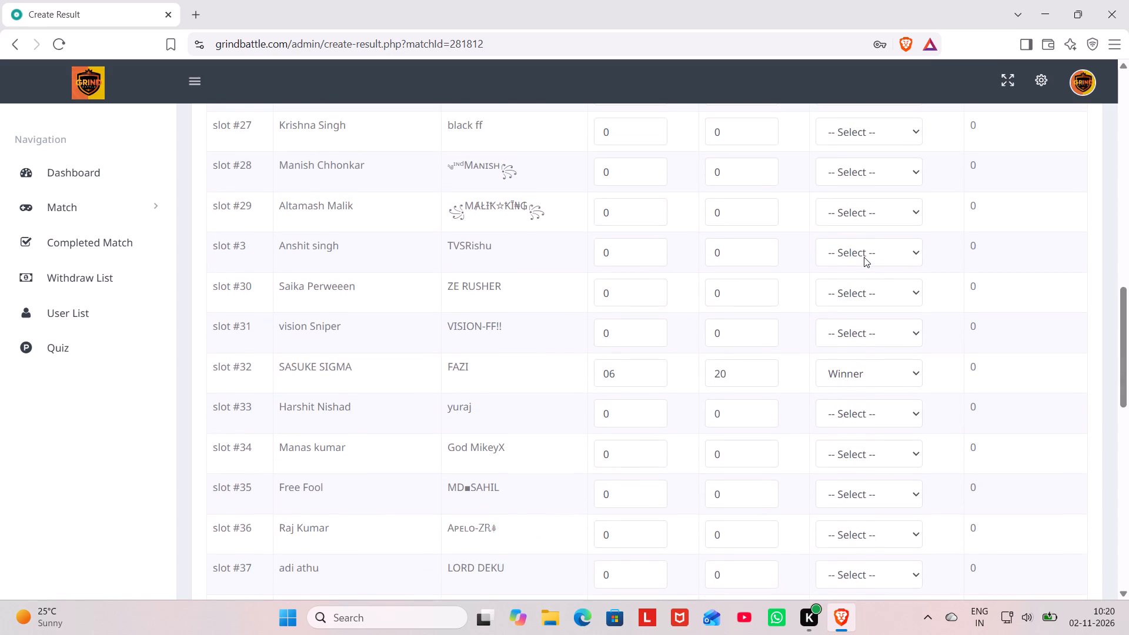
pyautogui.scroll(5, 864, 257)
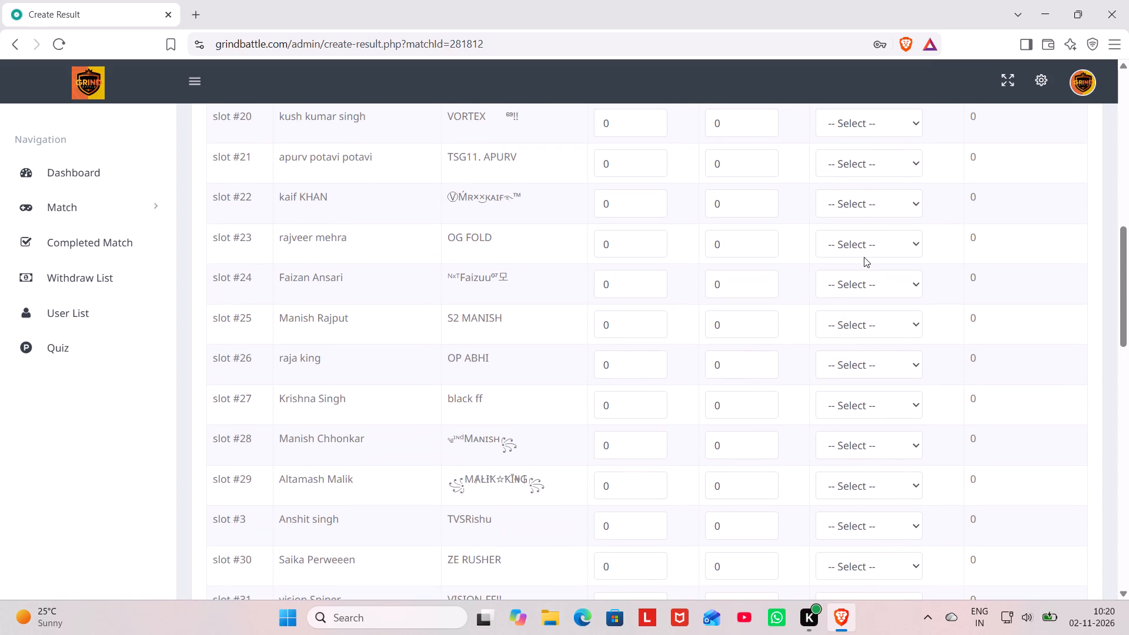
pyautogui.click(644, 453)
pyautogui.press('1')
pyautogui.press('Tab')
# Filter the participant list by "bla" and enter 5 total kills for slot #27.
pyautogui.scroll(3, 534, 291)
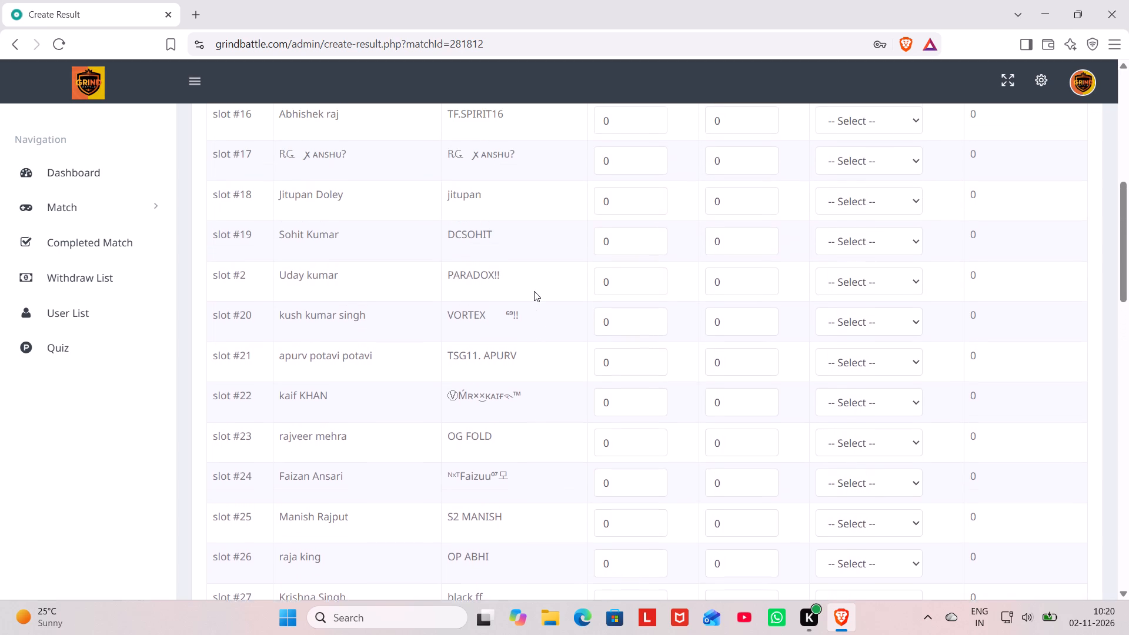
pyautogui.scroll(6, 534, 291)
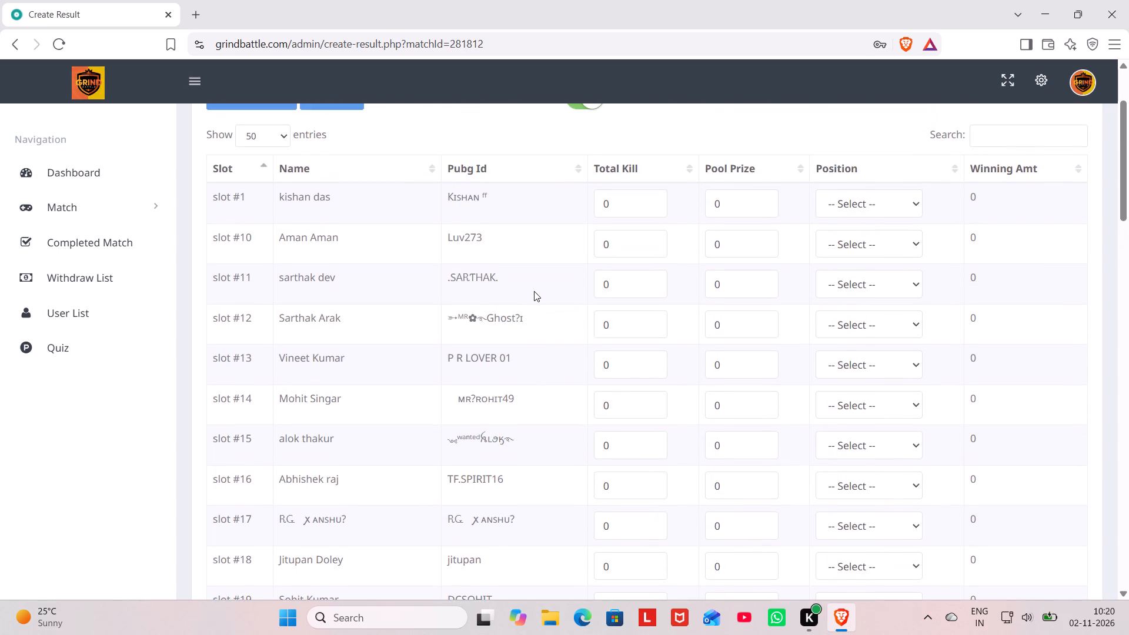
pyautogui.scroll(1, 534, 291)
pyautogui.click(981, 136)
pyautogui.write('bla')
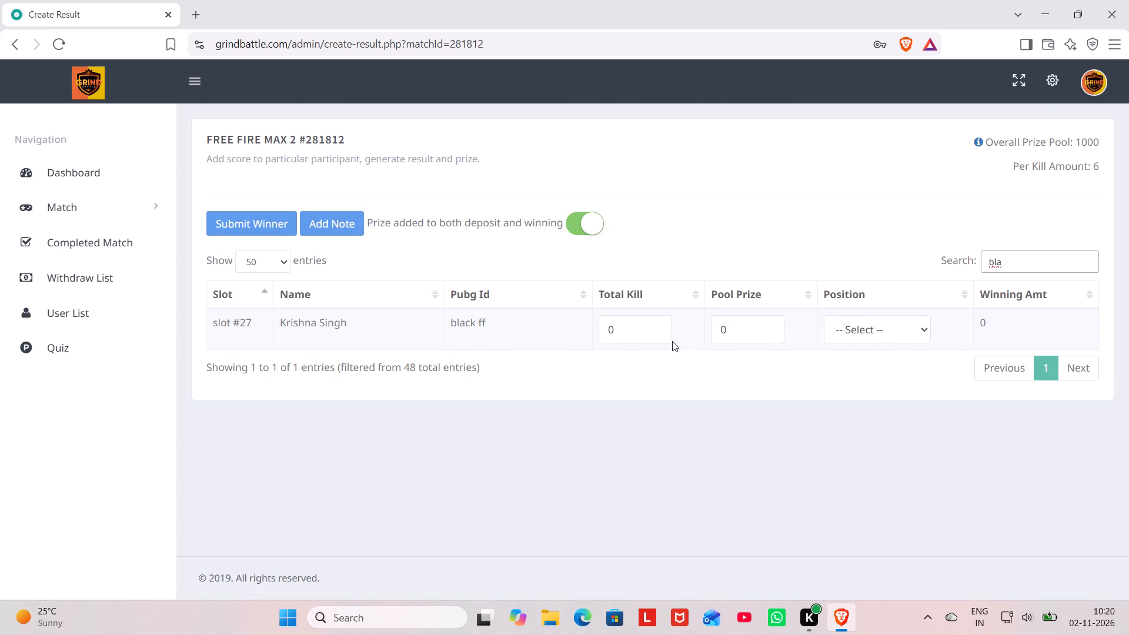
pyautogui.click(647, 334)
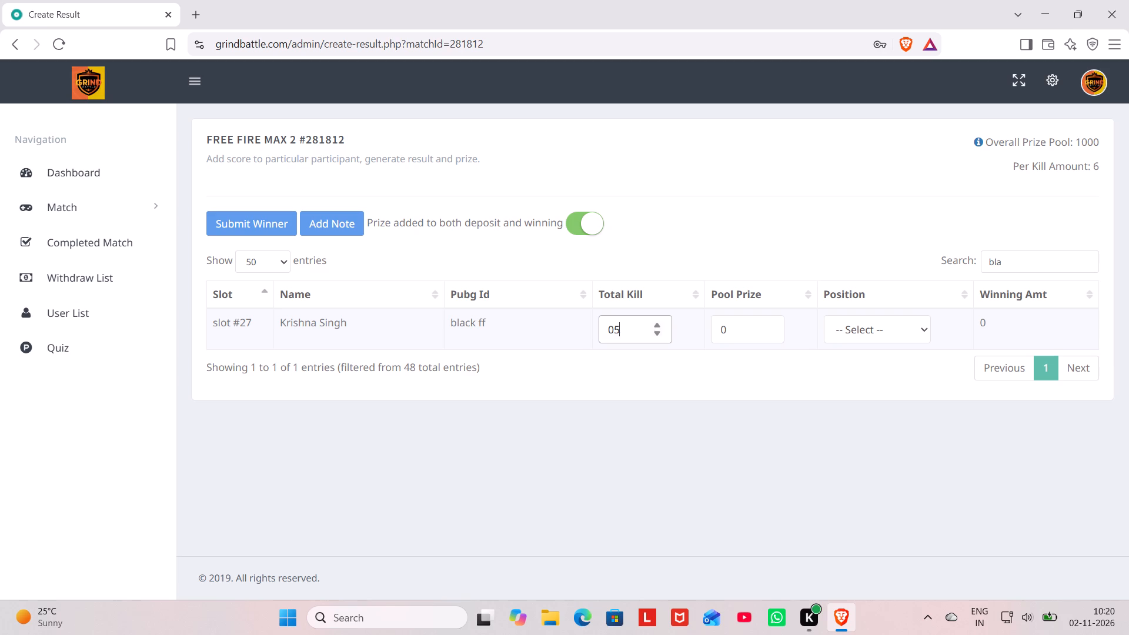
pyautogui.press('5')
pyautogui.press('Tab')
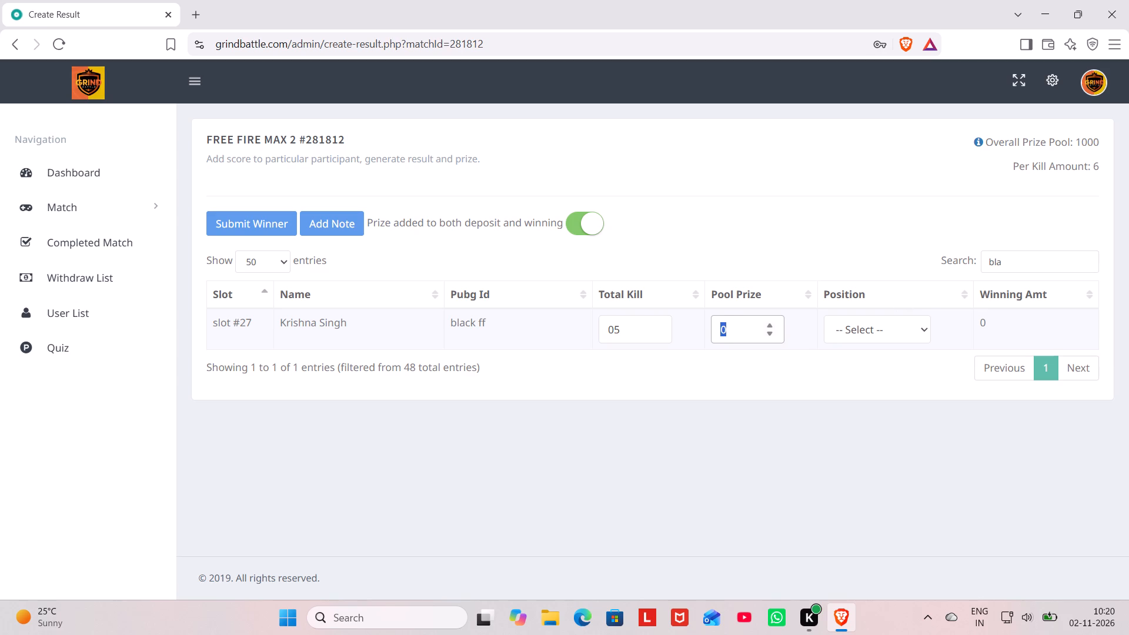
# Filter the participant list by "md" and enter 2 total kills for slot #35.
pyautogui.click(1016, 261)
pyautogui.press('BackSpace')
pyautogui.press('BackSpace')
pyautogui.press('BackSpace')
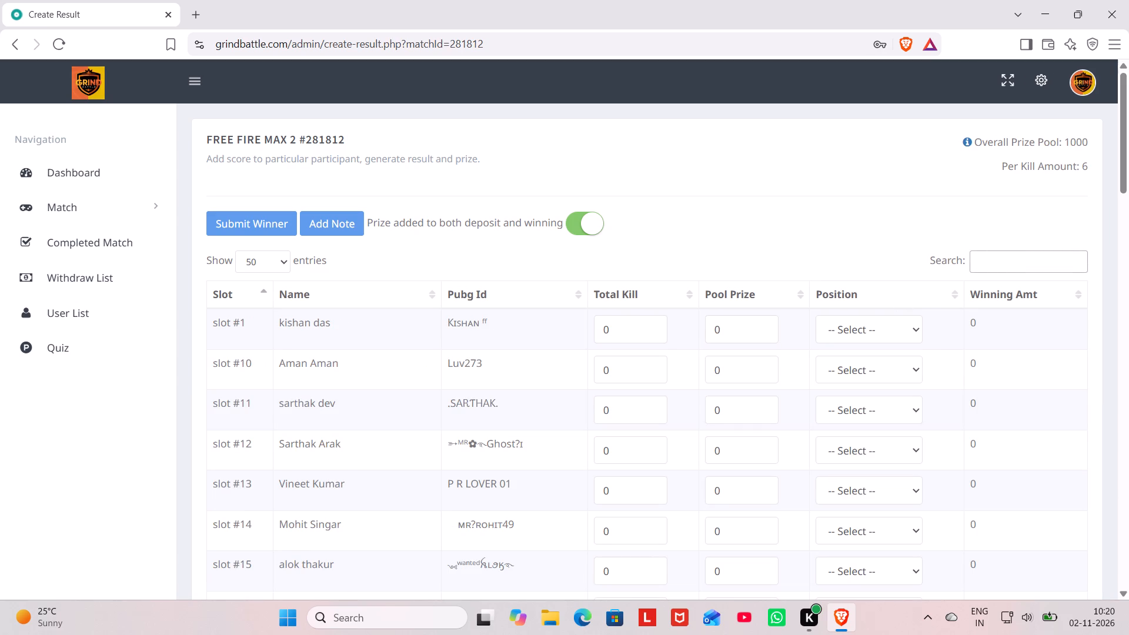
pyautogui.write('md')
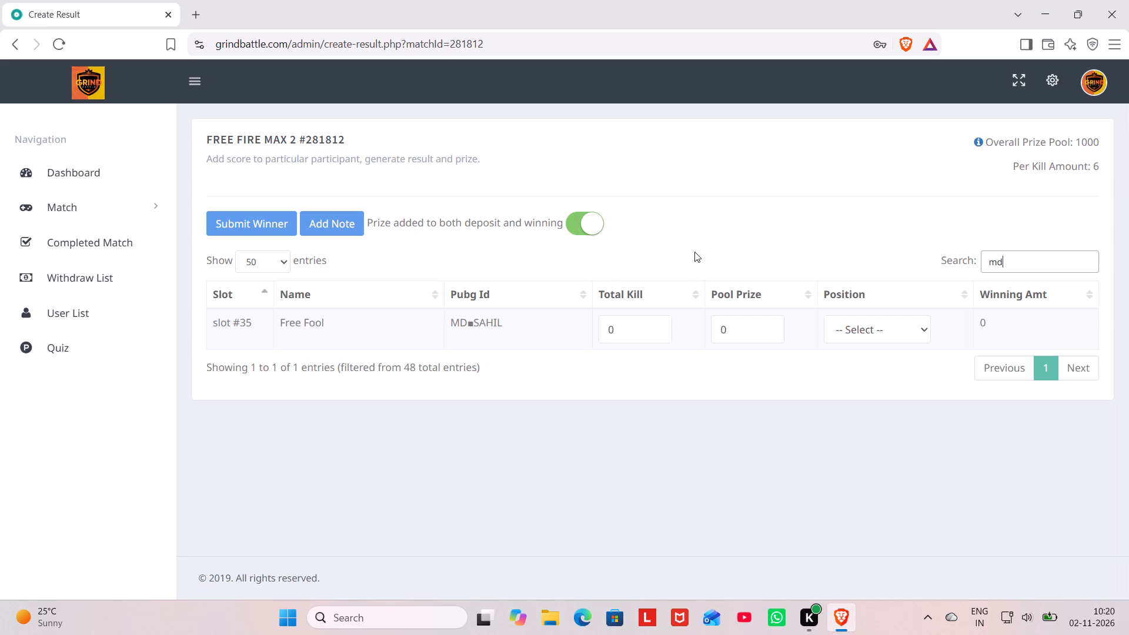
pyautogui.click(619, 333)
pyautogui.press('2')
pyautogui.press('Tab')
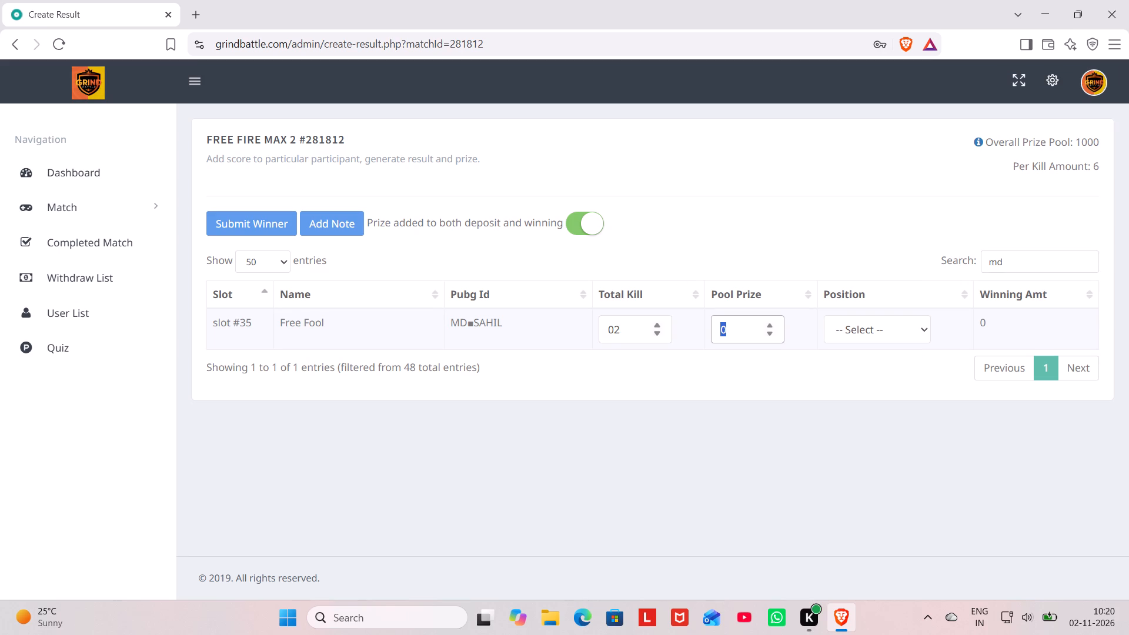
# Filter the participant list by "lor" and enter 1 total kill for slot #37.
pyautogui.click(1013, 259)
pyautogui.press('BackSpace')
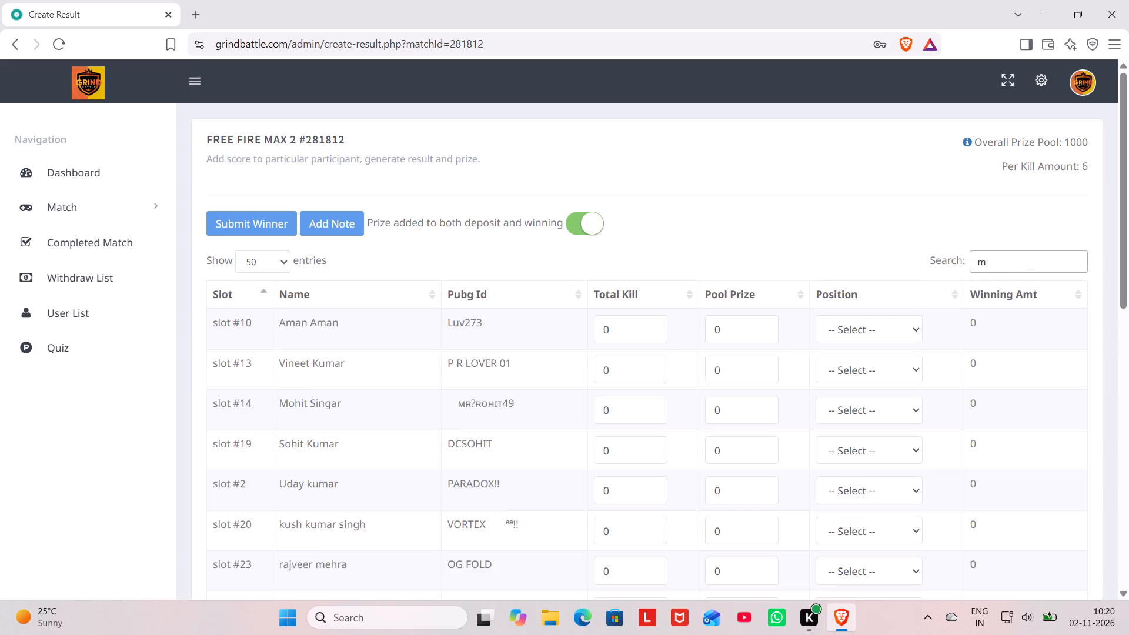
pyautogui.press('BackSpace')
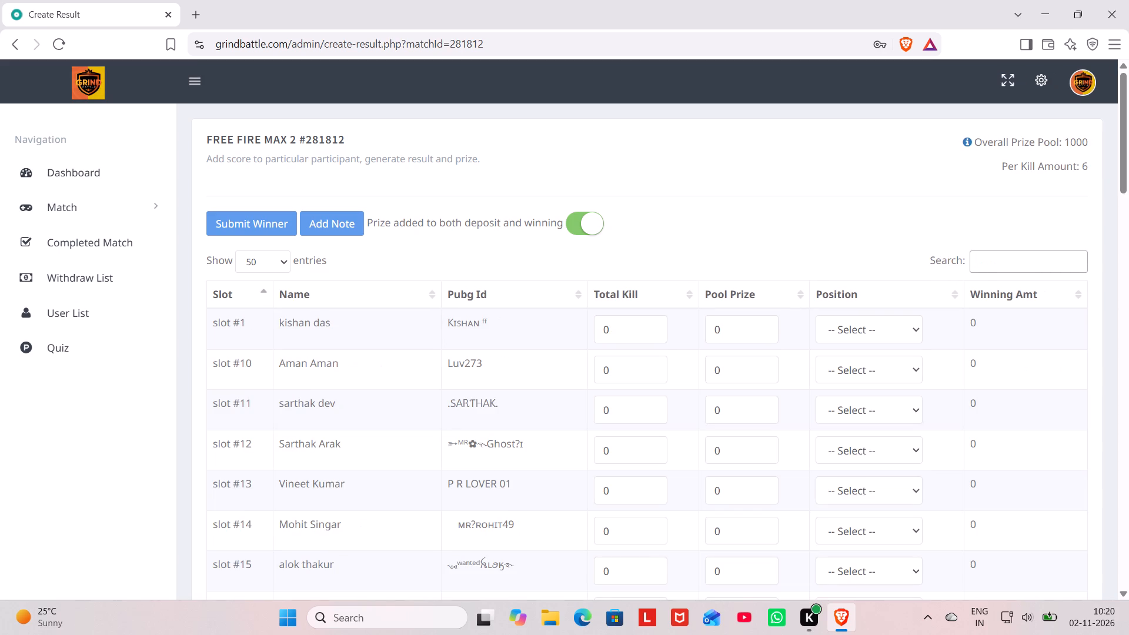
pyautogui.write('lor')
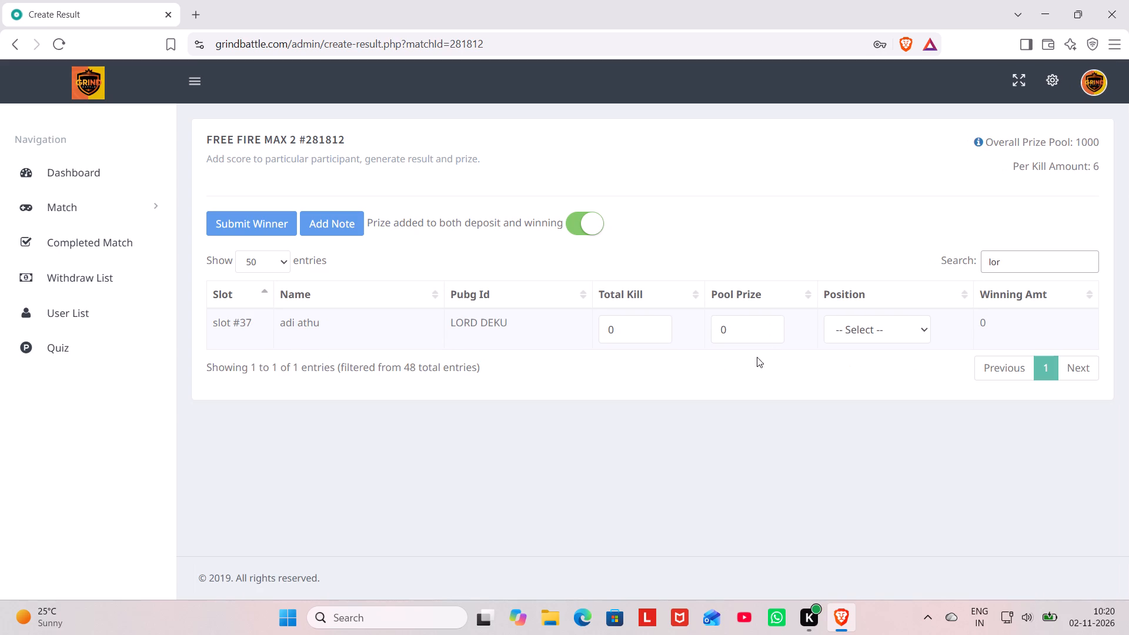
pyautogui.click(639, 317)
pyautogui.press('1')
pyautogui.press('Tab')
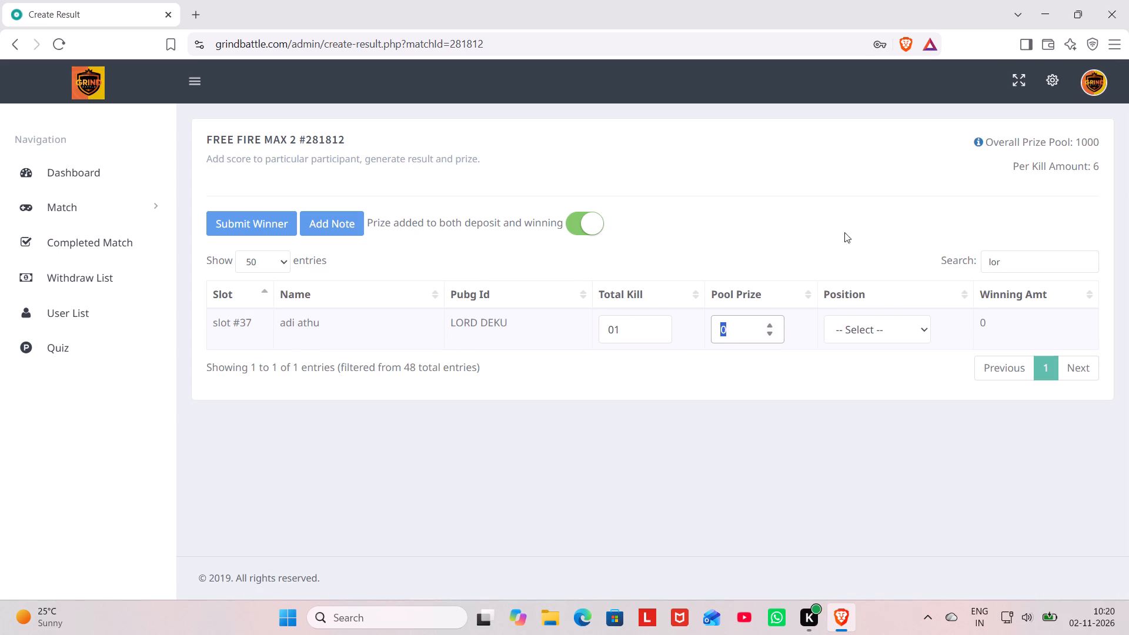
# Look through the unfiltered participant list for the next player to score, also trying the search term "rai".
pyautogui.click(1014, 252)
pyautogui.press('BackSpace')
pyautogui.press('BackSpace')
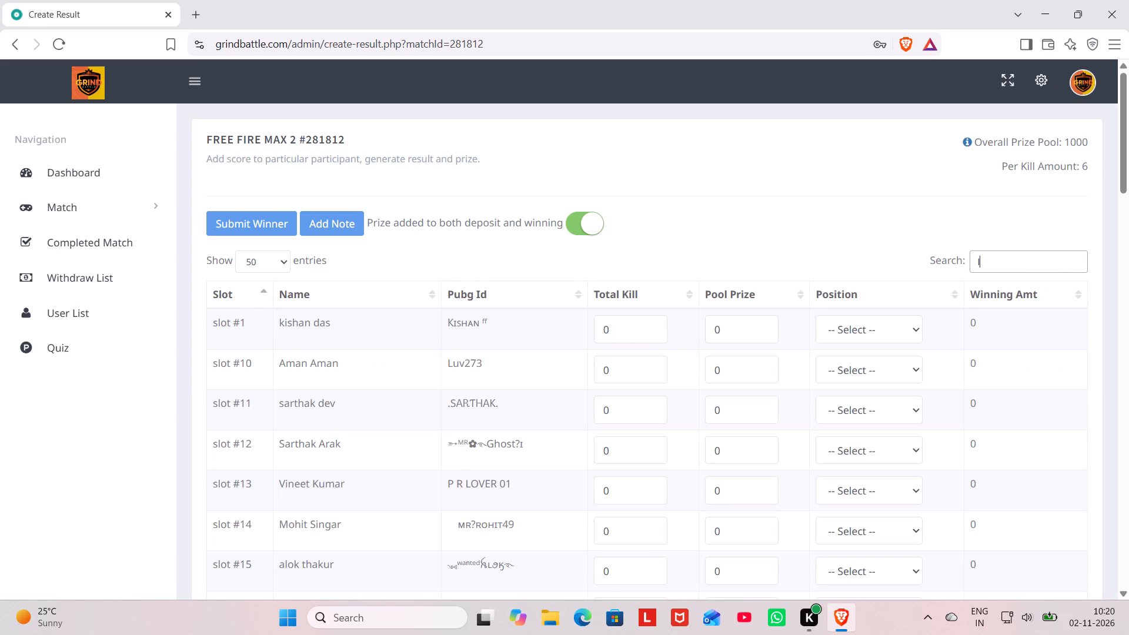
pyautogui.press('BackSpace')
pyautogui.scroll(-6, 863, 311)
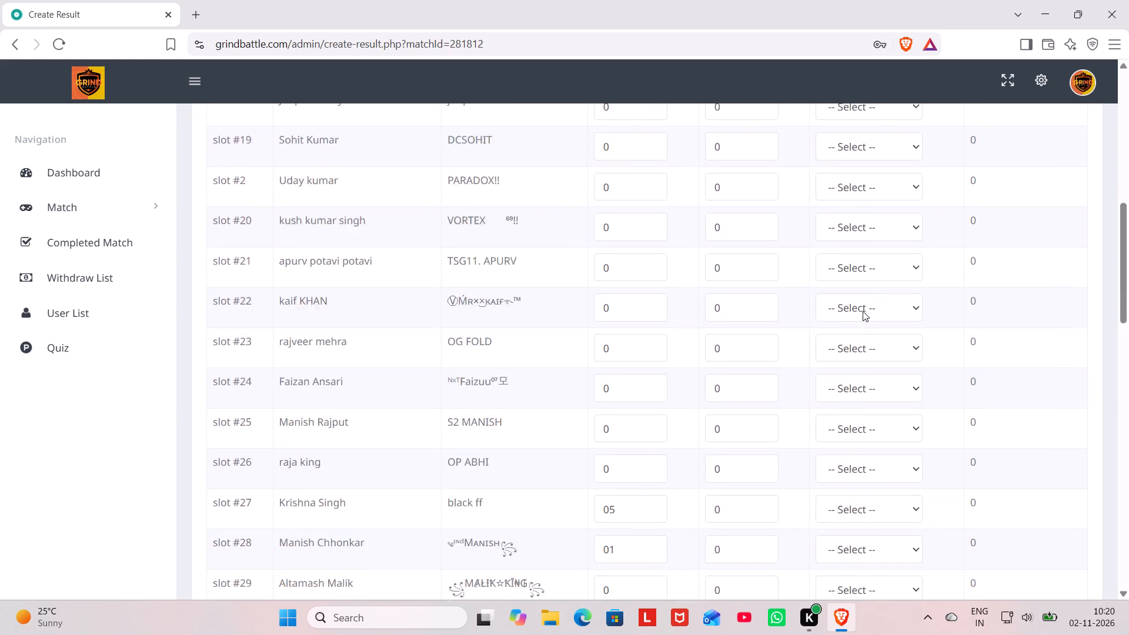
pyautogui.scroll(-6, 863, 311)
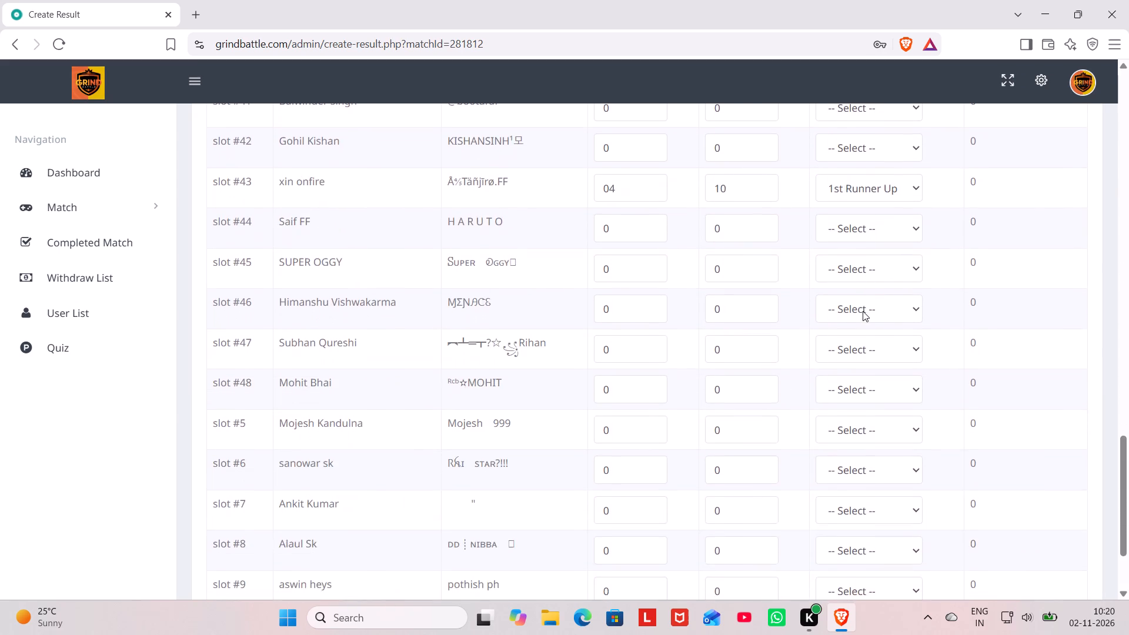
pyautogui.scroll(-2, 863, 311)
pyautogui.scroll(1, 863, 311)
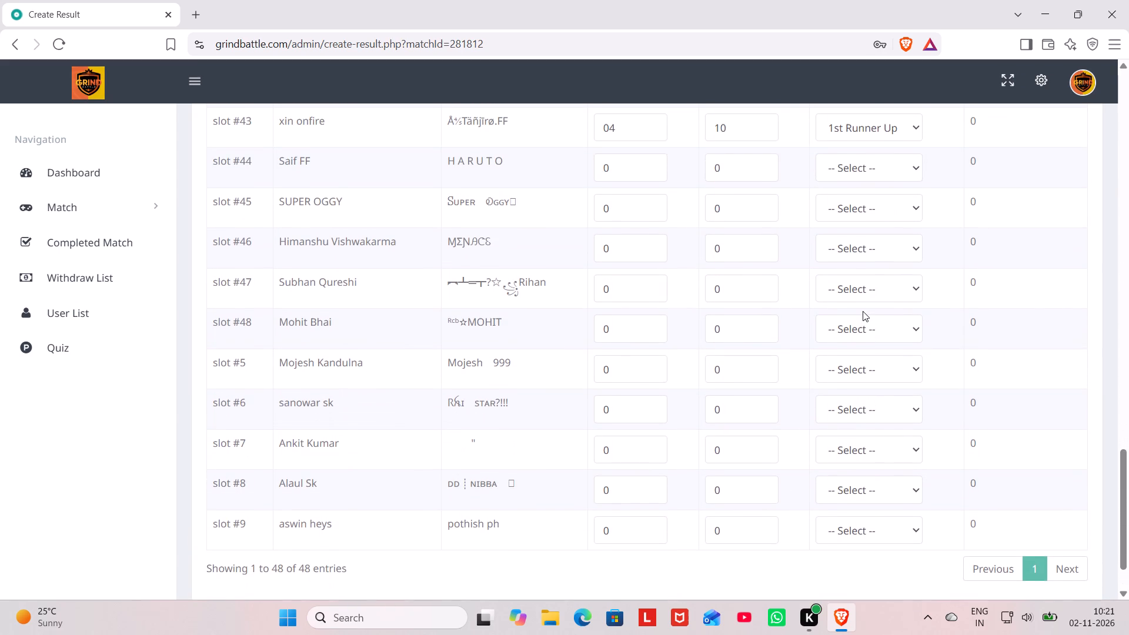
pyautogui.scroll(5, 863, 311)
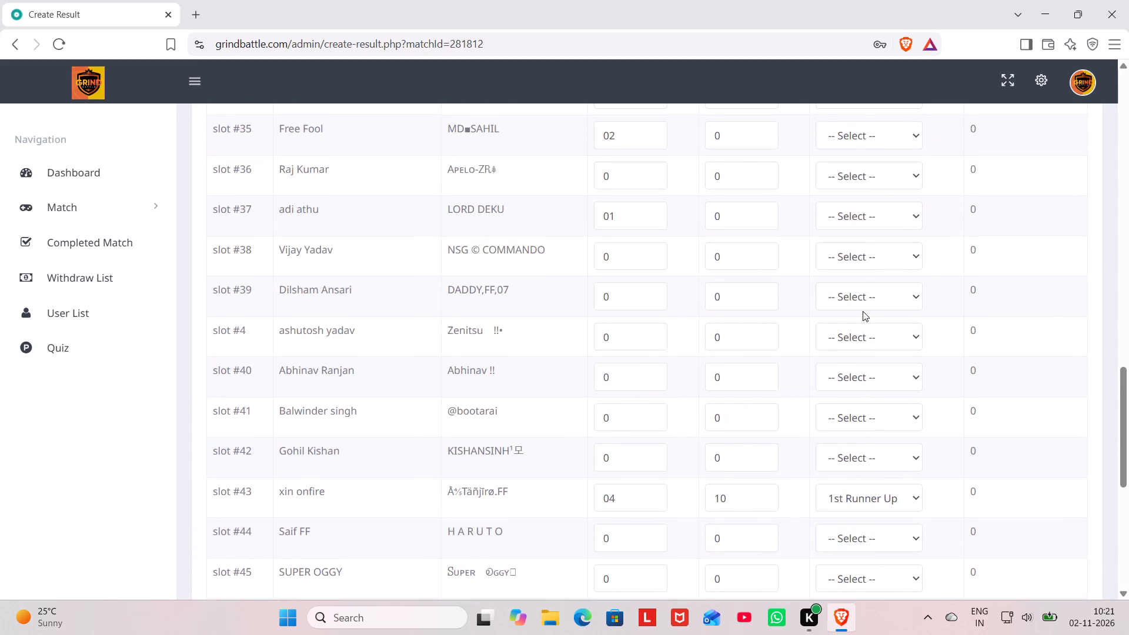
pyautogui.scroll(7, 863, 311)
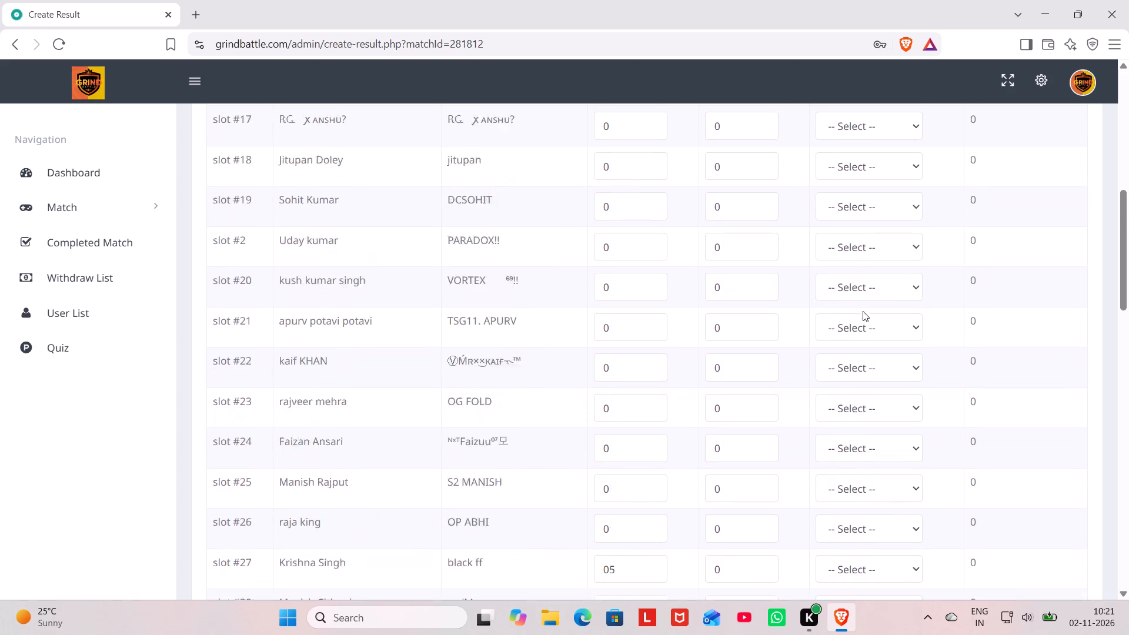
pyautogui.scroll(1, 863, 311)
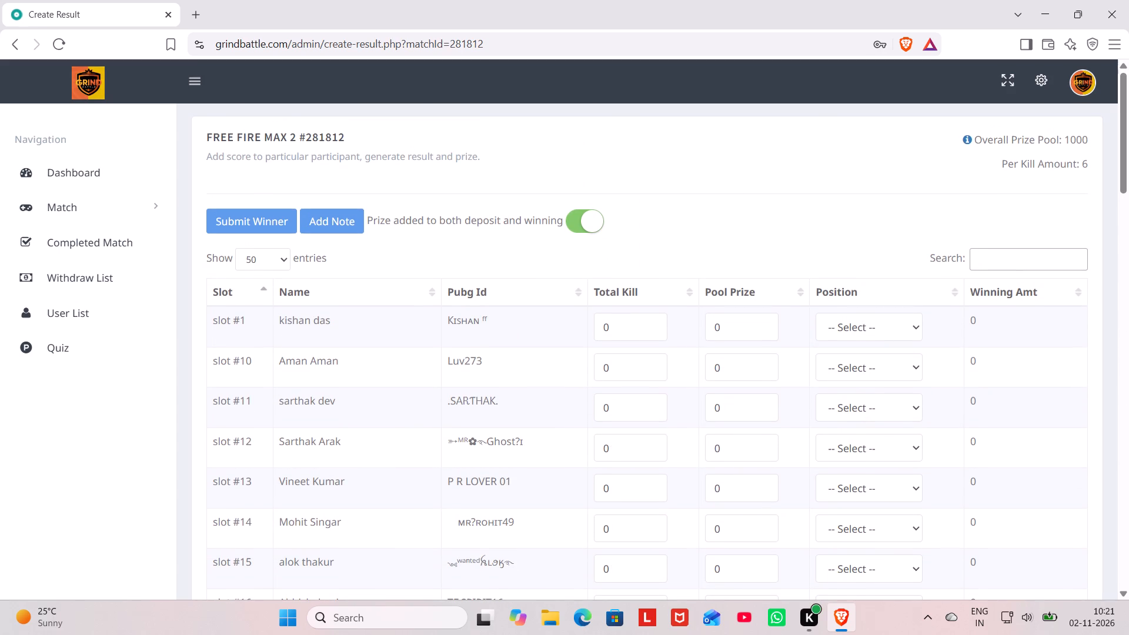
pyautogui.write('rai')
pyautogui.press('BackSpace')
pyautogui.press('BackSpace')
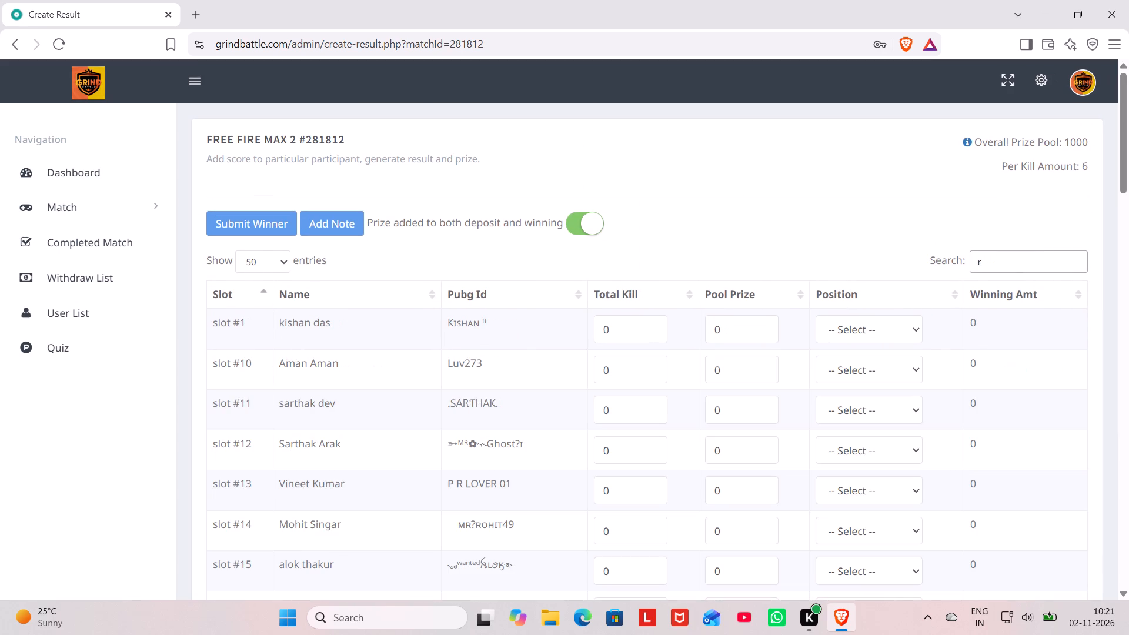
pyautogui.press('BackSpace')
# Find slot #6 in the full participant list and enter 1 total kill for it.
pyautogui.scroll(-5, 774, 437)
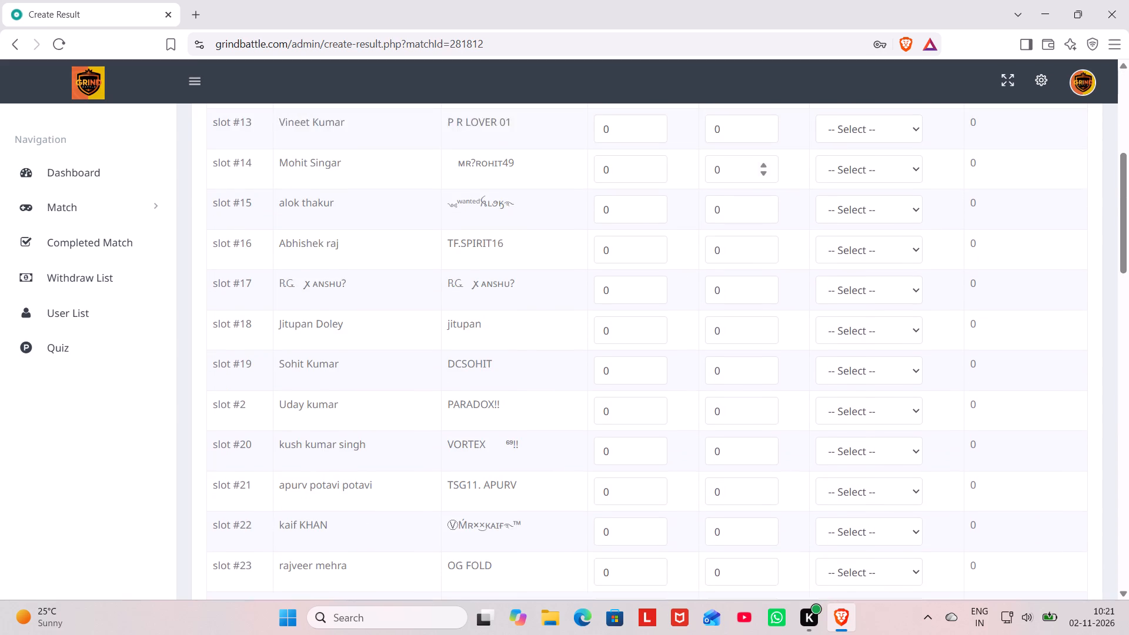
pyautogui.scroll(-1, 774, 437)
pyautogui.scroll(-1, 562, 489)
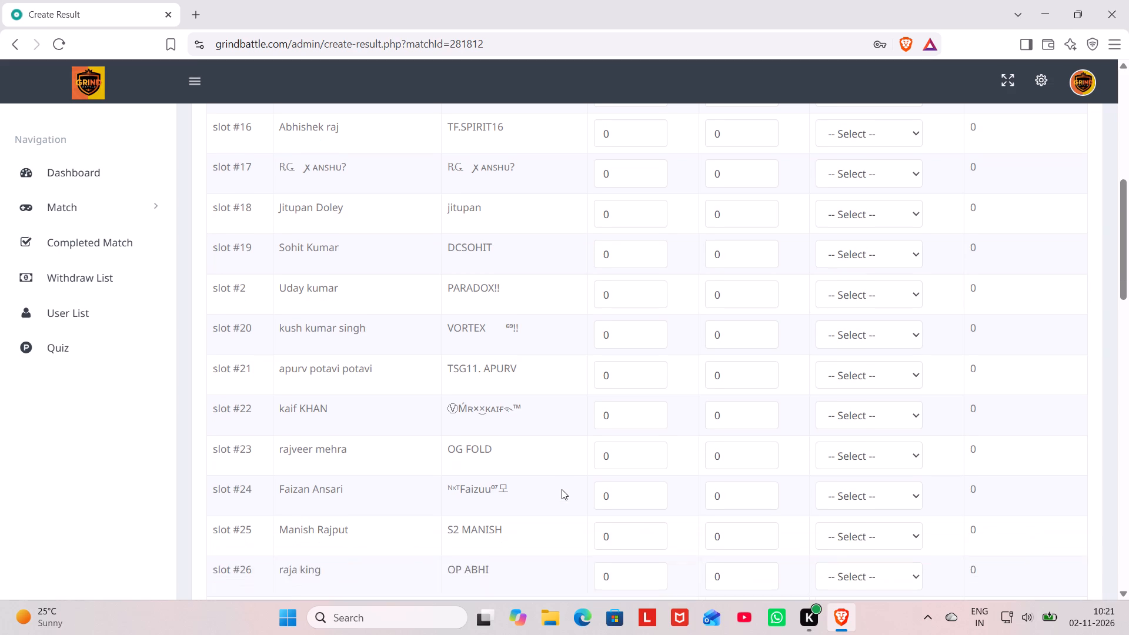
pyautogui.scroll(-5, 562, 489)
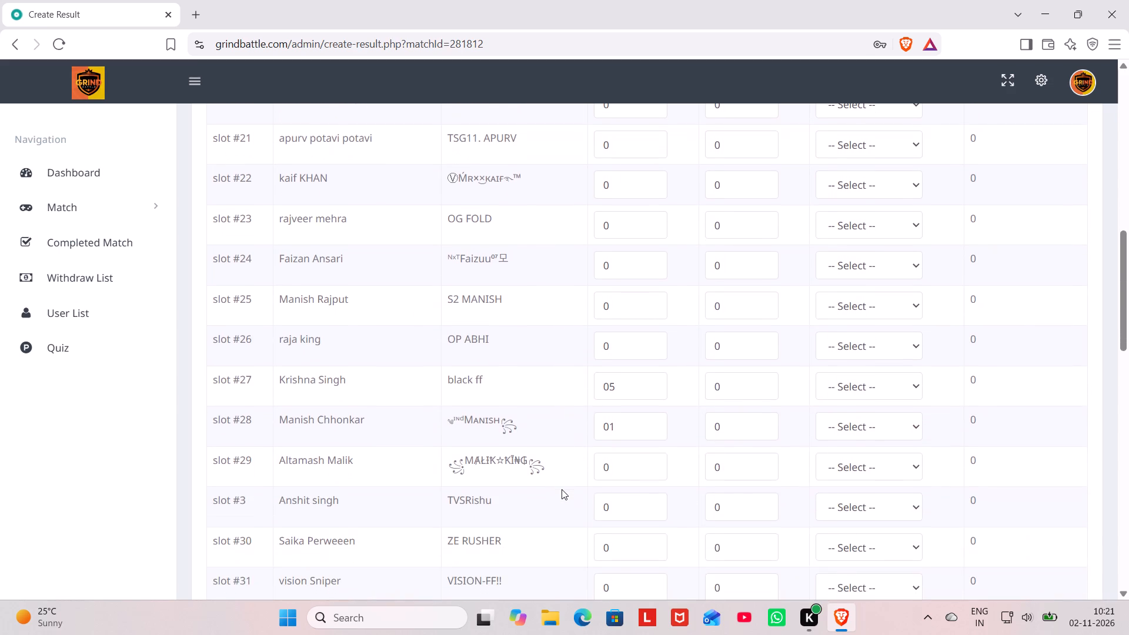
pyautogui.scroll(-4, 562, 489)
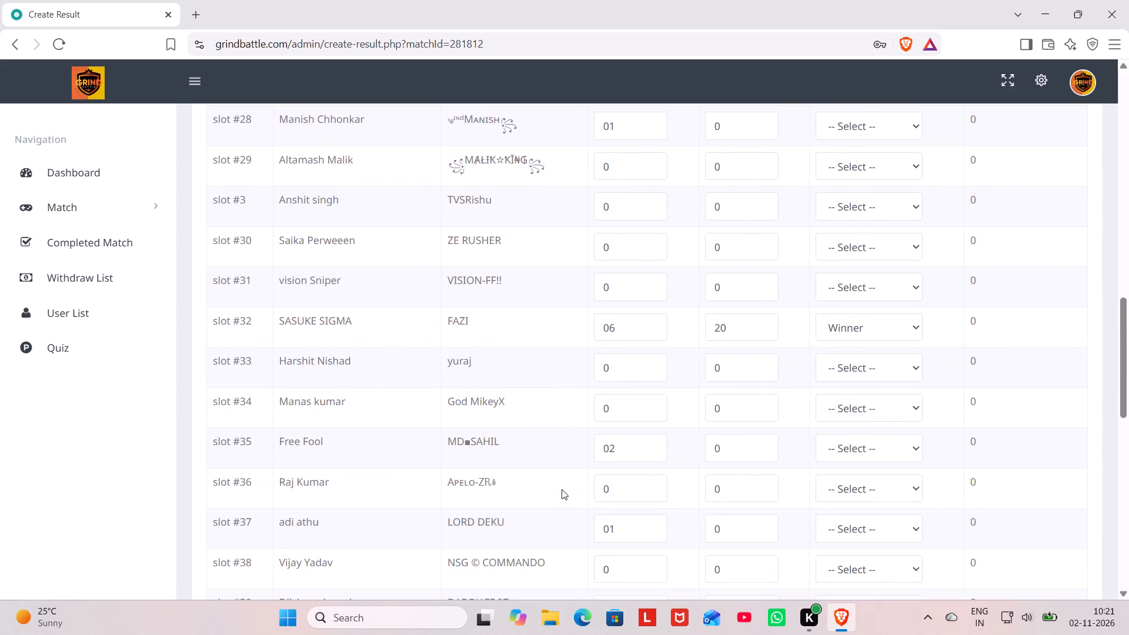
pyautogui.scroll(-5, 562, 489)
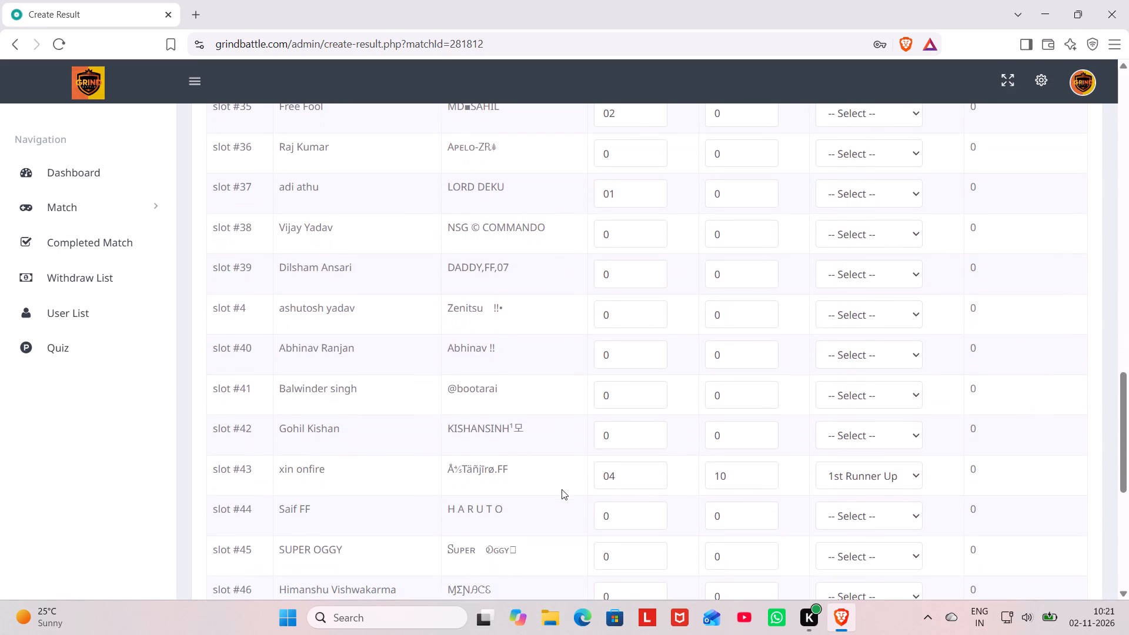
pyautogui.scroll(-2, 562, 489)
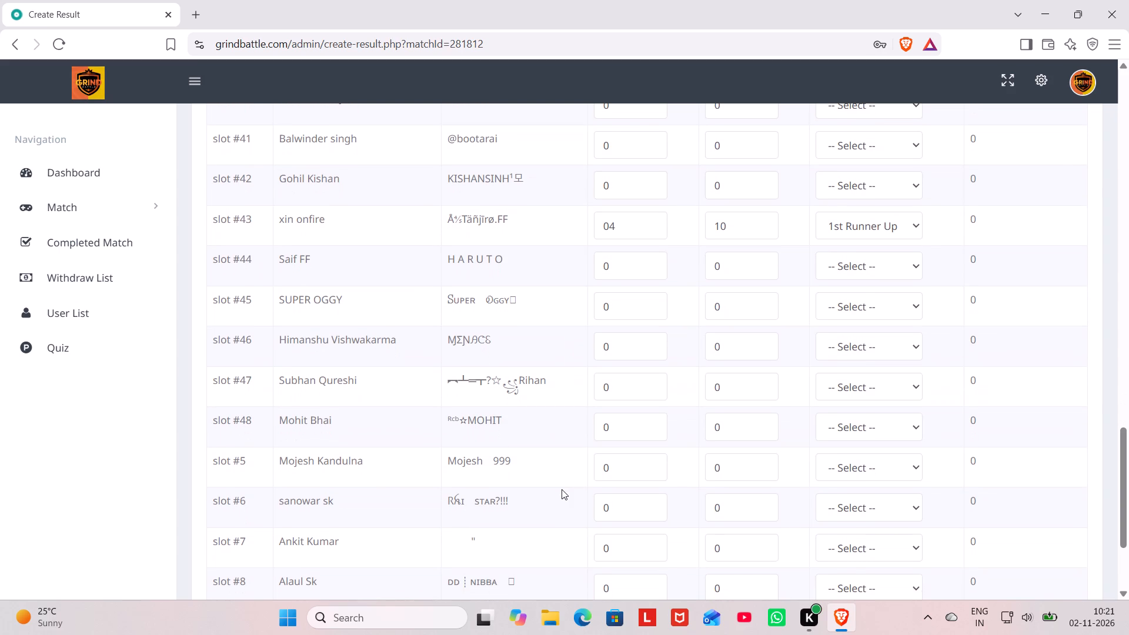
pyautogui.scroll(-1, 562, 489)
pyautogui.click(596, 505)
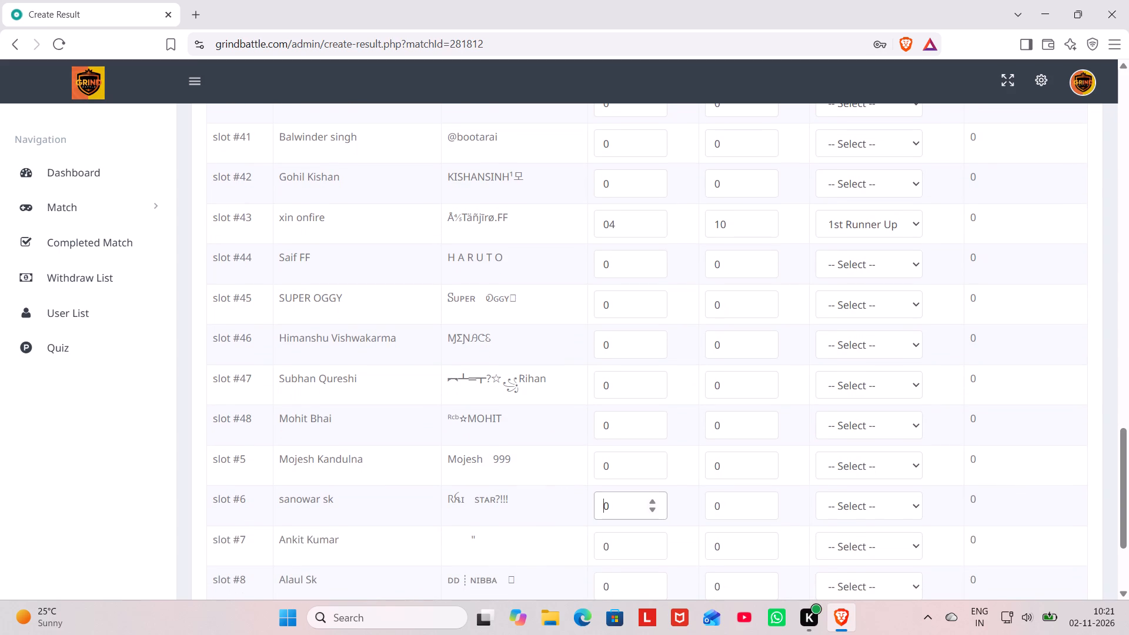
pyautogui.press('1')
pyautogui.press('BackSpace')
pyautogui.press('Right')
pyautogui.press('1')
pyautogui.press('Tab')
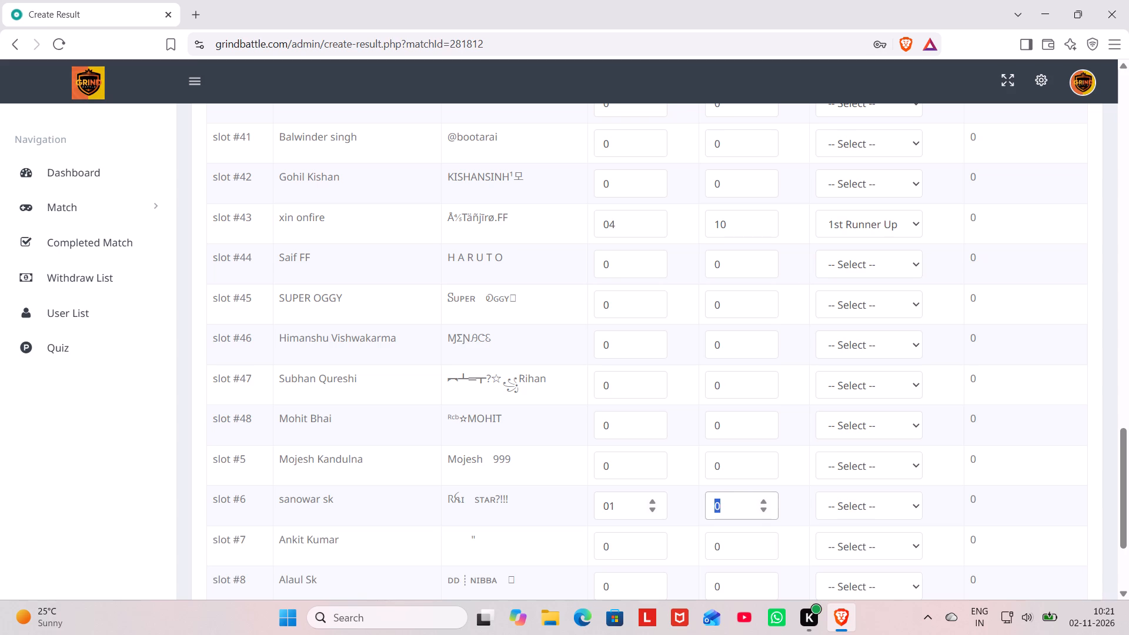
pyautogui.scroll(1, 513, 323)
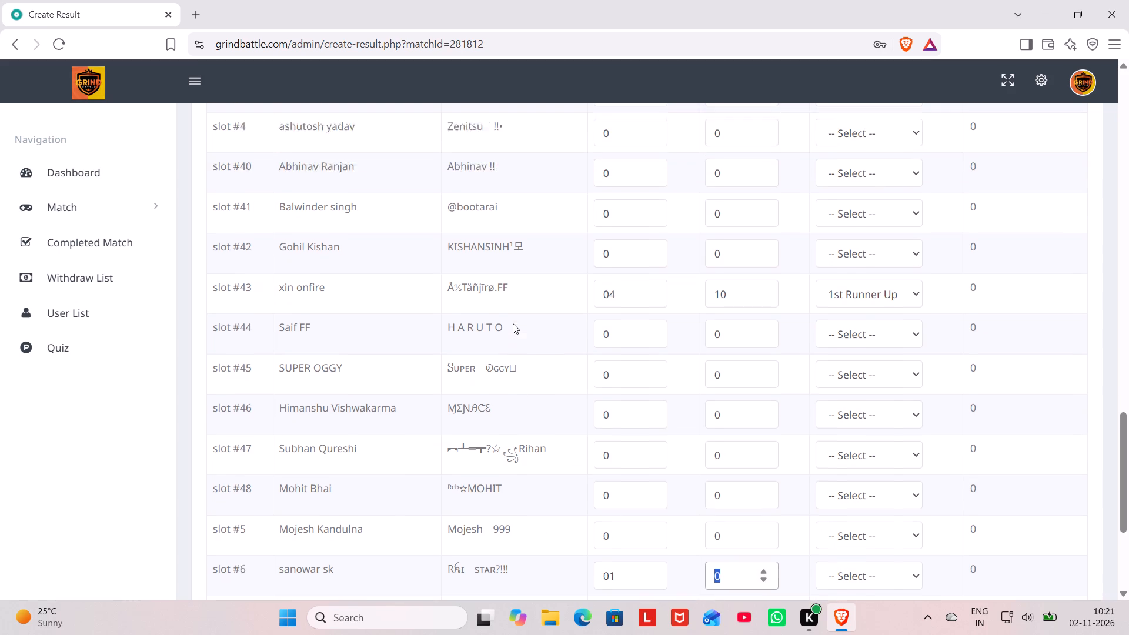
# Enter 7 total kills for slot #40 in the full participant list.
pyautogui.scroll(3, 513, 323)
pyautogui.click(614, 368)
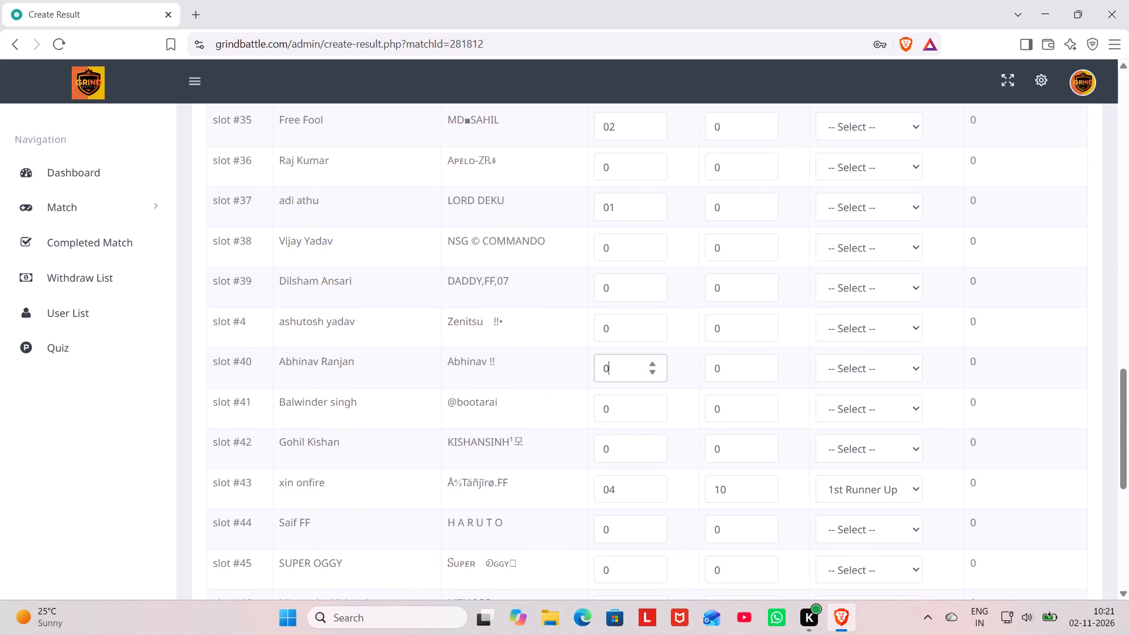
pyautogui.press('7')
pyautogui.press('Tab')
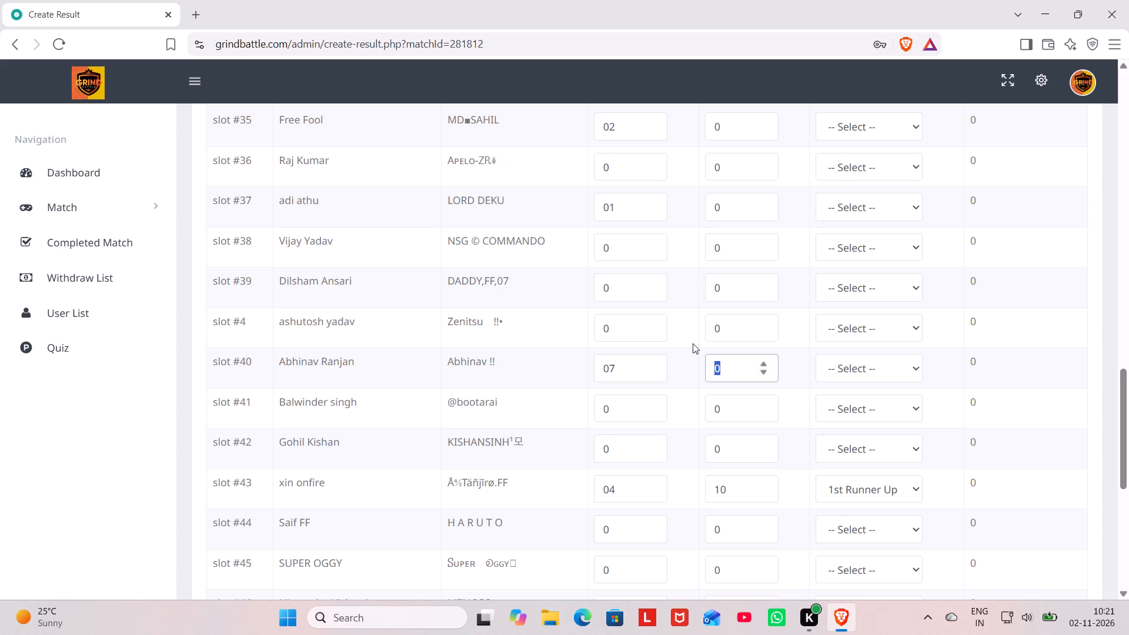
pyautogui.scroll(3, 827, 288)
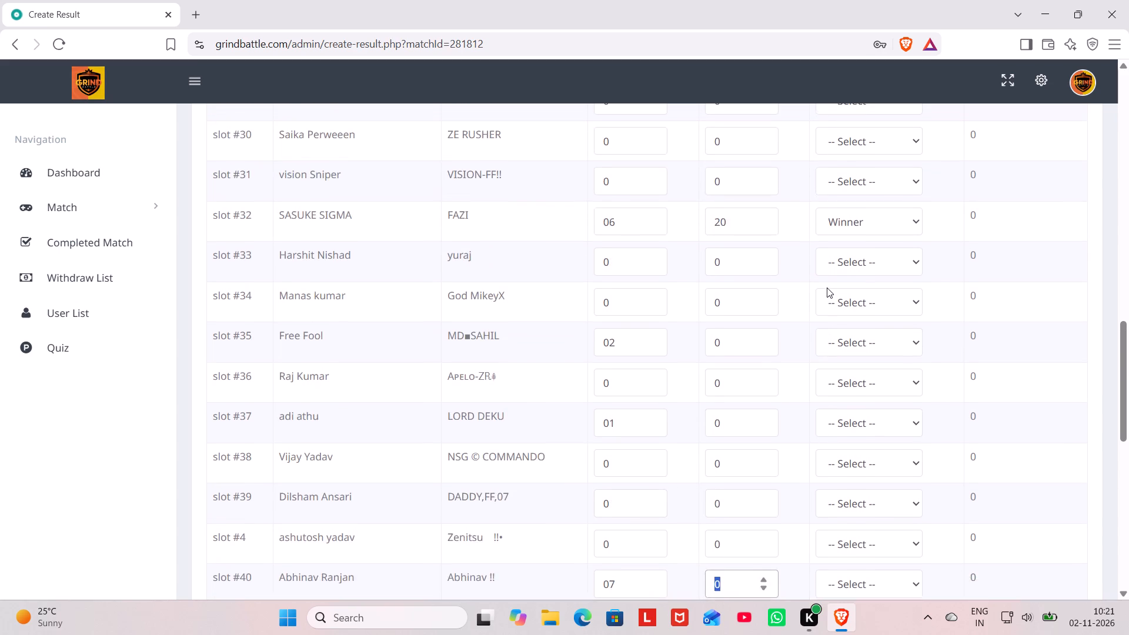
pyautogui.scroll(3, 827, 288)
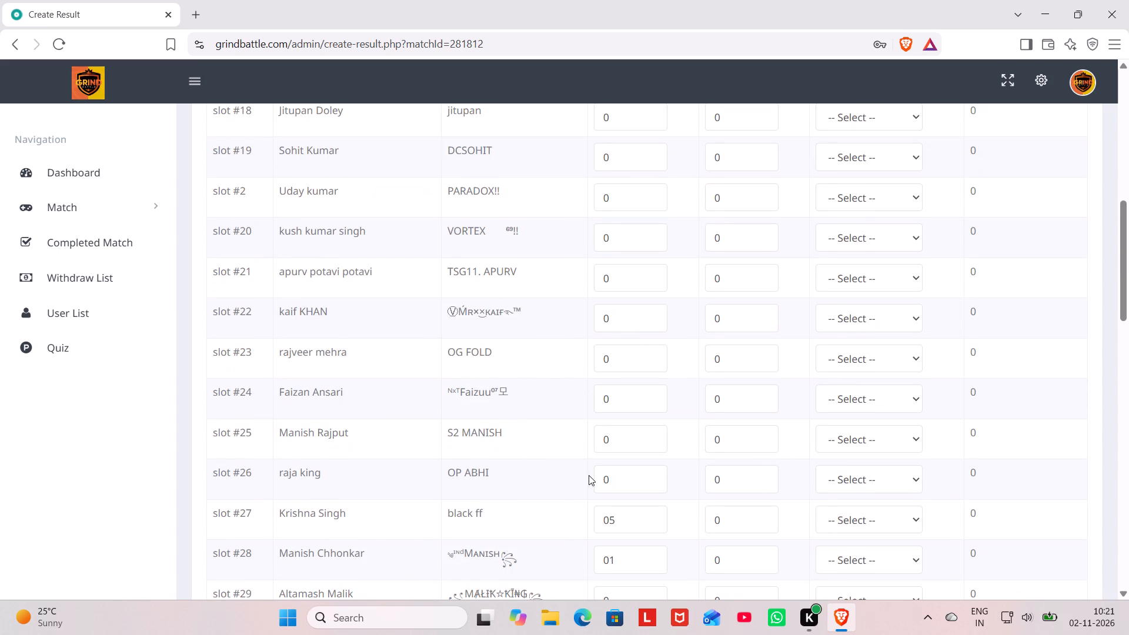
pyautogui.click(623, 482)
pyautogui.write('23')
pyautogui.press('Tab')
pyautogui.press('BackSpace')
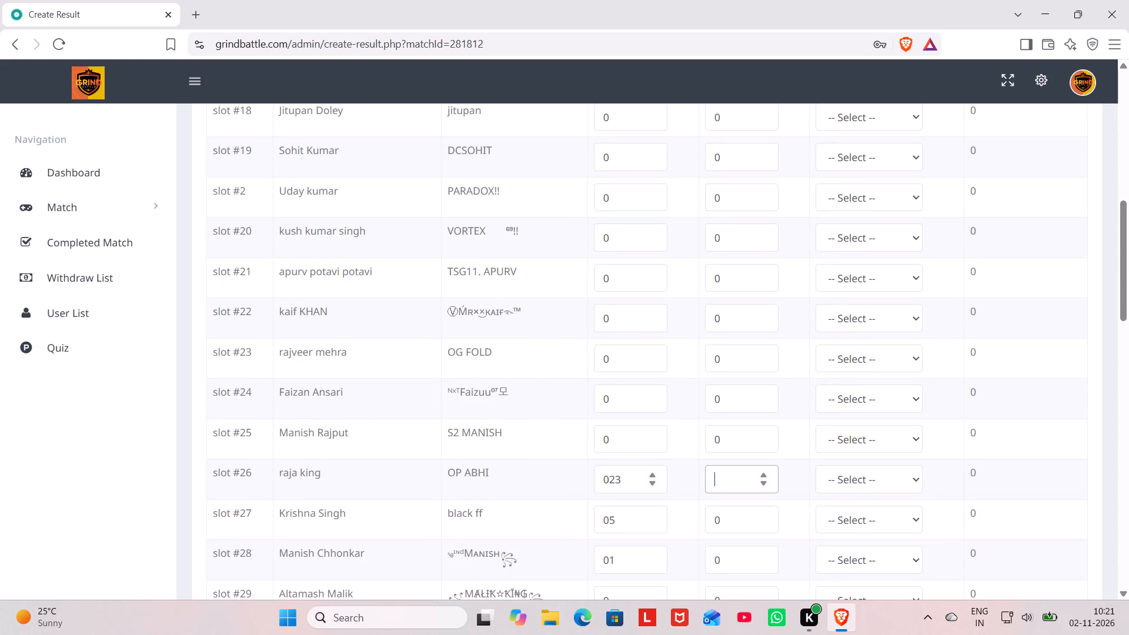
pyautogui.press('0')
pyautogui.hotkey('shift', 'Tab')
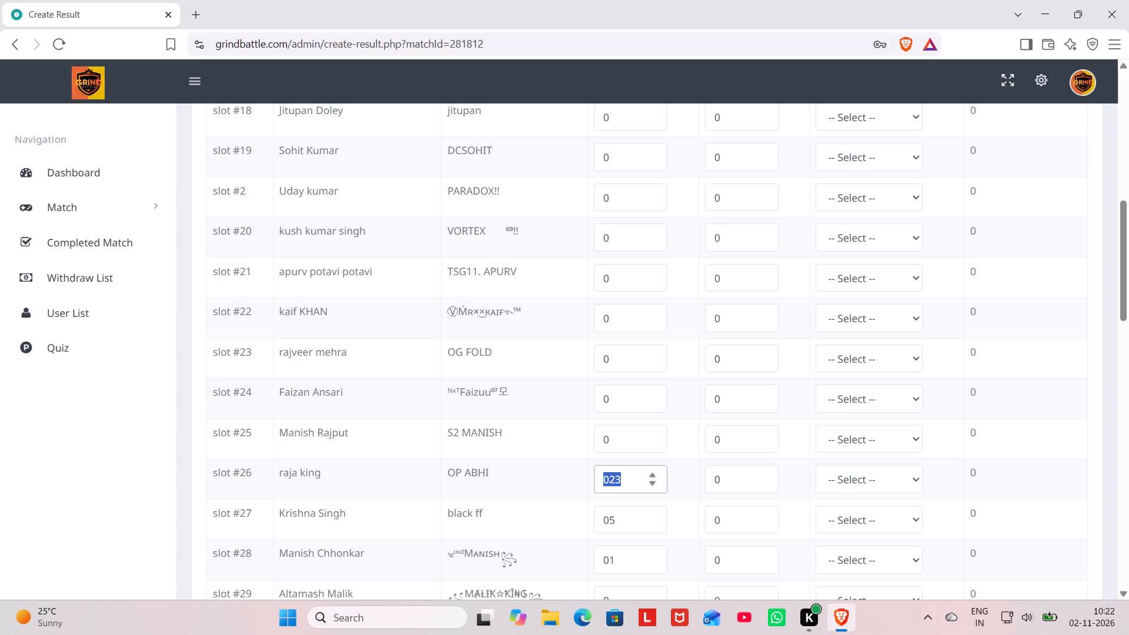
pyautogui.write('03')
pyautogui.press('Tab')
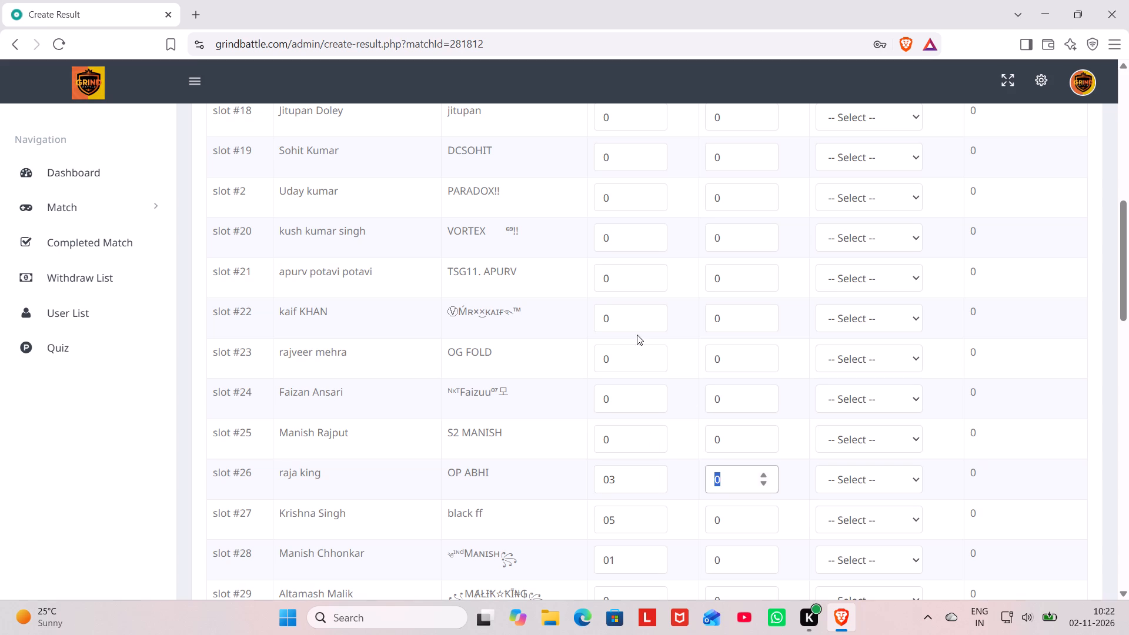
# Enter 1 total kill for slot #22 in the participant list.
pyautogui.click(612, 312)
pyautogui.press('1')
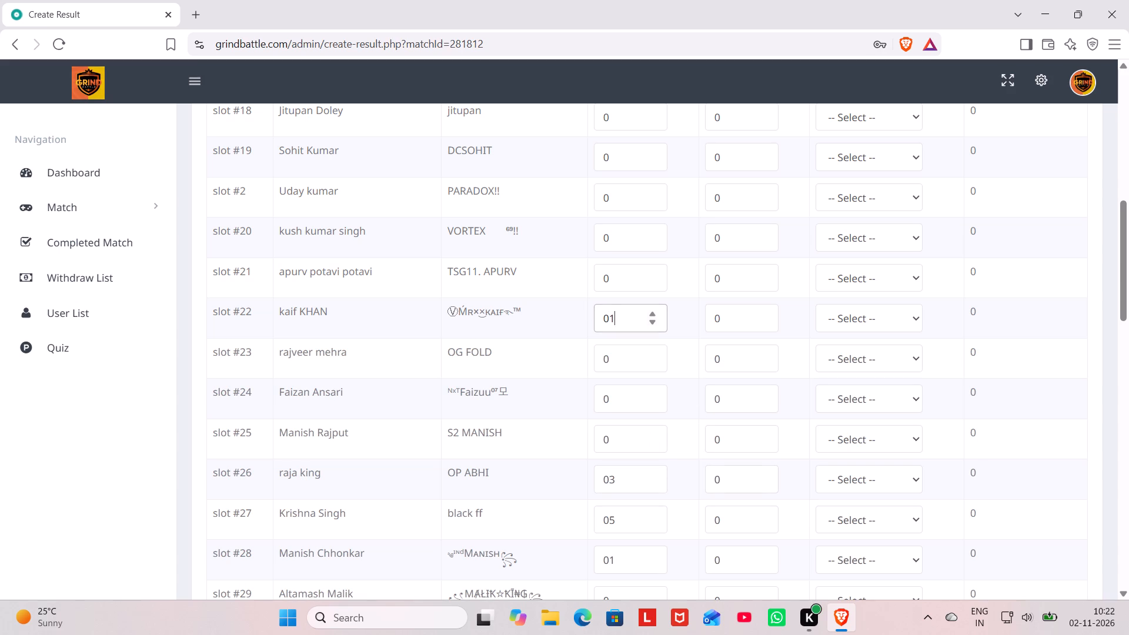
pyautogui.press('Tab')
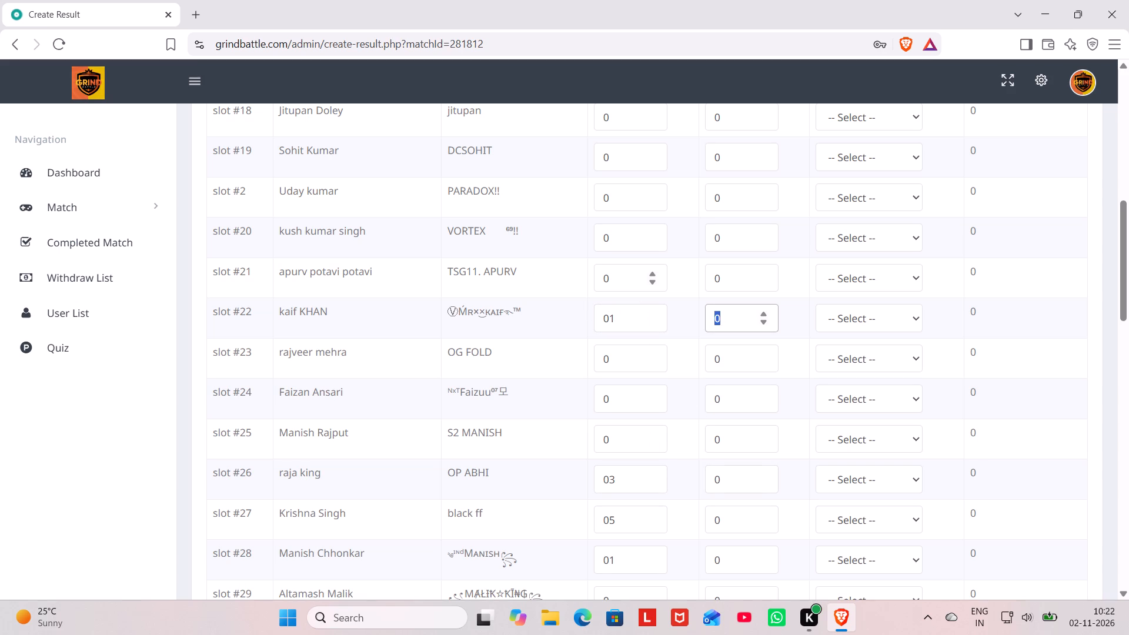
# Find slot #11 in the participant list and enter 1 total kill for it.
pyautogui.scroll(4, 646, 280)
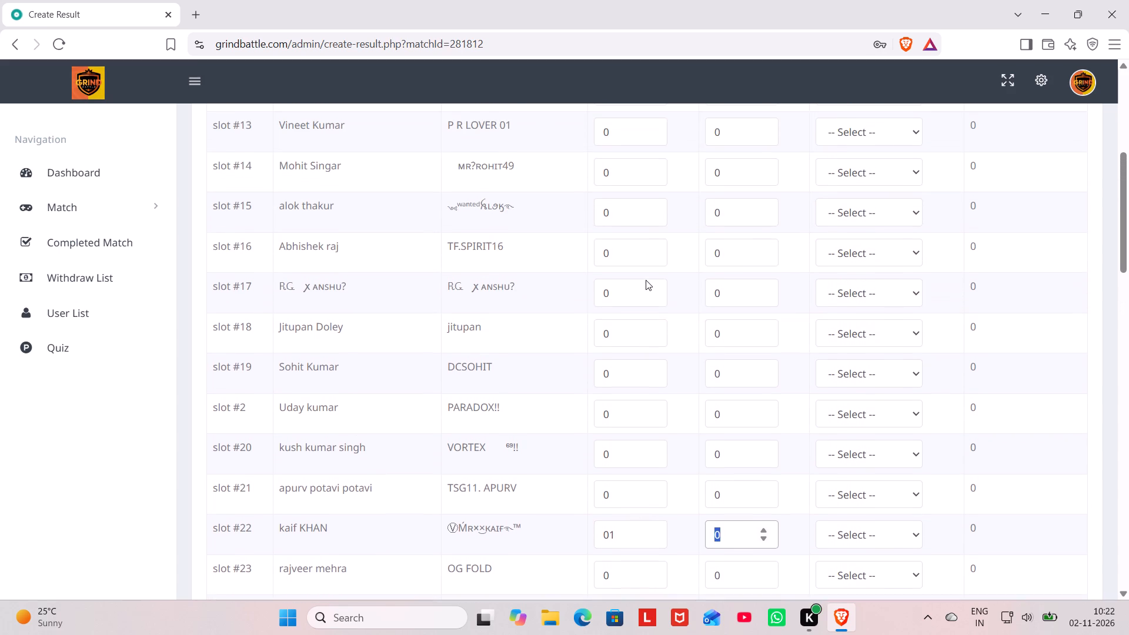
pyautogui.scroll(4, 646, 280)
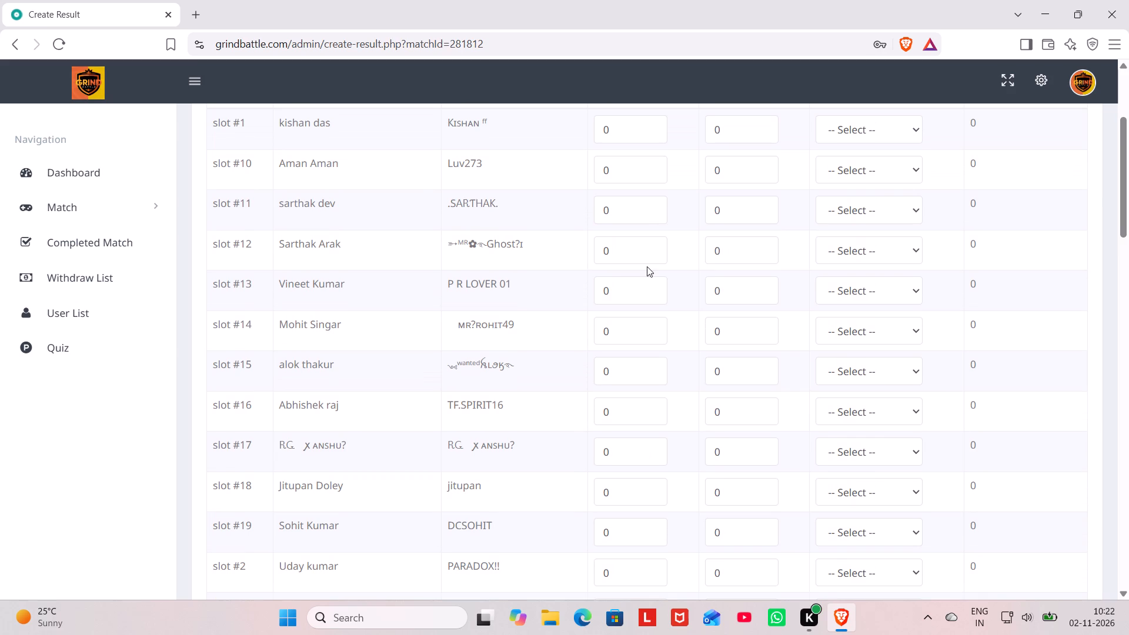
pyautogui.click(629, 210)
pyautogui.press('1')
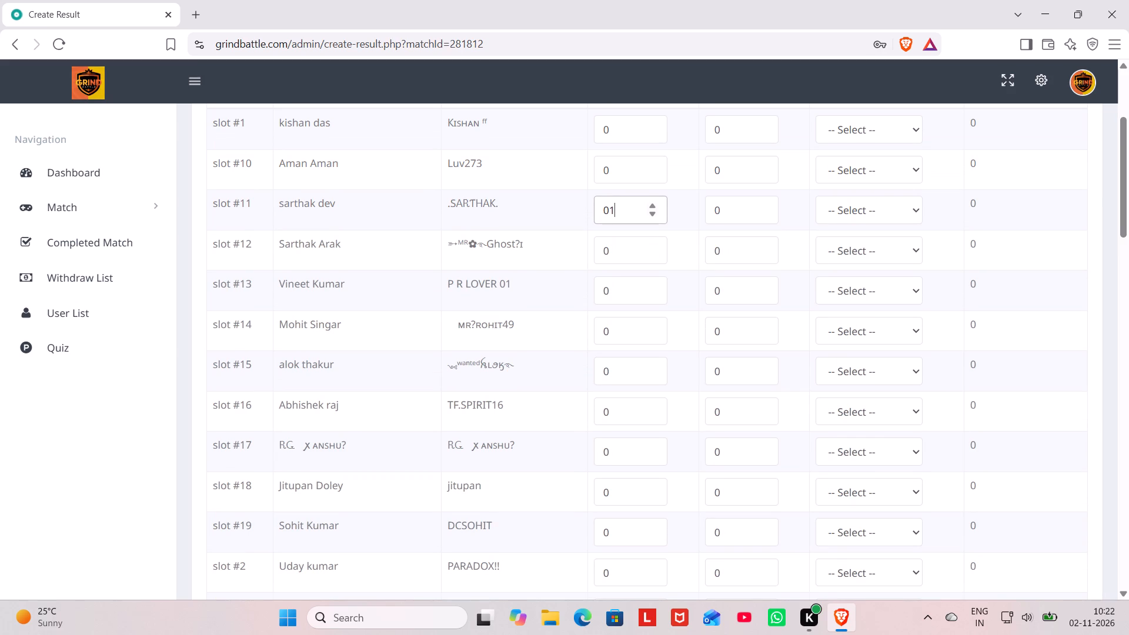
pyautogui.press('Tab')
# Look through the whole participant list down to slot #9 for the next player to score.
pyautogui.hscroll(1, 629, 210)
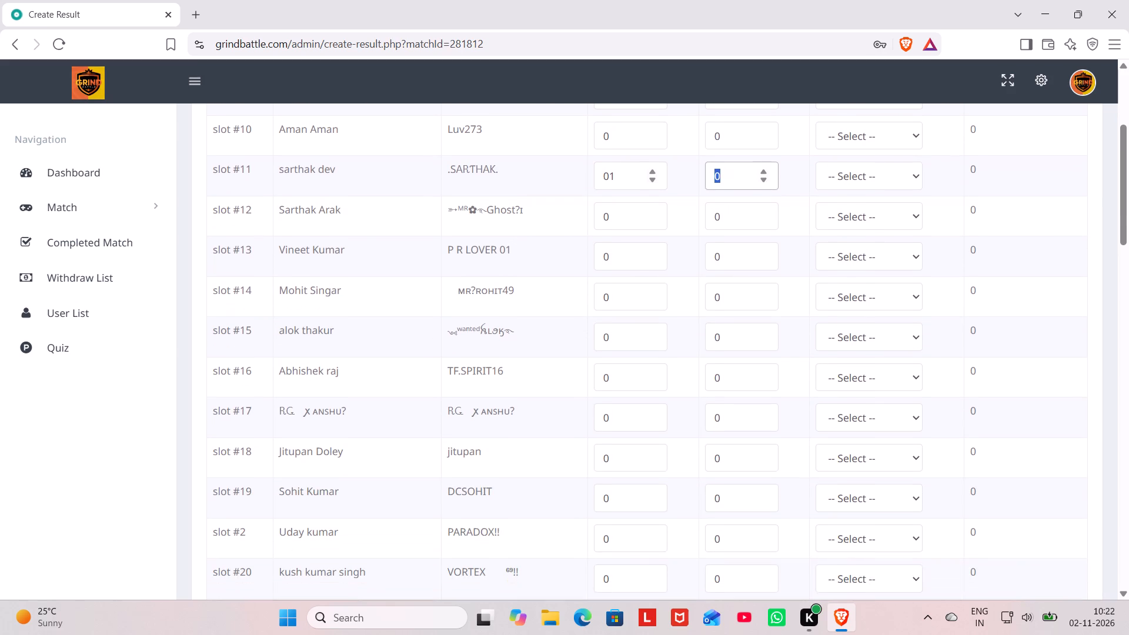
pyautogui.scroll(-5, 629, 210)
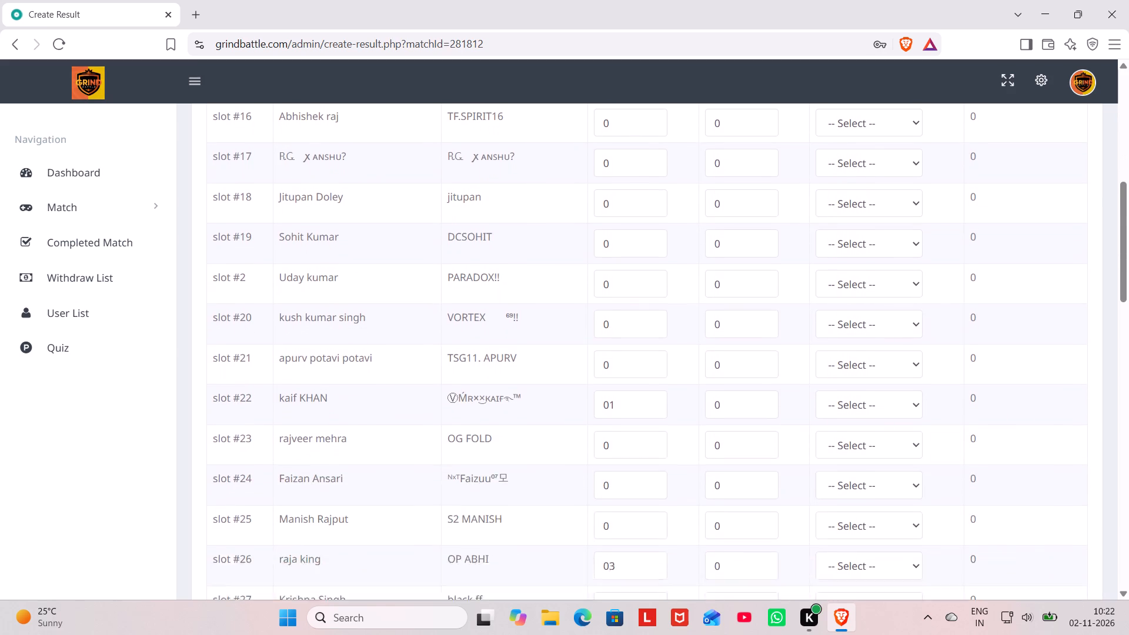
pyautogui.scroll(-2, 629, 210)
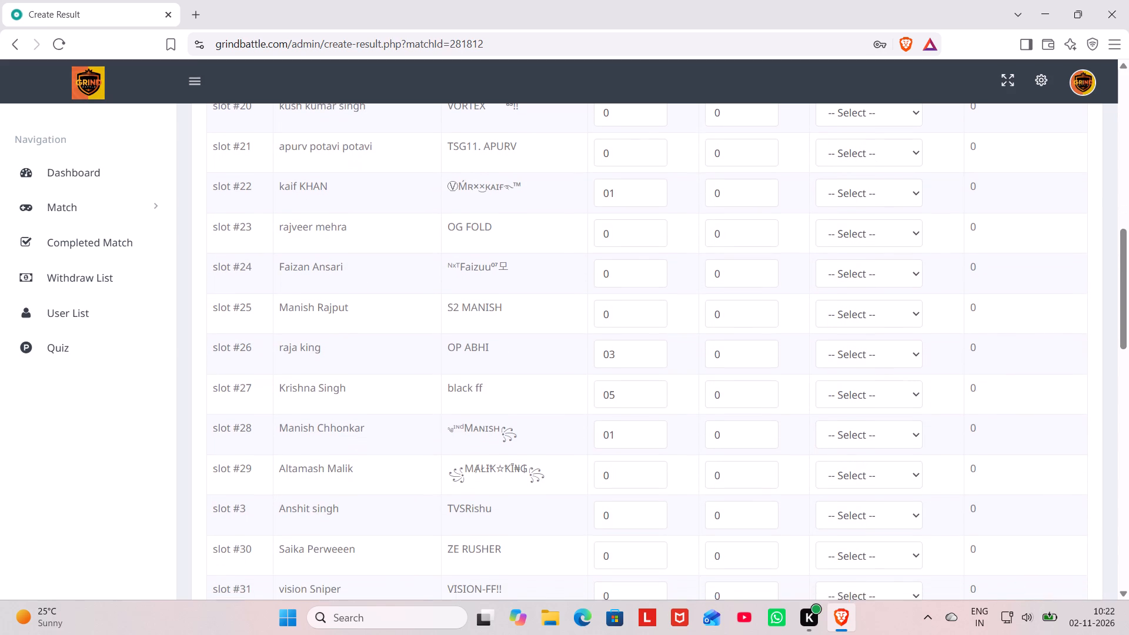
pyautogui.scroll(-5, 629, 210)
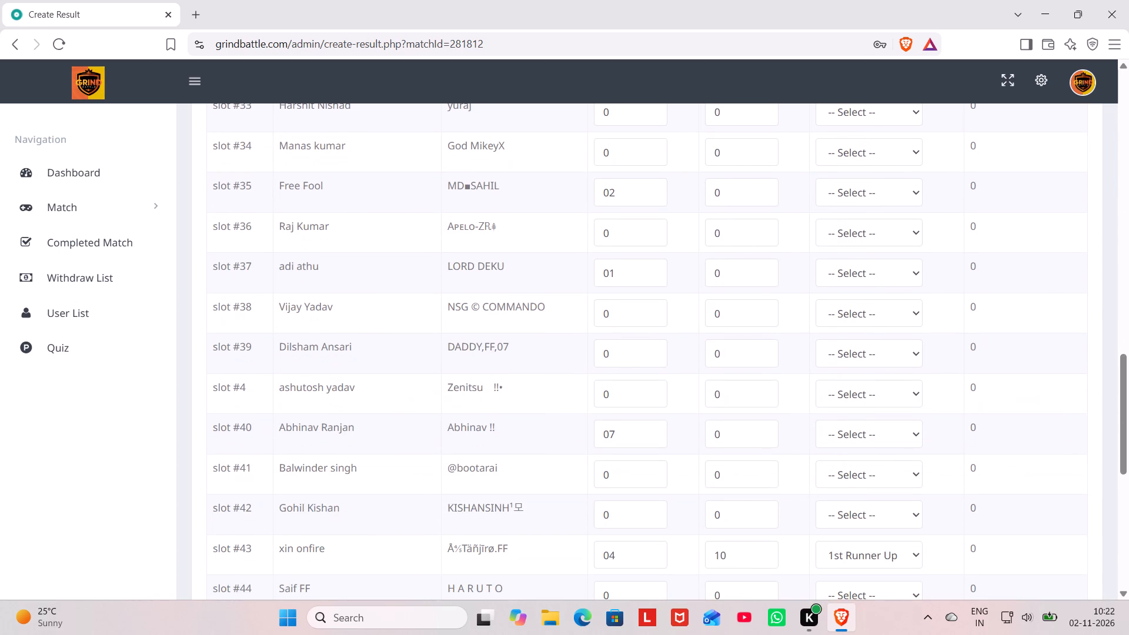
pyautogui.scroll(-4, 629, 210)
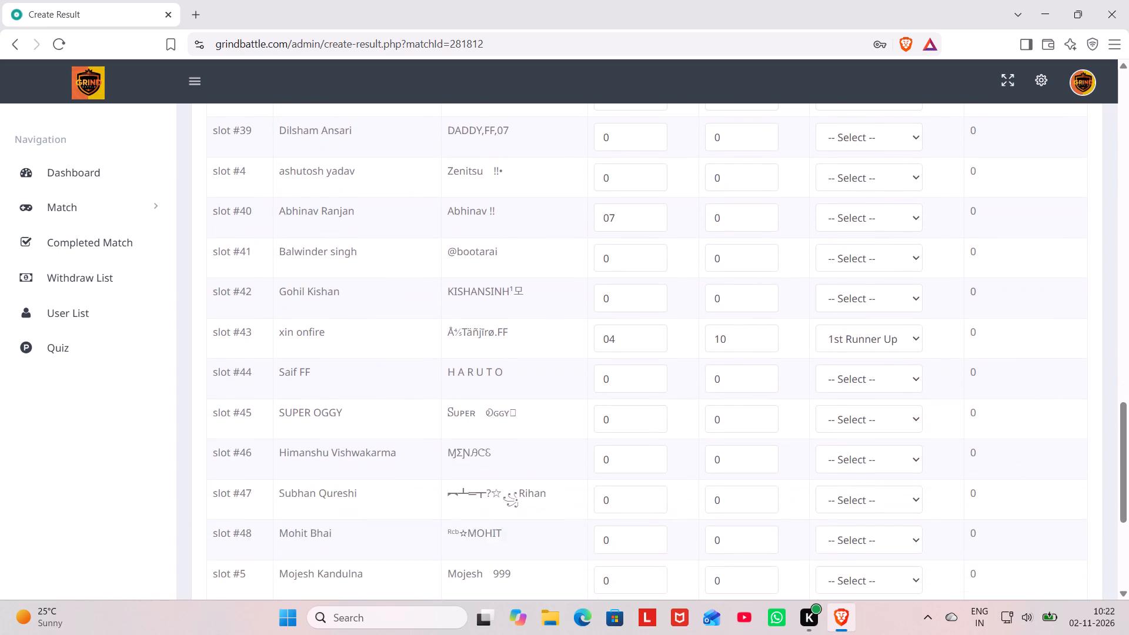
pyautogui.scroll(-5, 629, 210)
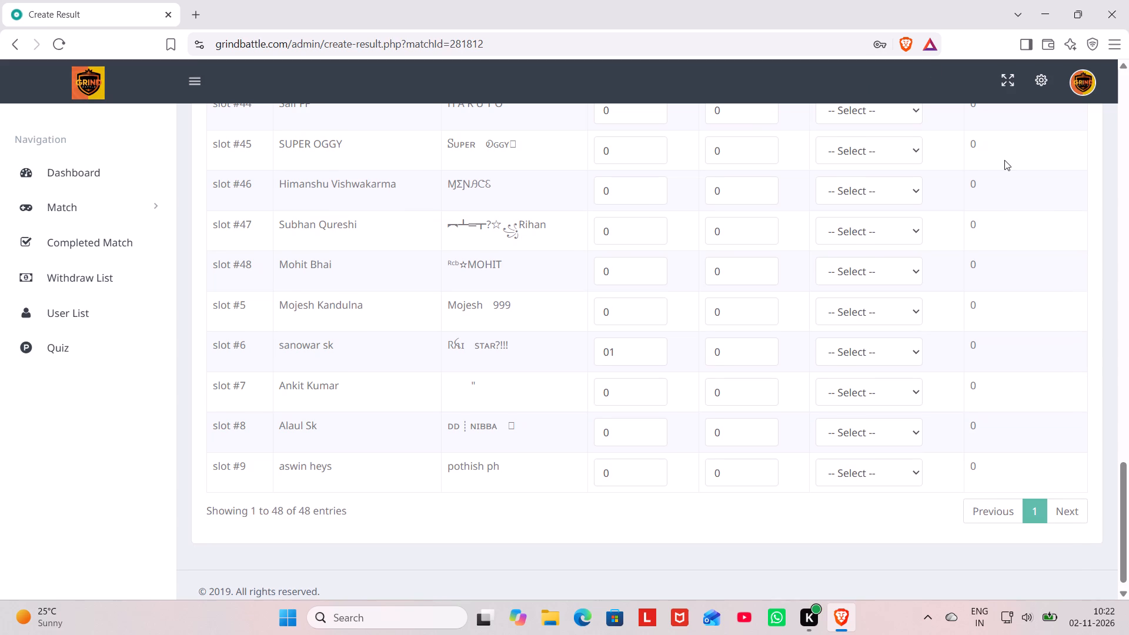
pyautogui.scroll(7, 1004, 160)
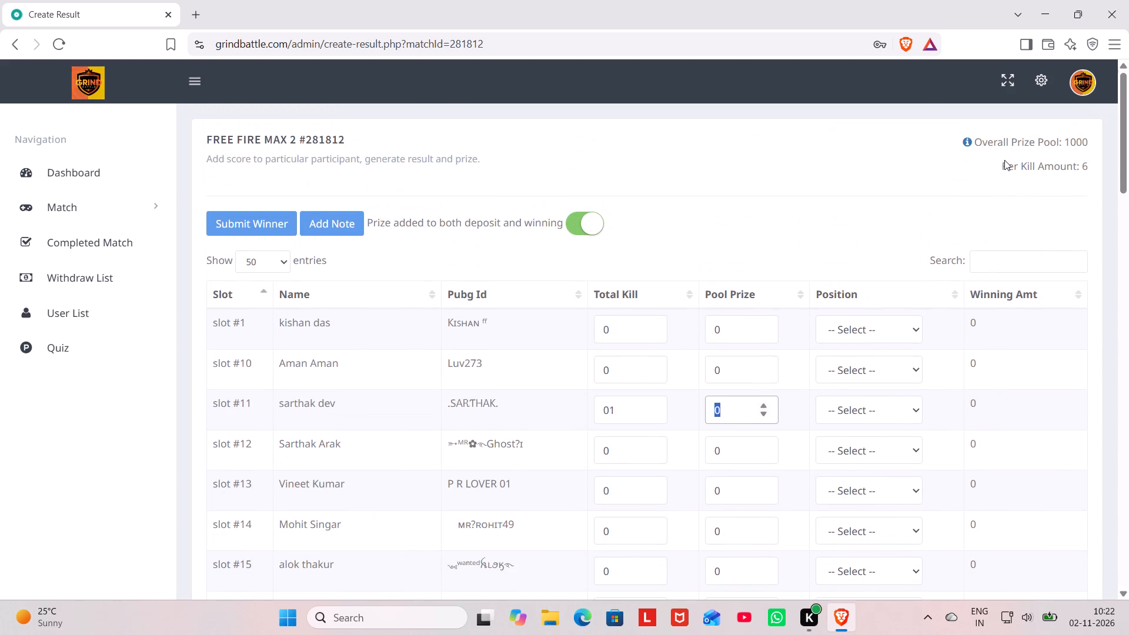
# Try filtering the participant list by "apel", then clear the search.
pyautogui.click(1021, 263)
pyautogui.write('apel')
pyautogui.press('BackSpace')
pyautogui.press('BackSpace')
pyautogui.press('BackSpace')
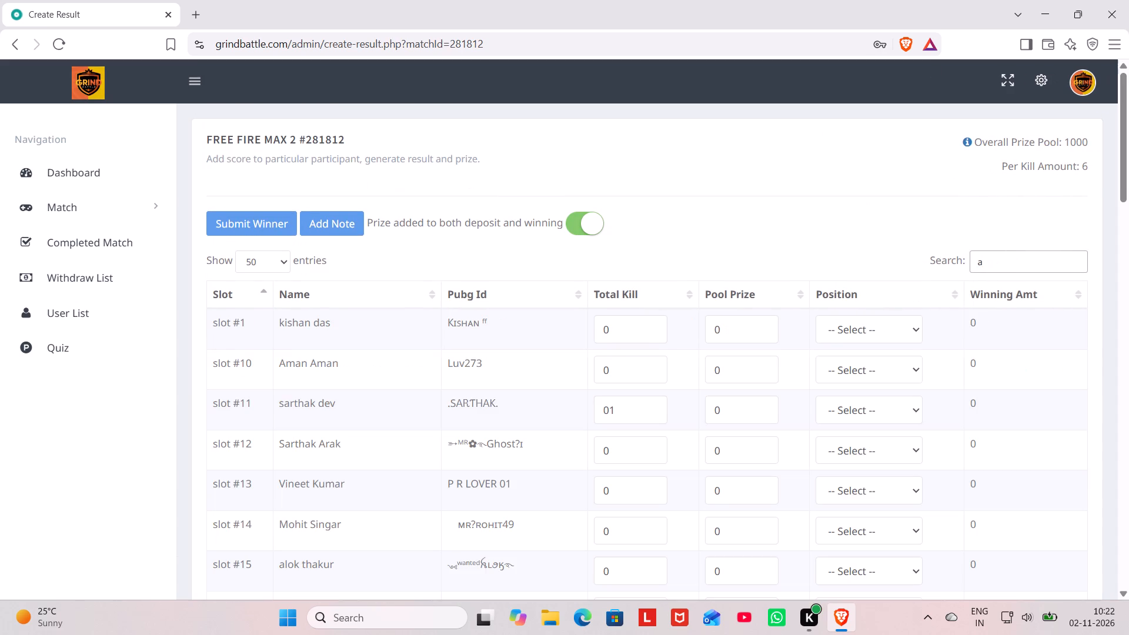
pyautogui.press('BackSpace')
# Find slot #36 in the full participant list and enter 1 total kill for it.
pyautogui.scroll(-3, 643, 526)
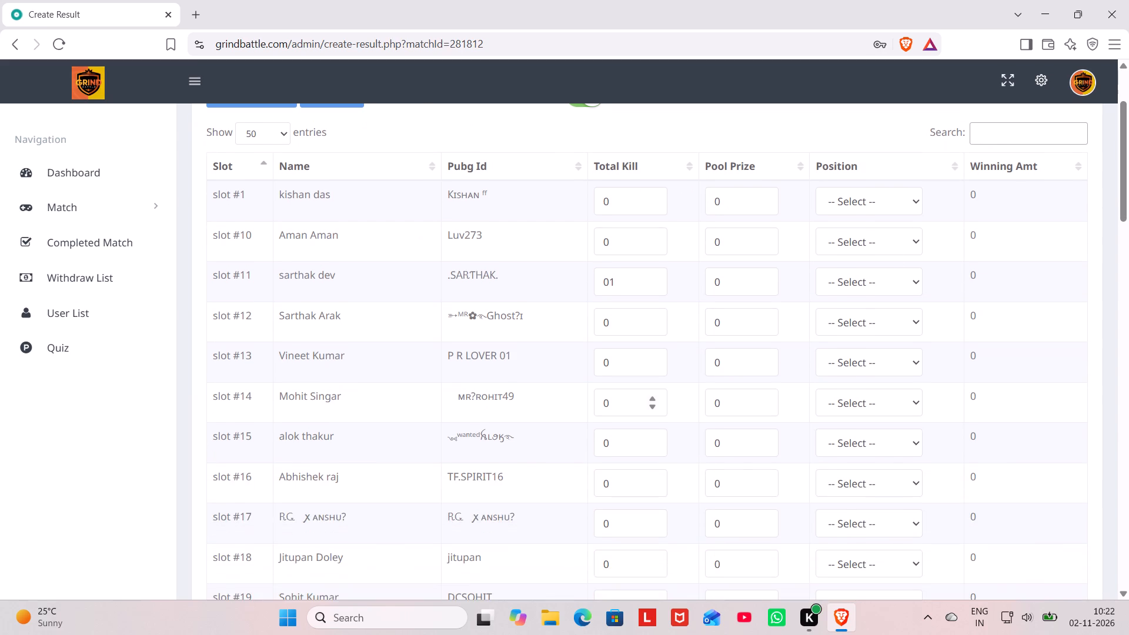
pyautogui.scroll(-2, 643, 526)
pyautogui.scroll(-1, 435, 506)
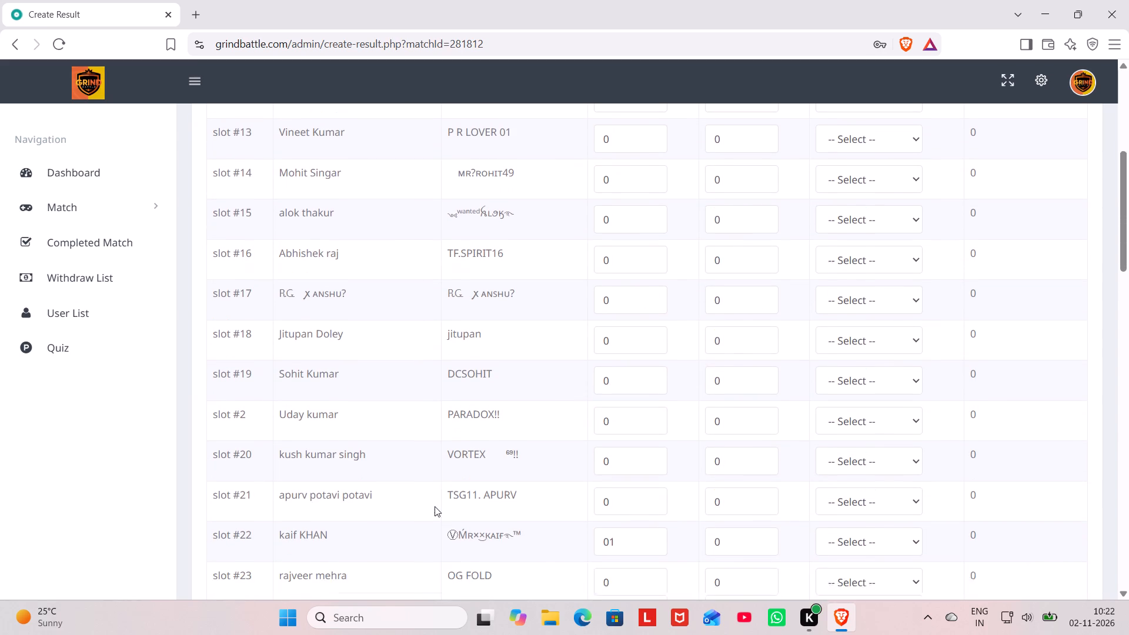
pyautogui.scroll(-5, 435, 506)
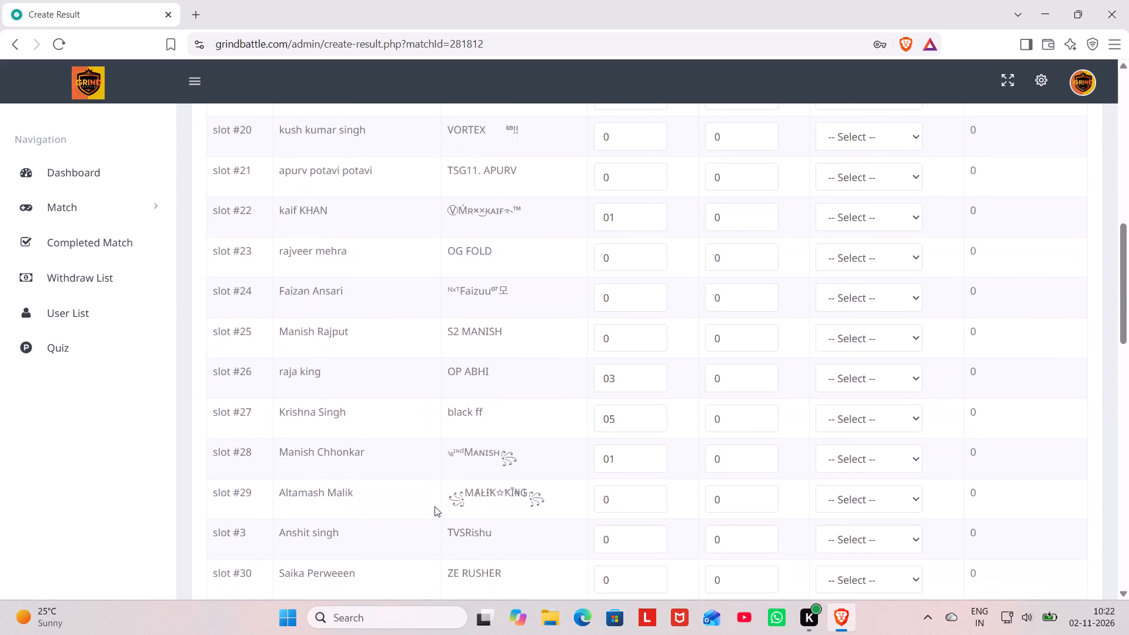
pyautogui.scroll(-4, 435, 506)
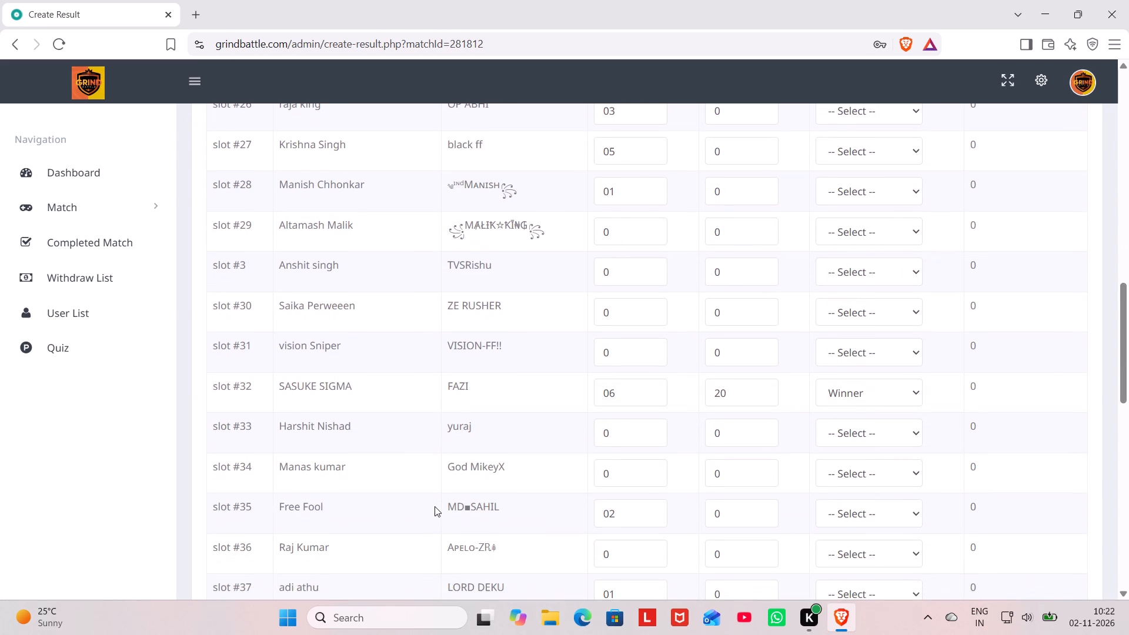
pyautogui.scroll(-2, 435, 506)
pyautogui.click(612, 464)
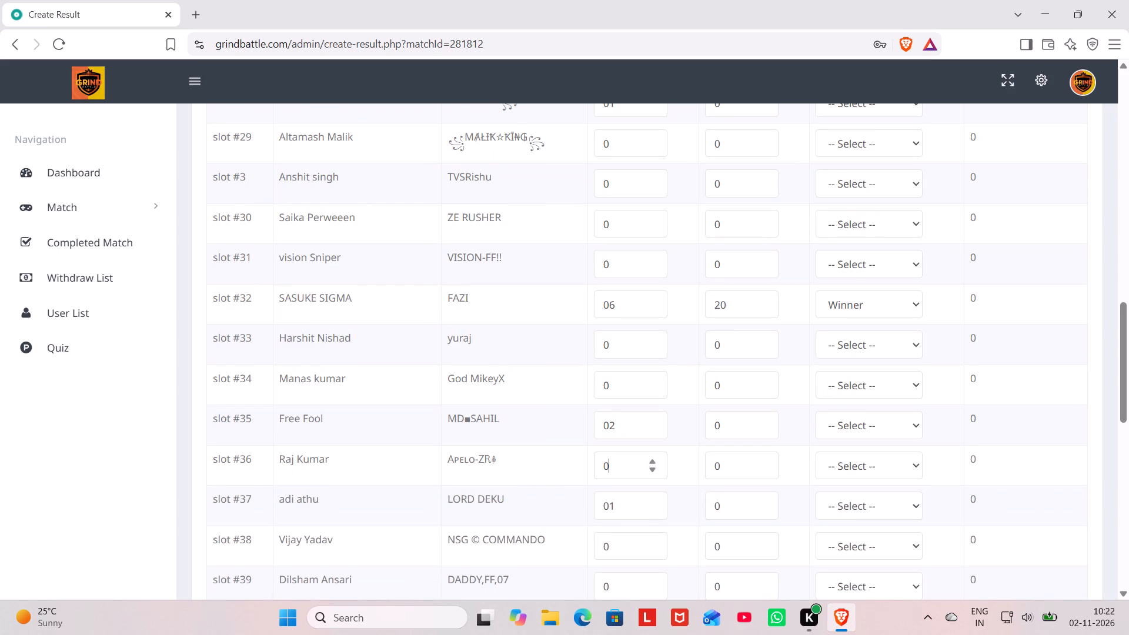
pyautogui.press('1')
pyautogui.press('Tab')
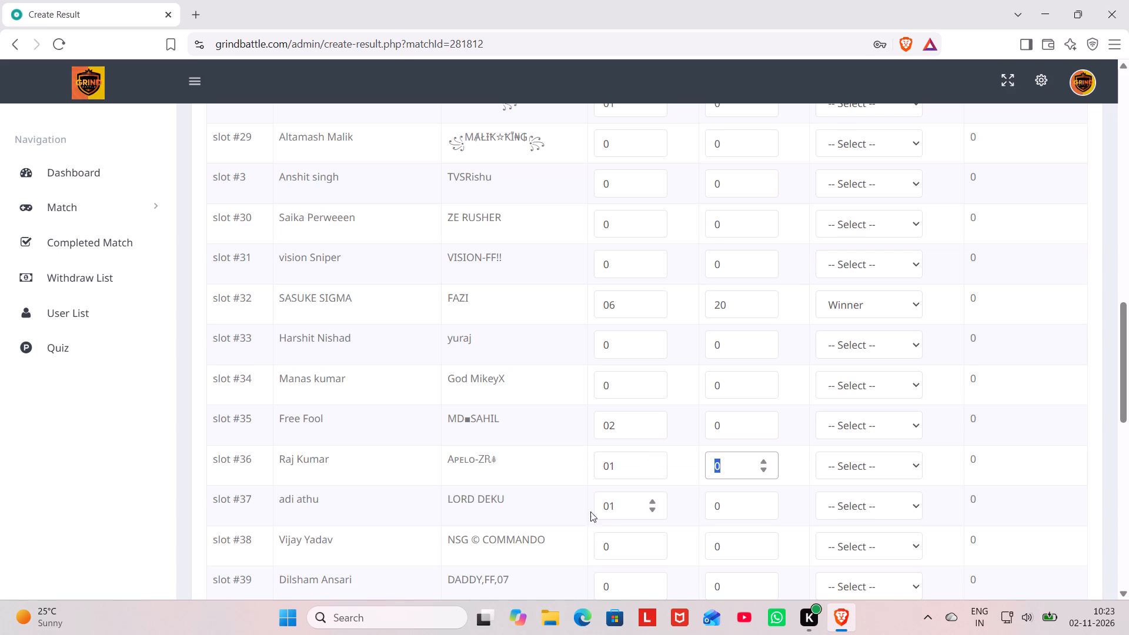
# Find slot #23 (OG FOLD) in the participant list and enter 2 total kills for it.
pyautogui.scroll(1, 580, 388)
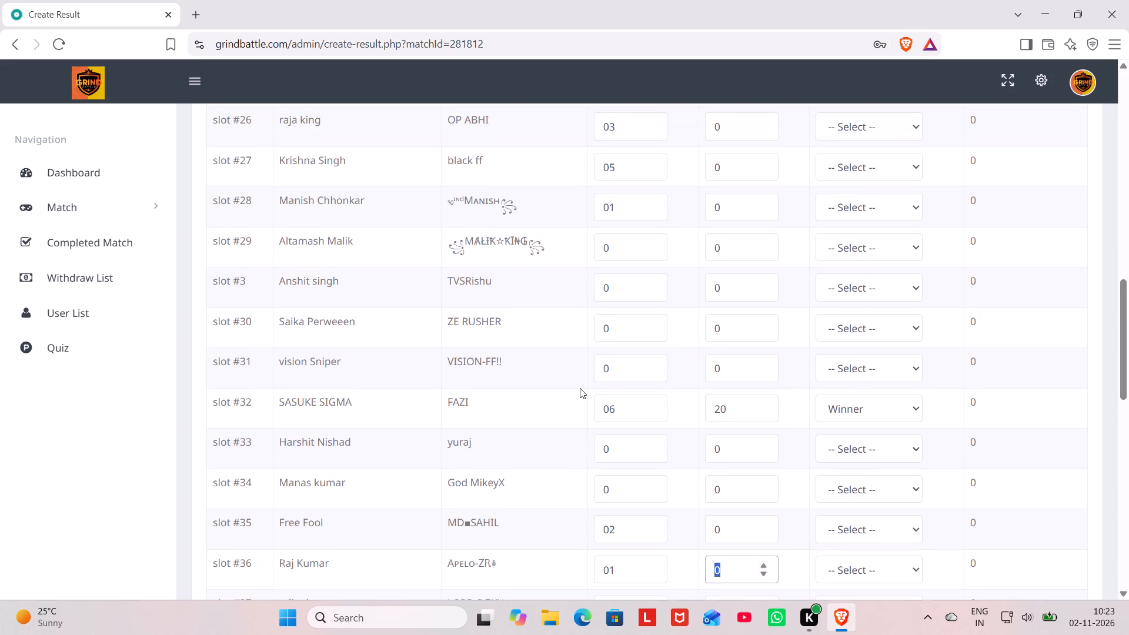
pyautogui.scroll(7, 580, 388)
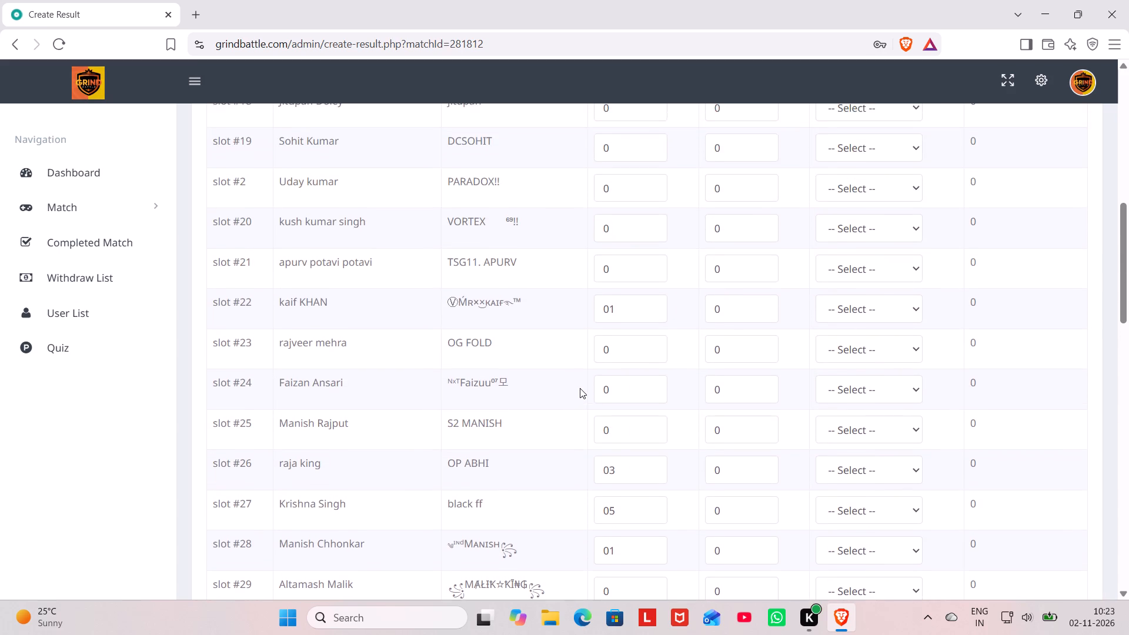
pyautogui.scroll(1, 580, 388)
pyautogui.click(610, 387)
pyautogui.press('2')
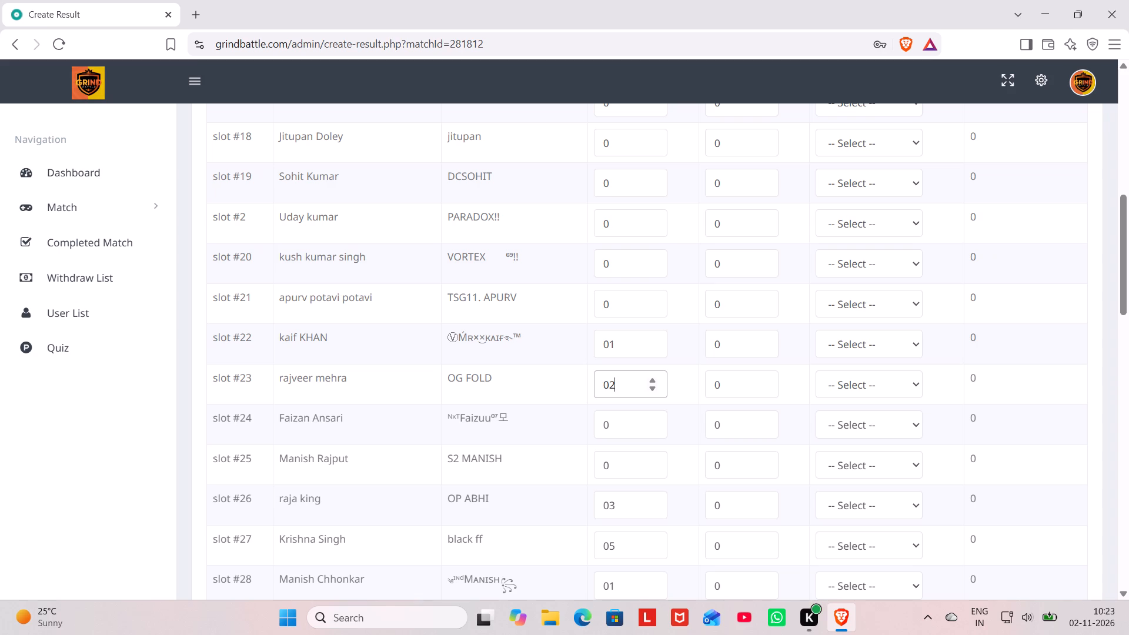
pyautogui.press('Tab')
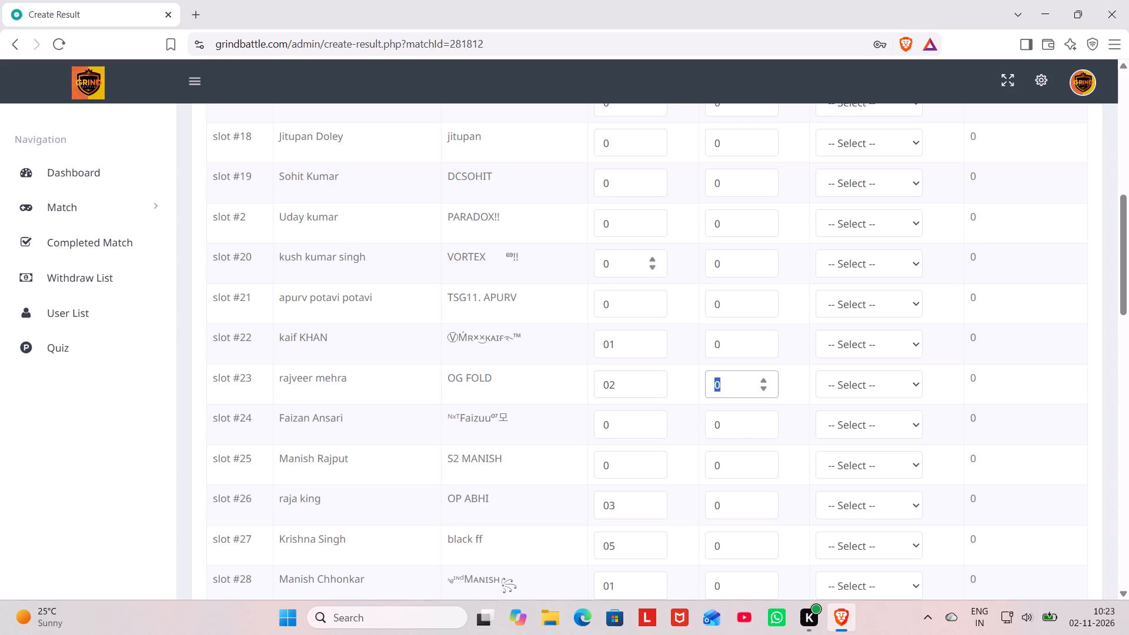
# Enter 1 total kill for slot #20 (VORTEX) in the participant list.
pyautogui.click(618, 259)
pyautogui.press('1')
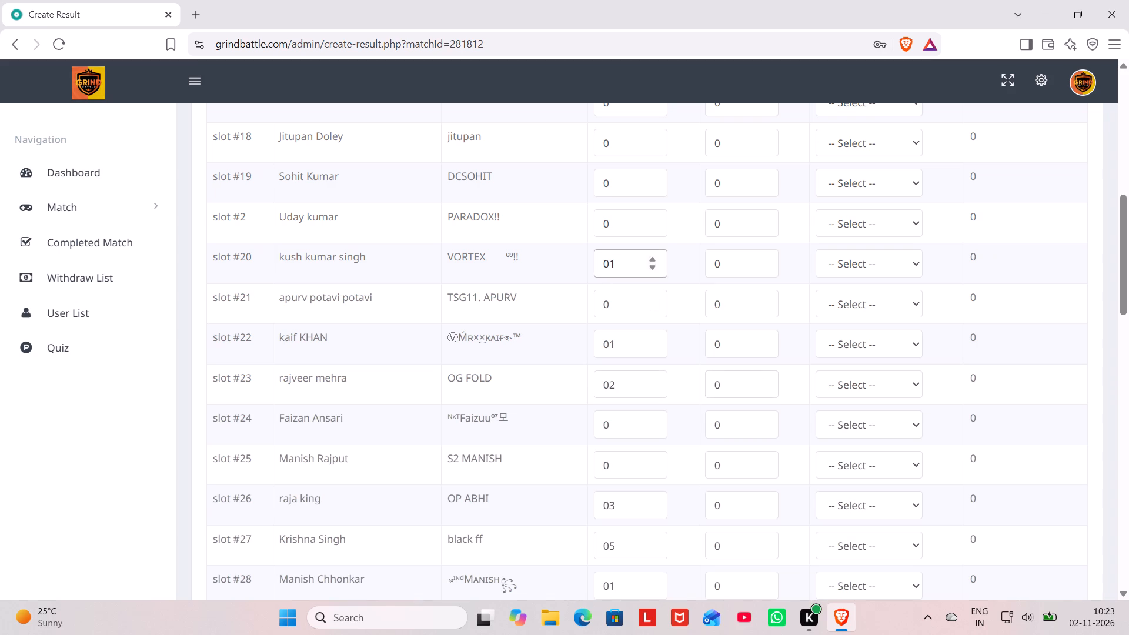
pyautogui.press('Tab')
pyautogui.scroll(4, 618, 259)
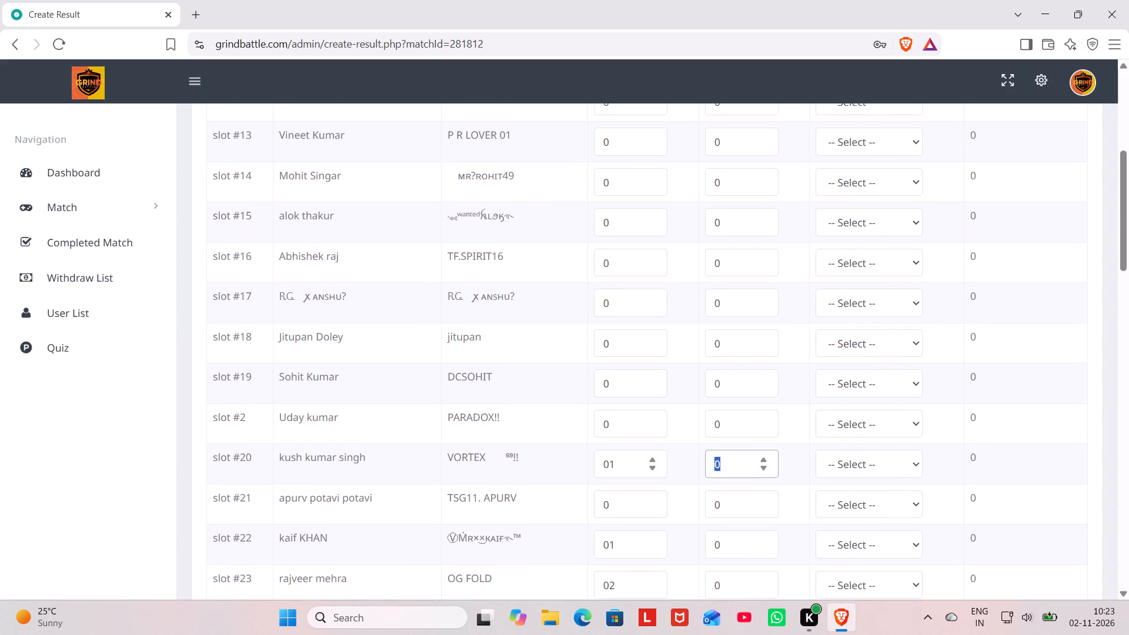
pyautogui.scroll(4, 618, 259)
pyautogui.scroll(-3, 618, 259)
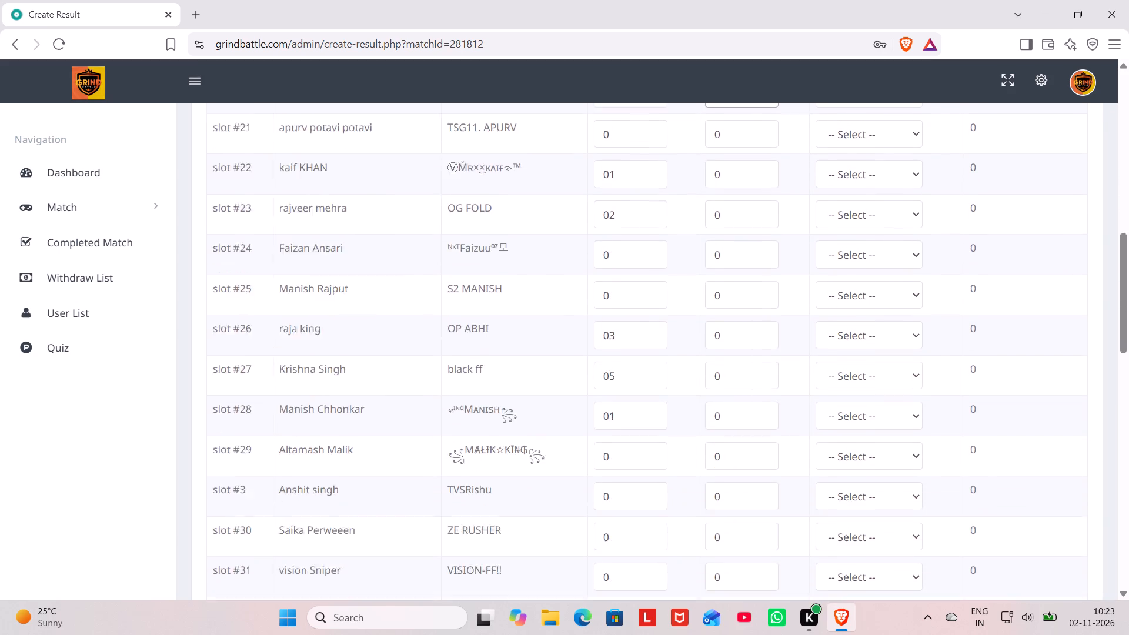
pyautogui.scroll(-3, 618, 259)
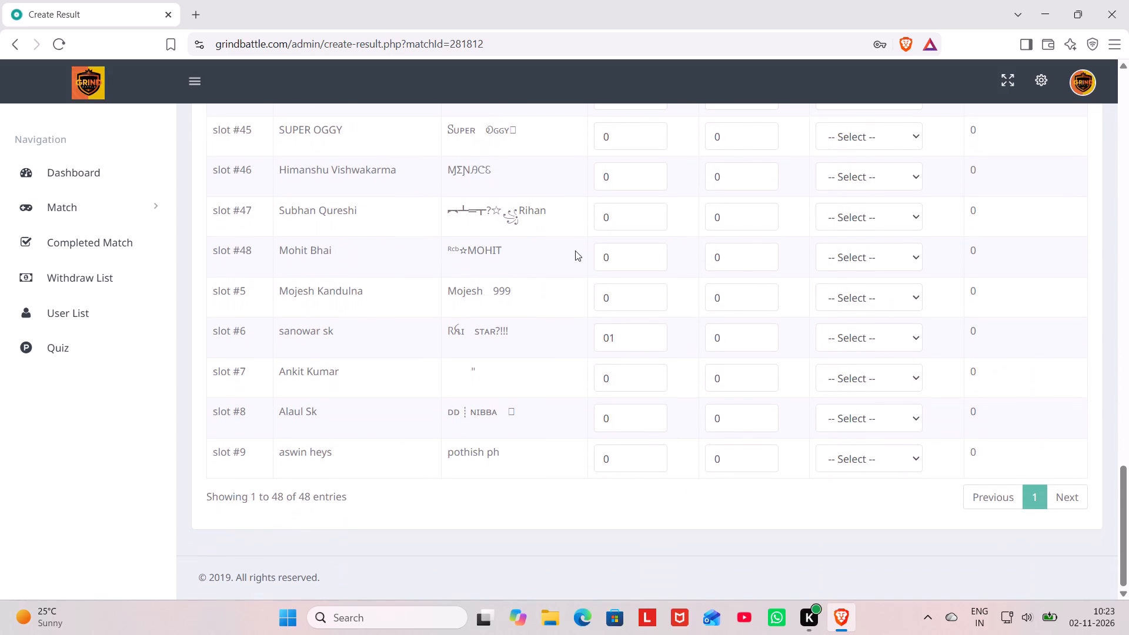
pyautogui.scroll(1, 593, 263)
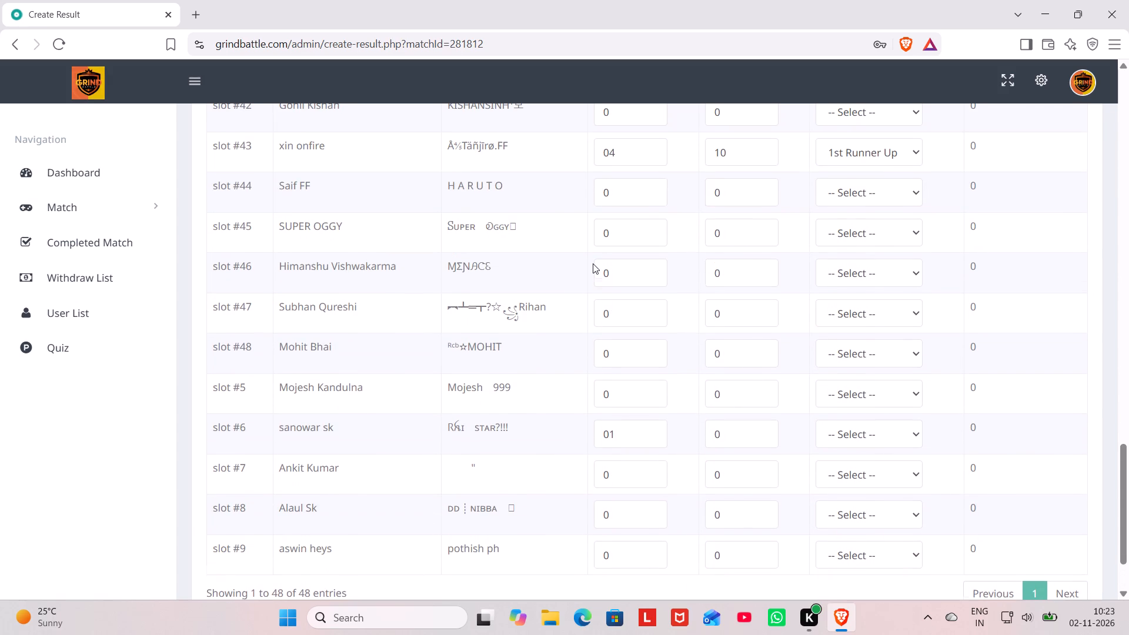
pyautogui.scroll(2, 593, 263)
pyautogui.click(623, 218)
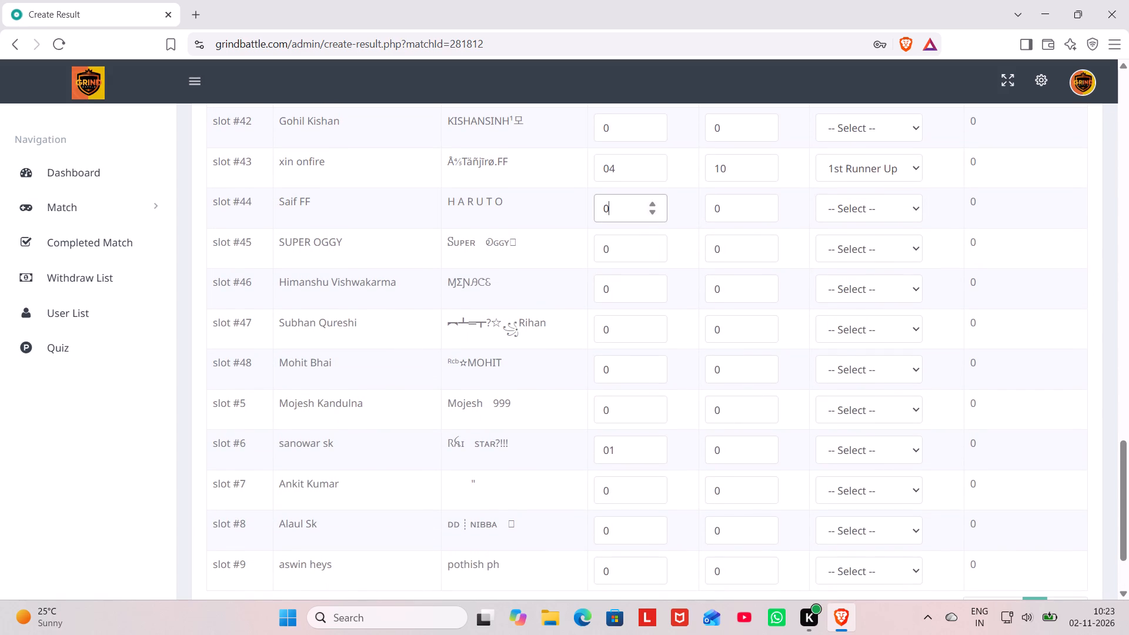
pyautogui.press('1')
pyautogui.press('Tab')
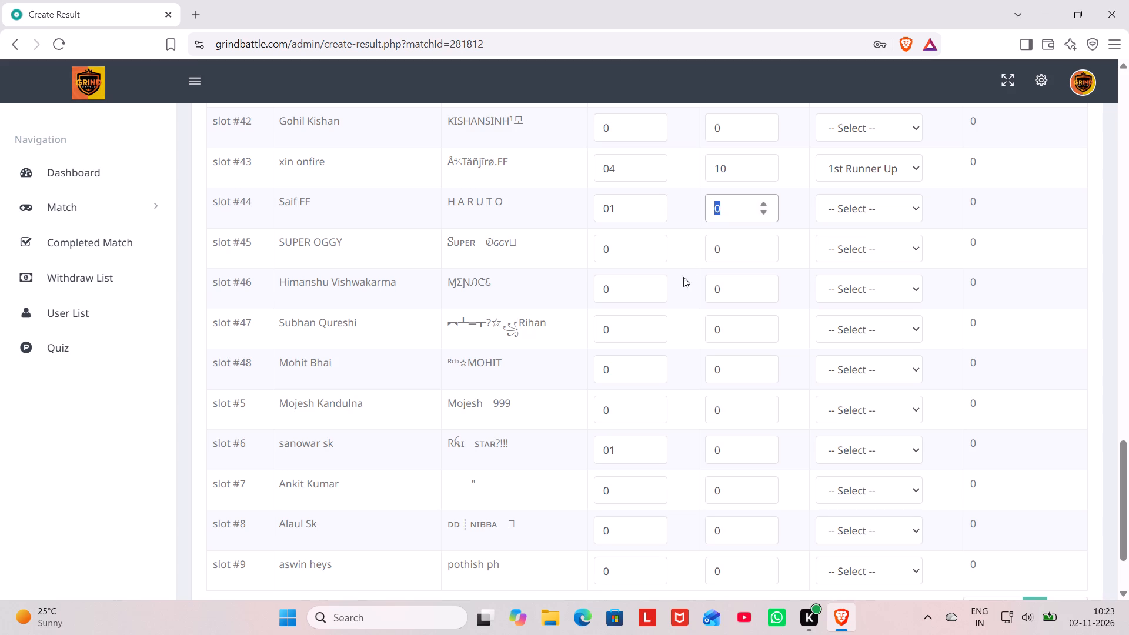
# Enter 1 total kill for slot #48 in the participant list.
pyautogui.click(646, 365)
pyautogui.press('1')
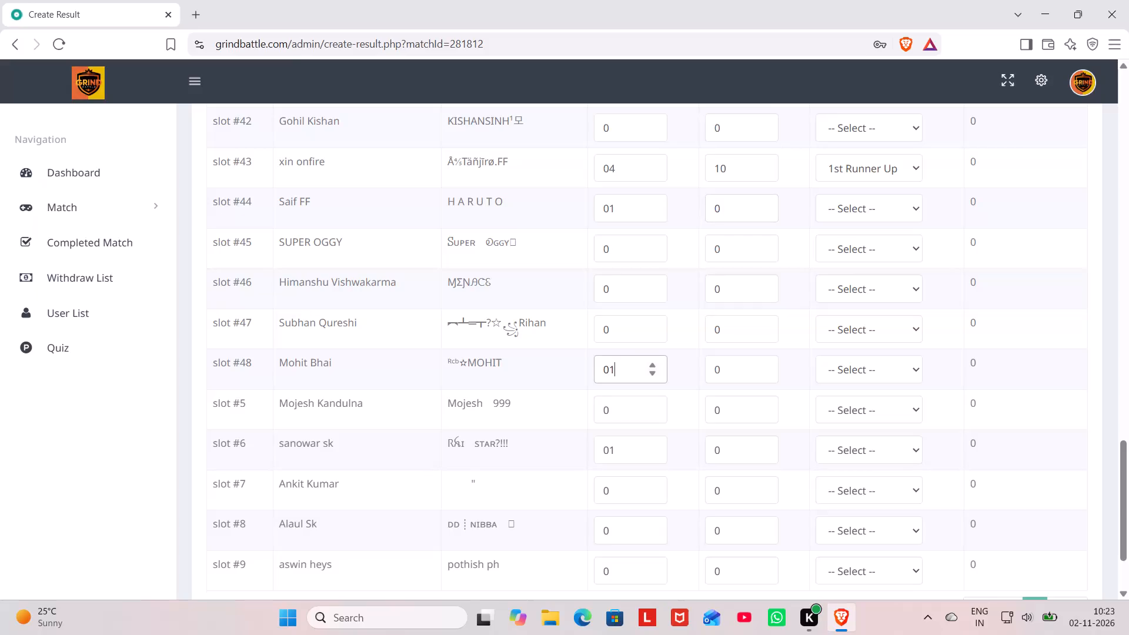
pyautogui.press('Tab')
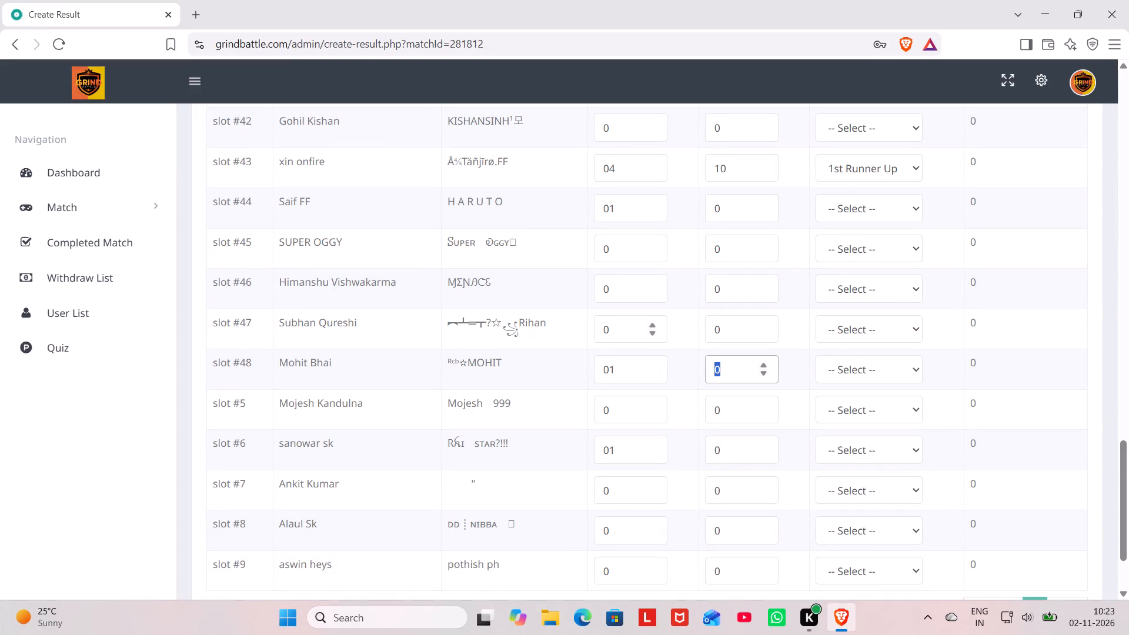
# Find slot #30 (ZE RUSHER) in the participant list and enter 2 total kills for it.
pyautogui.scroll(5, 613, 319)
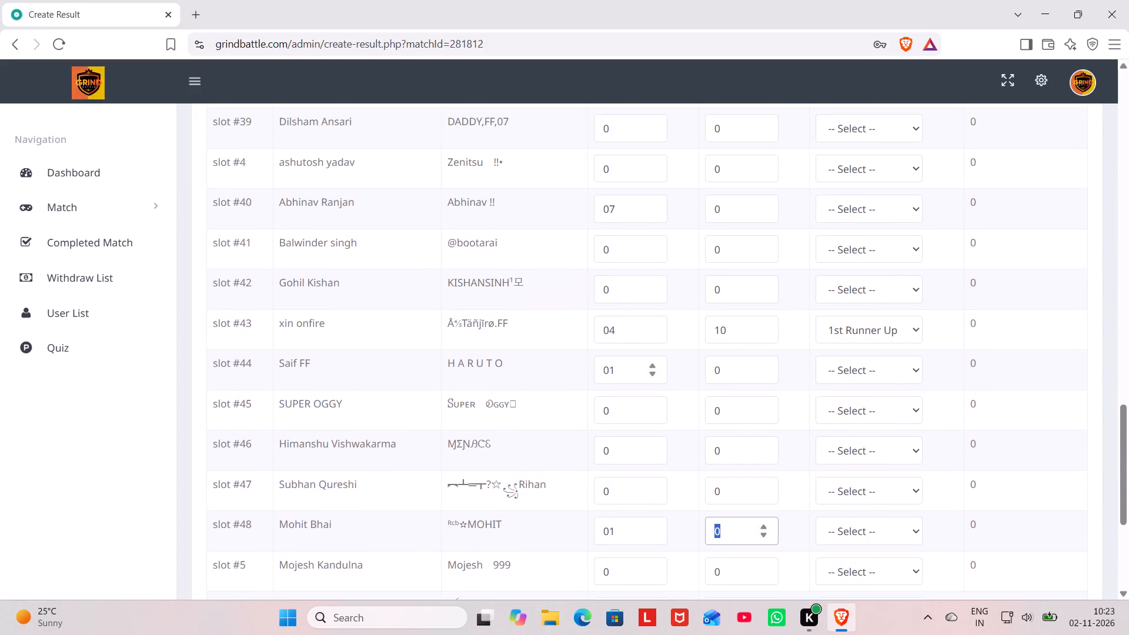
pyautogui.scroll(5, 613, 319)
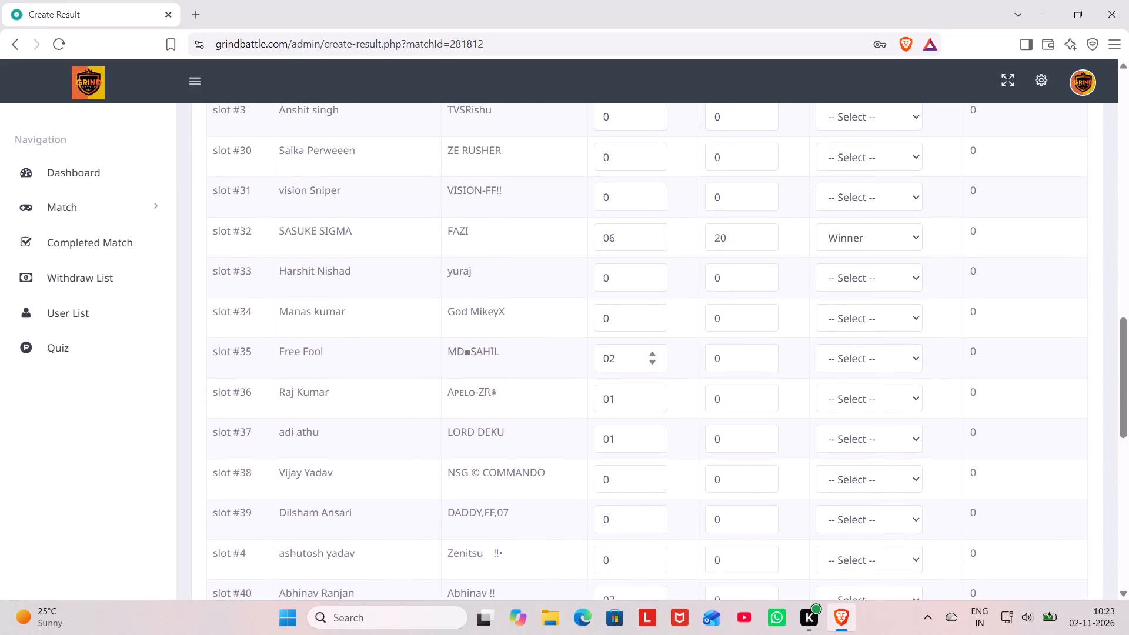
pyautogui.scroll(3, 613, 319)
pyautogui.click(617, 253)
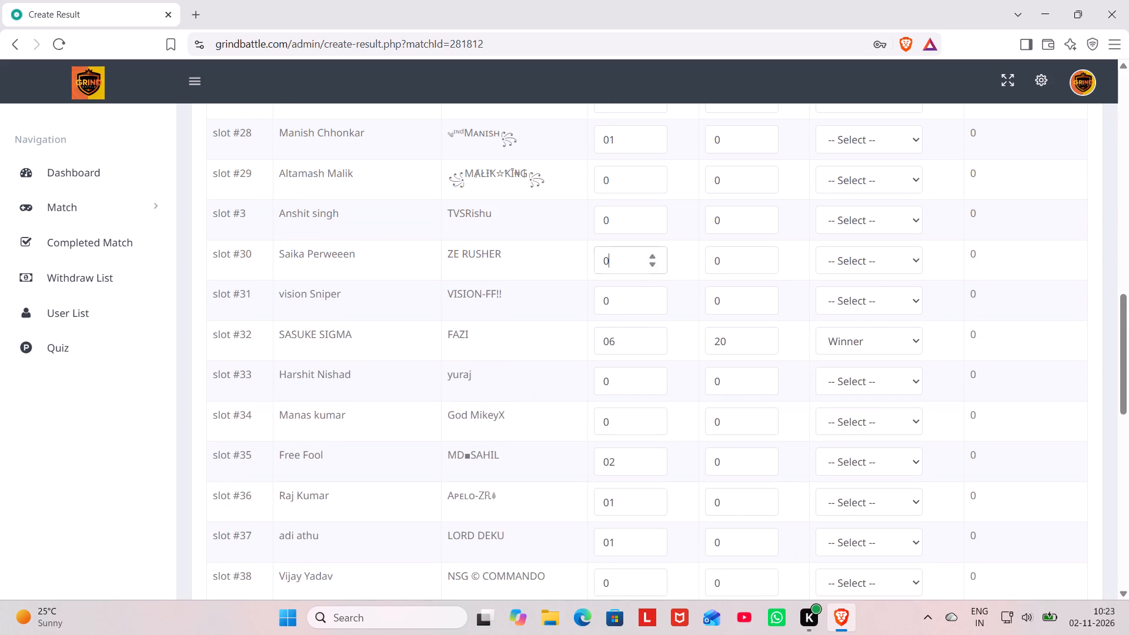
pyautogui.press('2')
pyautogui.press('Tab')
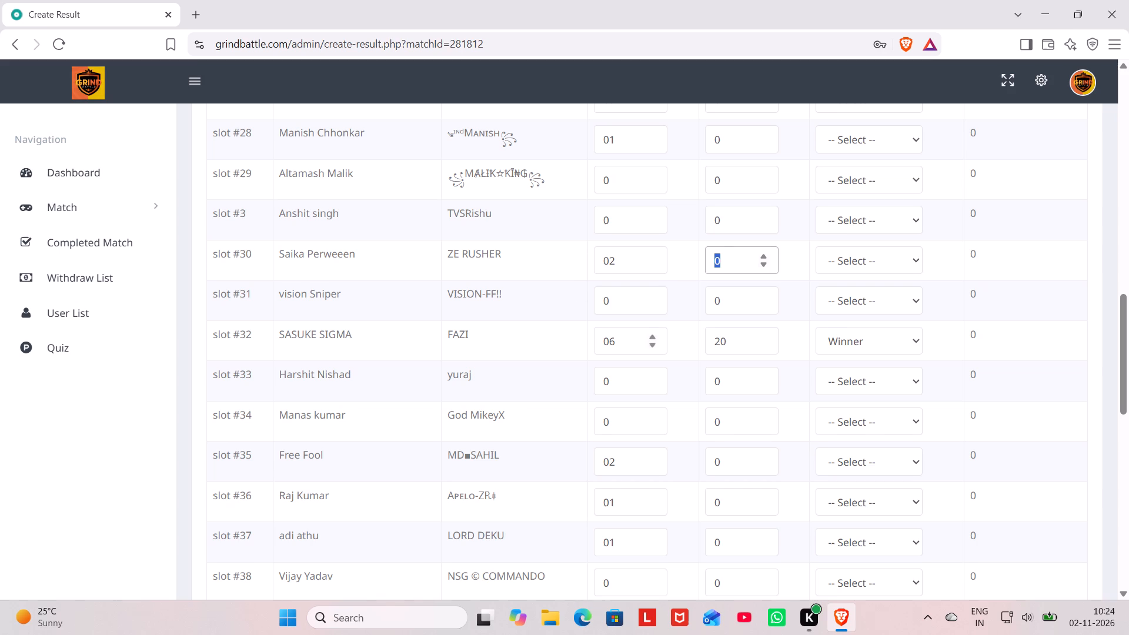
pyautogui.click(646, 428)
pyautogui.press('1')
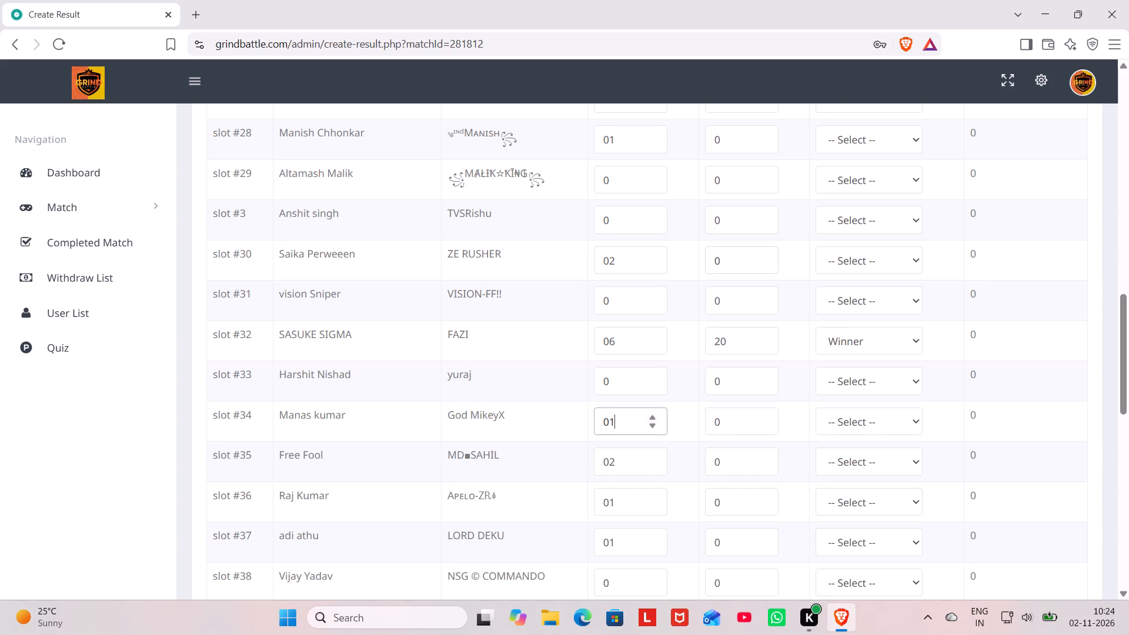
pyautogui.scroll(3, 580, 357)
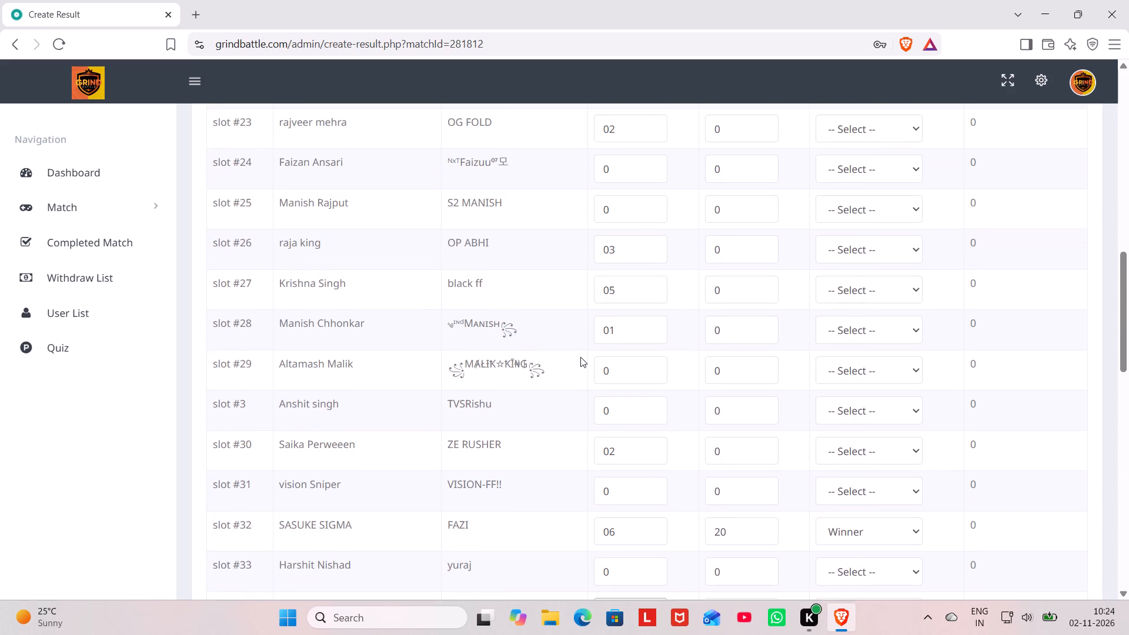
pyautogui.scroll(7, 580, 357)
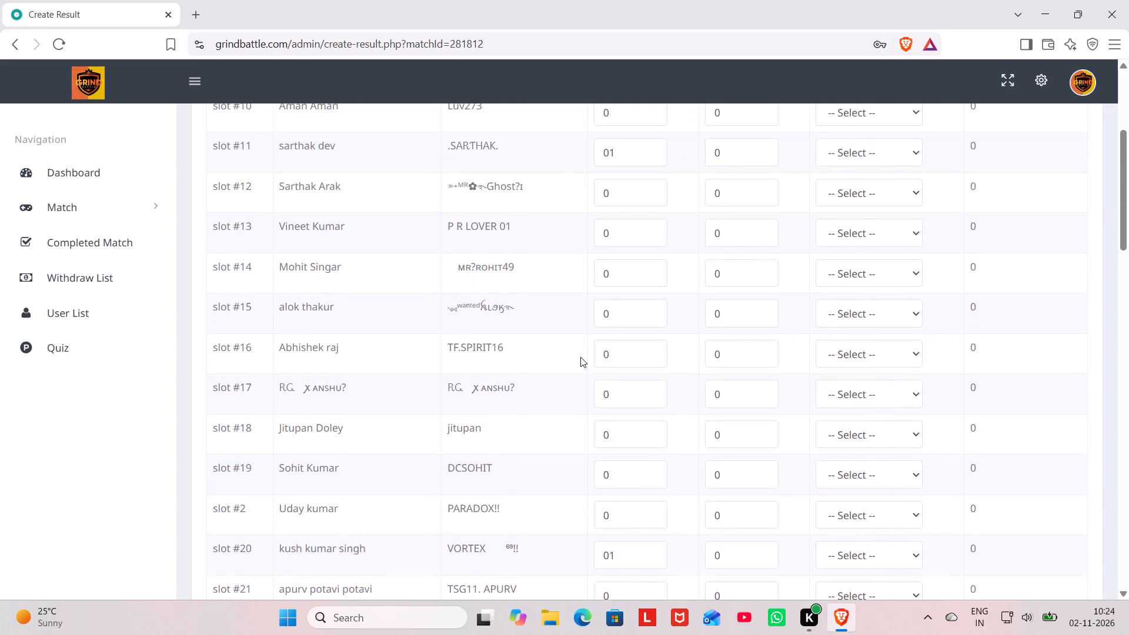
pyautogui.scroll(3, 580, 357)
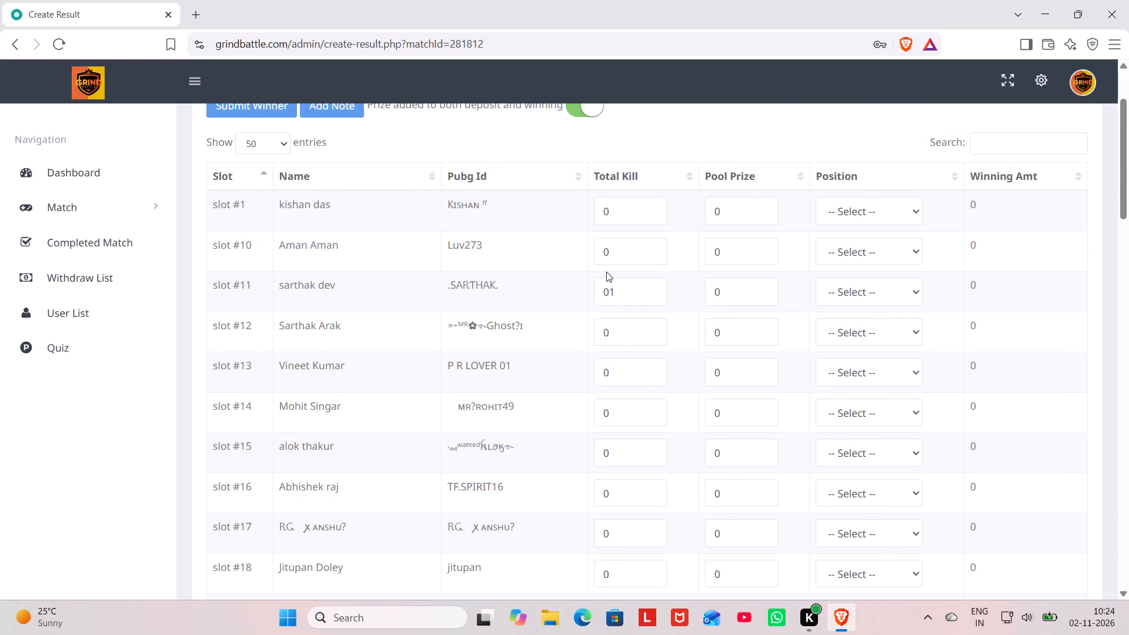
pyautogui.click(620, 249)
pyautogui.press('1')
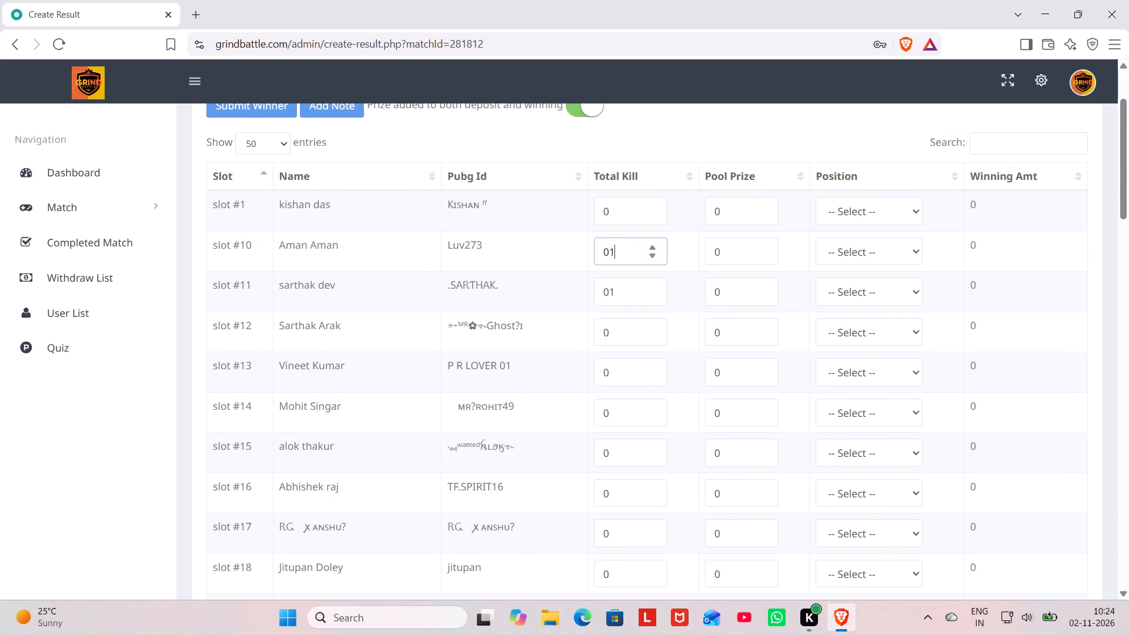
pyautogui.press('Tab')
pyautogui.scroll(2, 620, 249)
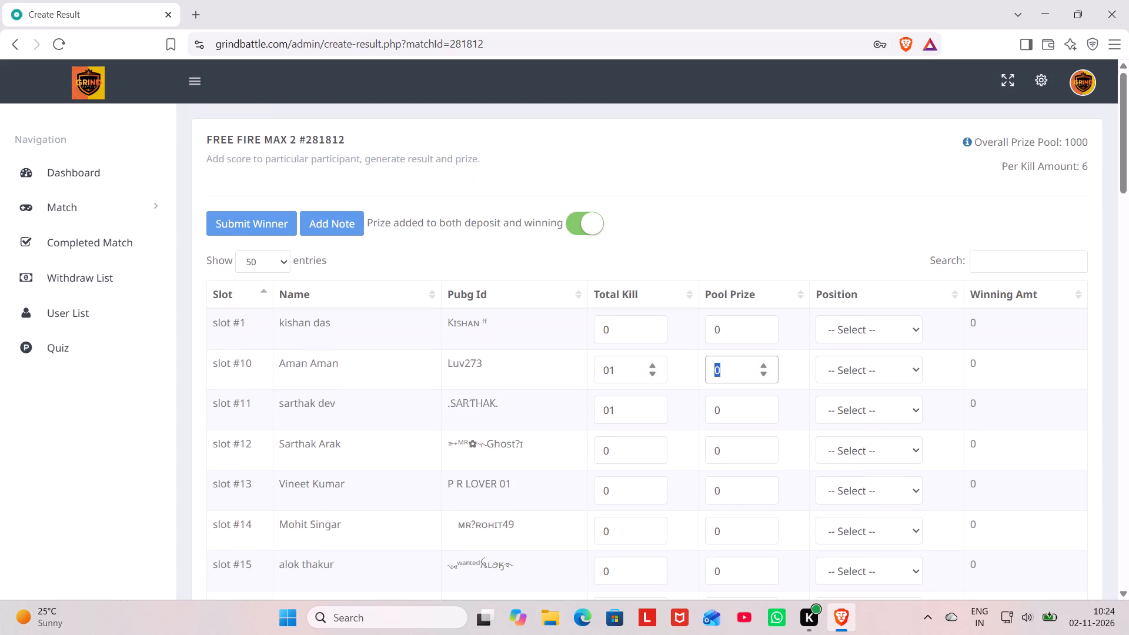
pyautogui.click(679, 168)
# Look over the entered scores and submit the winners for match FREE FIRE MAX 2 #281812.
pyautogui.scroll(-11, 768, 319)
pyautogui.scroll(10, 768, 319)
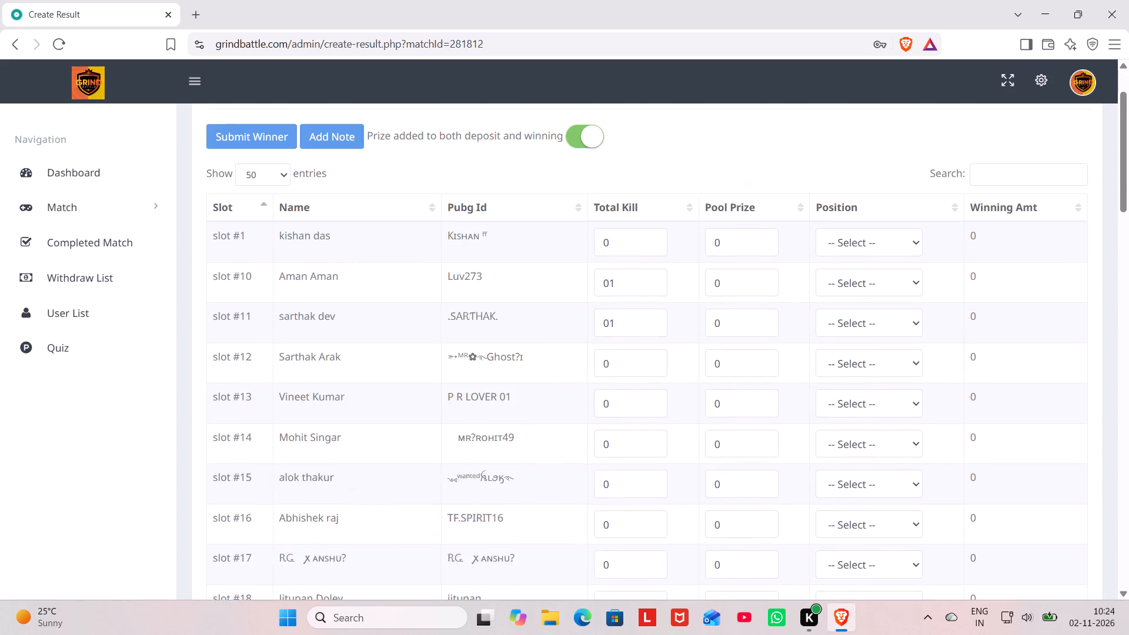
pyautogui.click(250, 221)
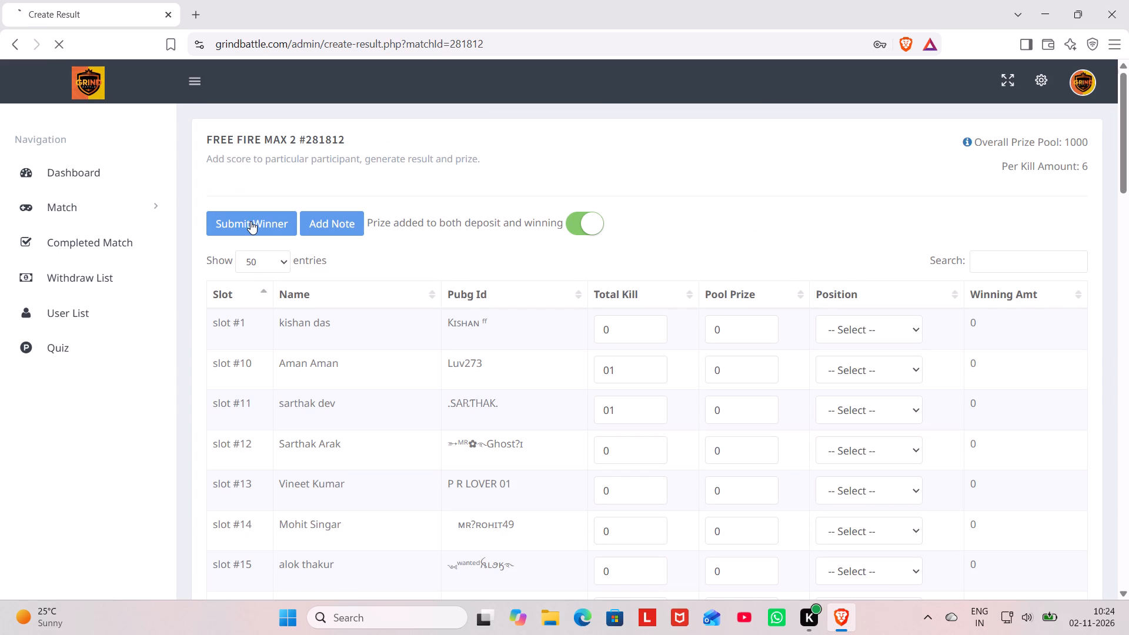
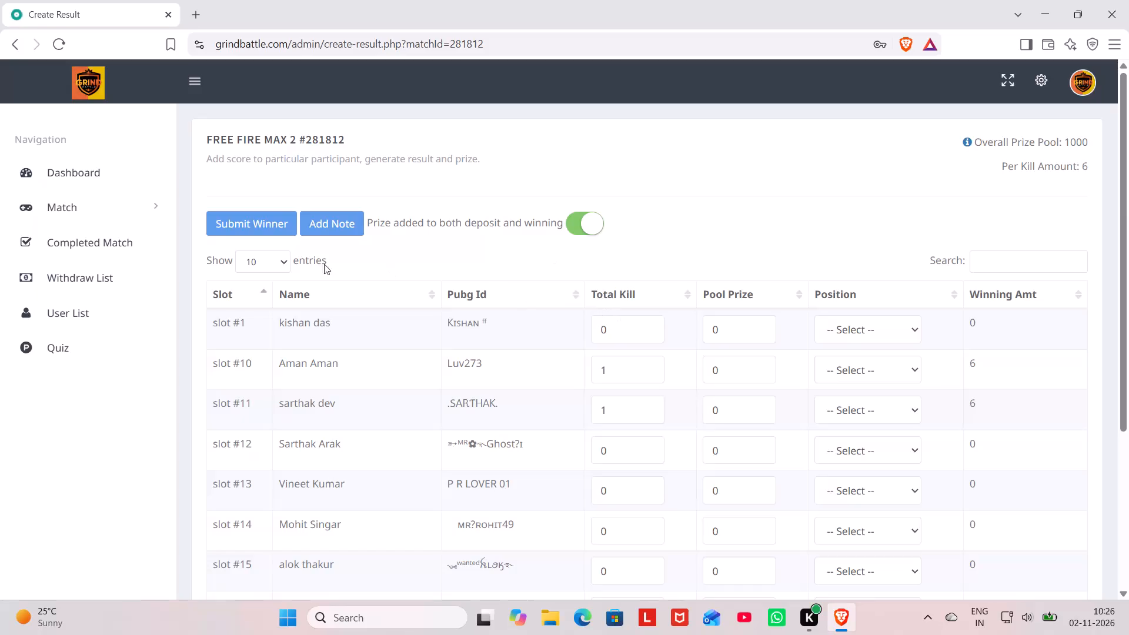
# Find match 281807 in the completed match list and open its result generation page.
pyautogui.click(98, 240)
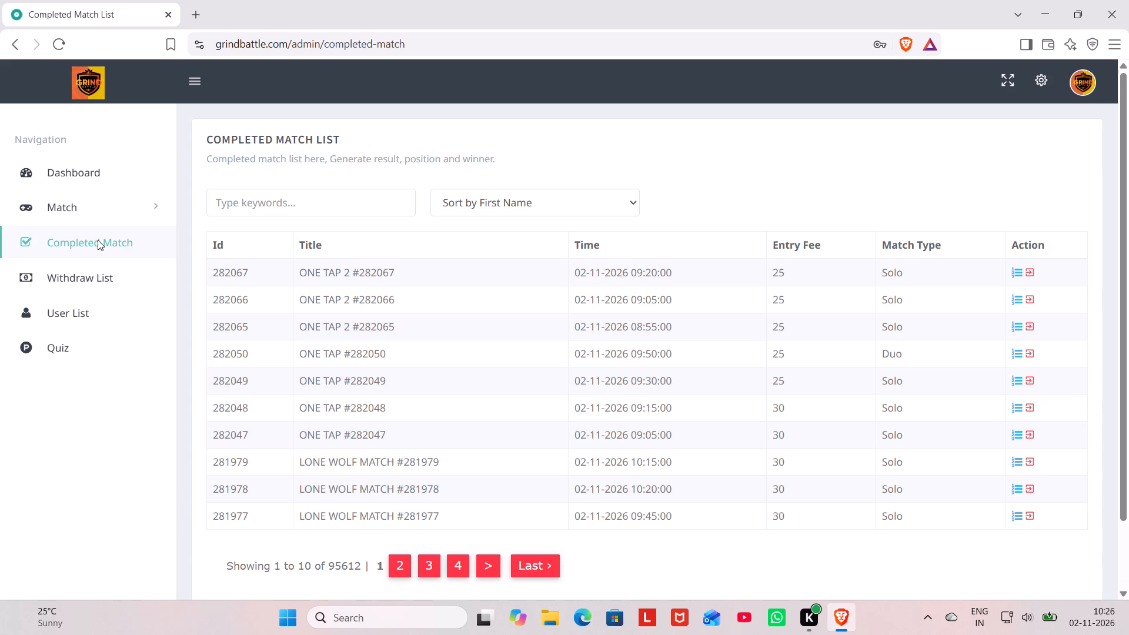
pyautogui.click(309, 210)
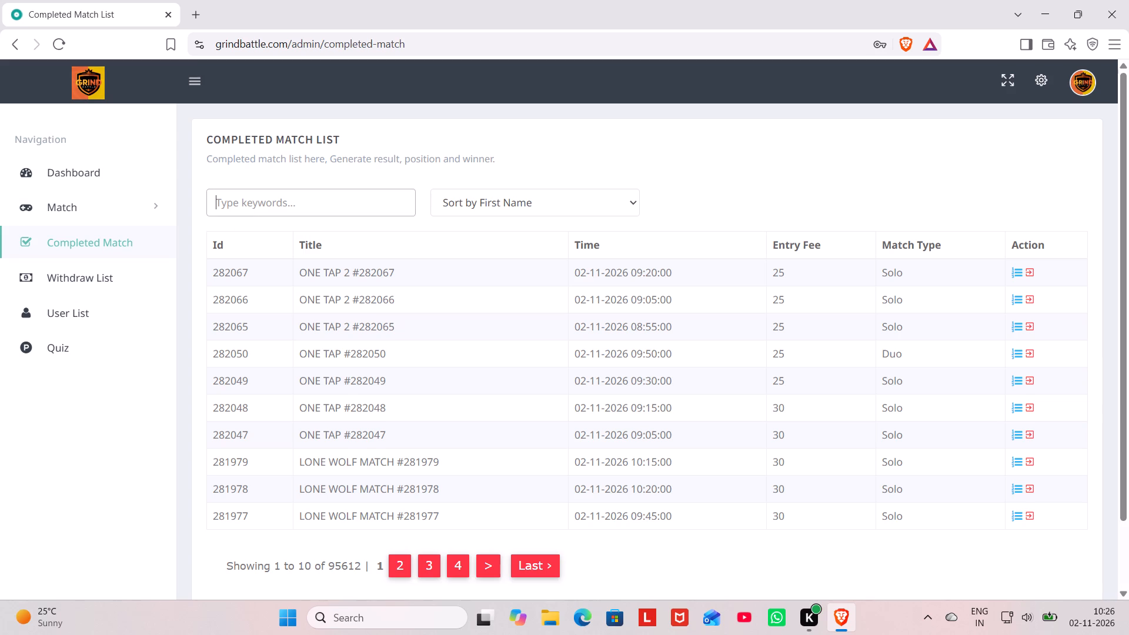
pyautogui.write('2810')
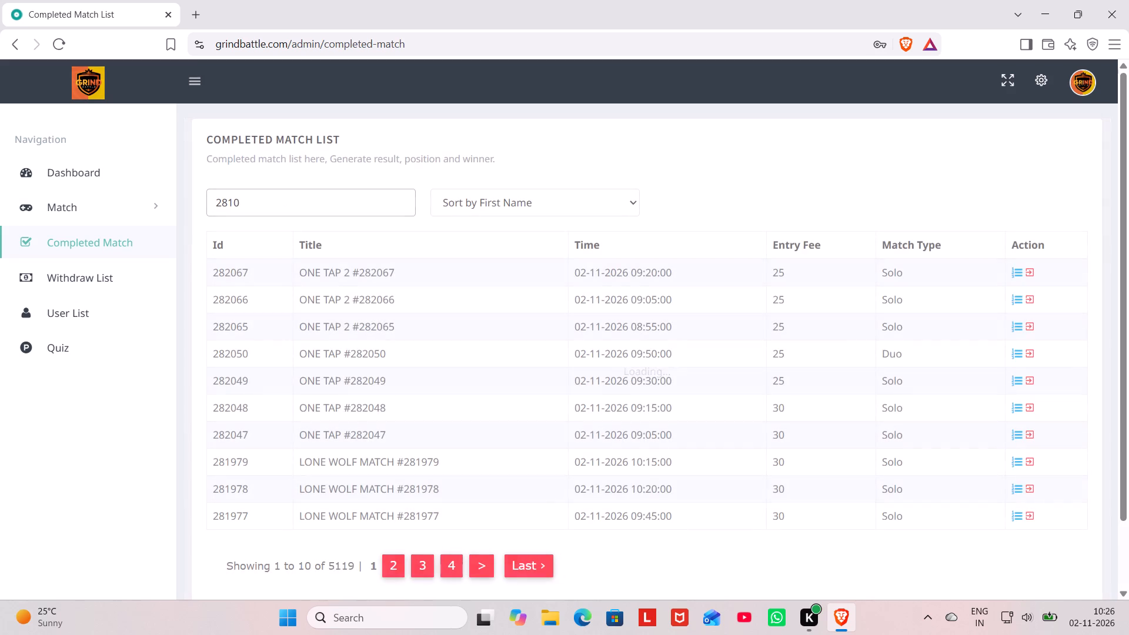
pyautogui.press('BackSpace')
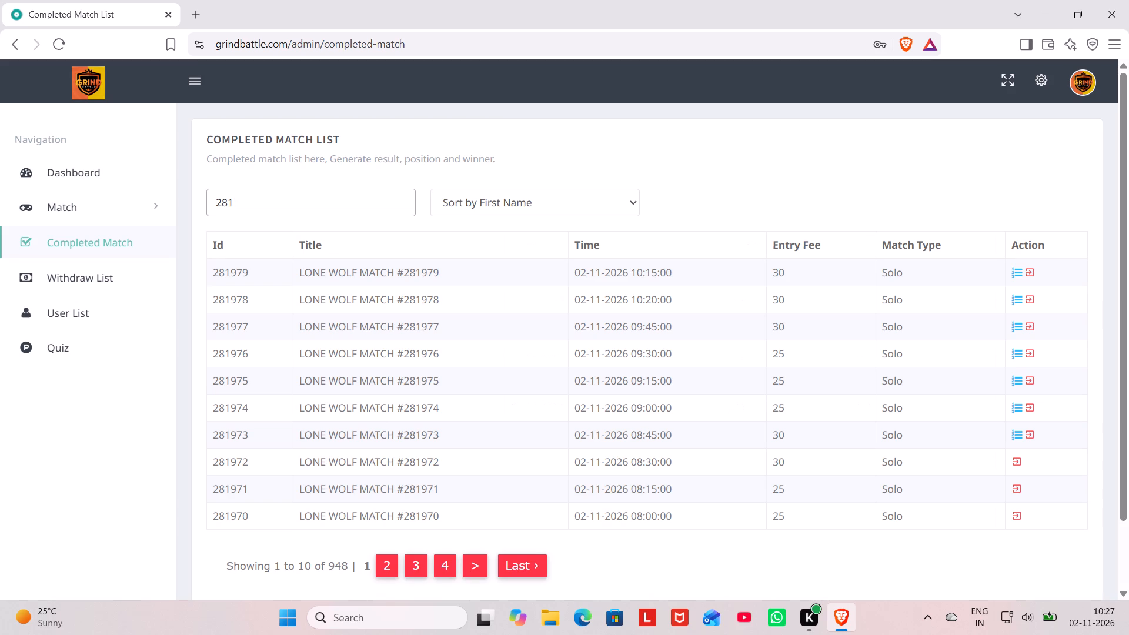
pyautogui.write('80')
pyautogui.press('7')
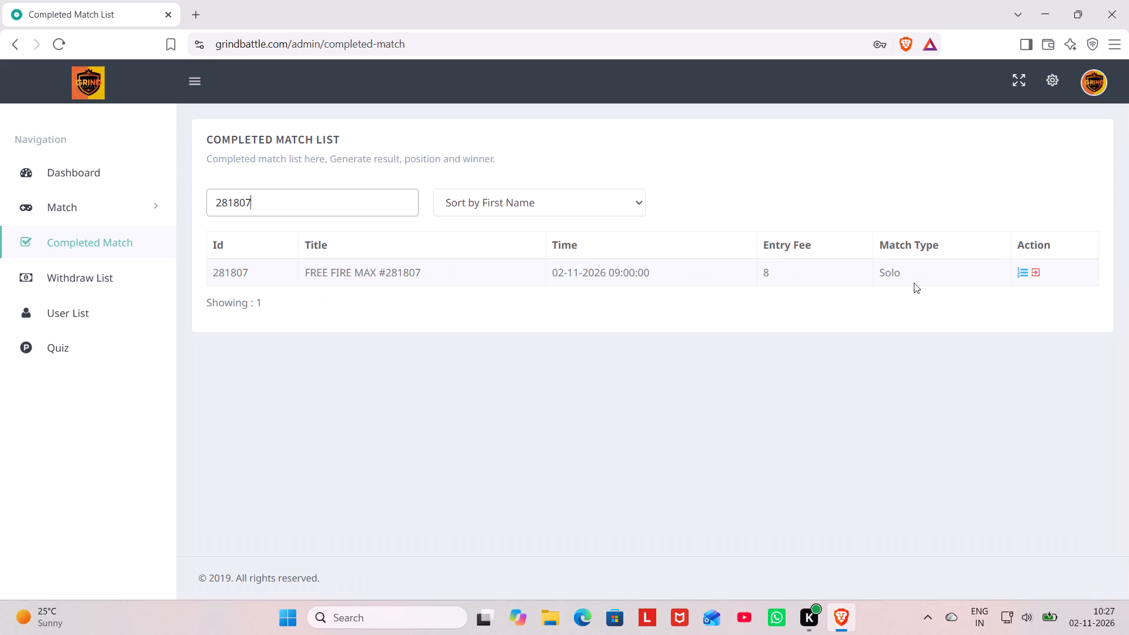
pyautogui.click(1021, 275)
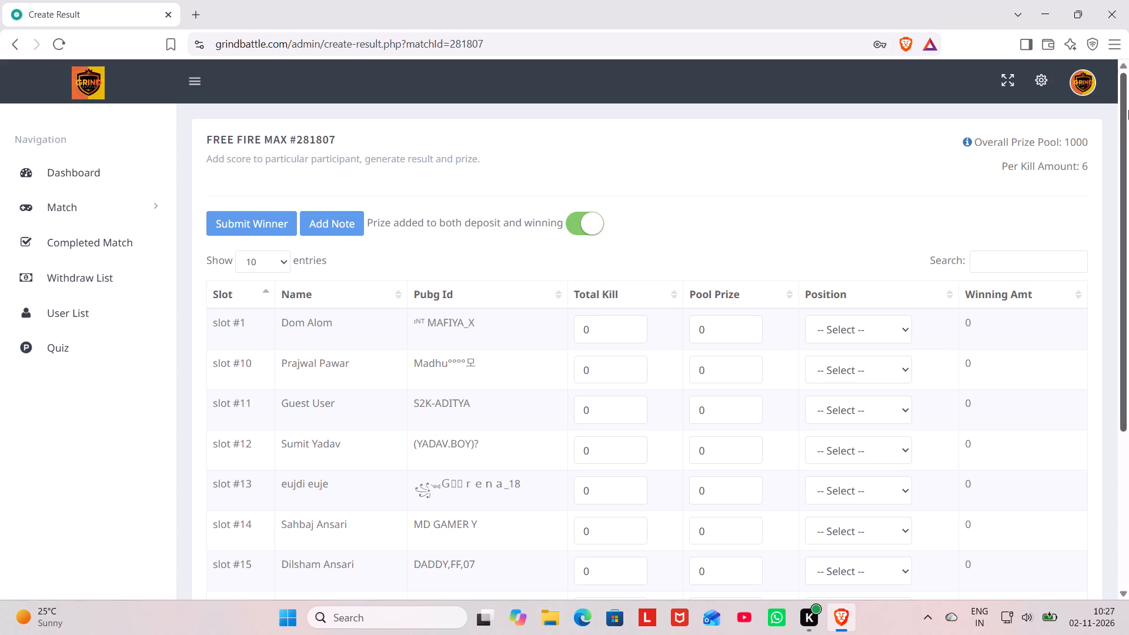
# Find slot #48 (ATHEX 69 FF) and enter 6 total kills, a pool prize of 20 and the position Winner.
pyautogui.click(1001, 267)
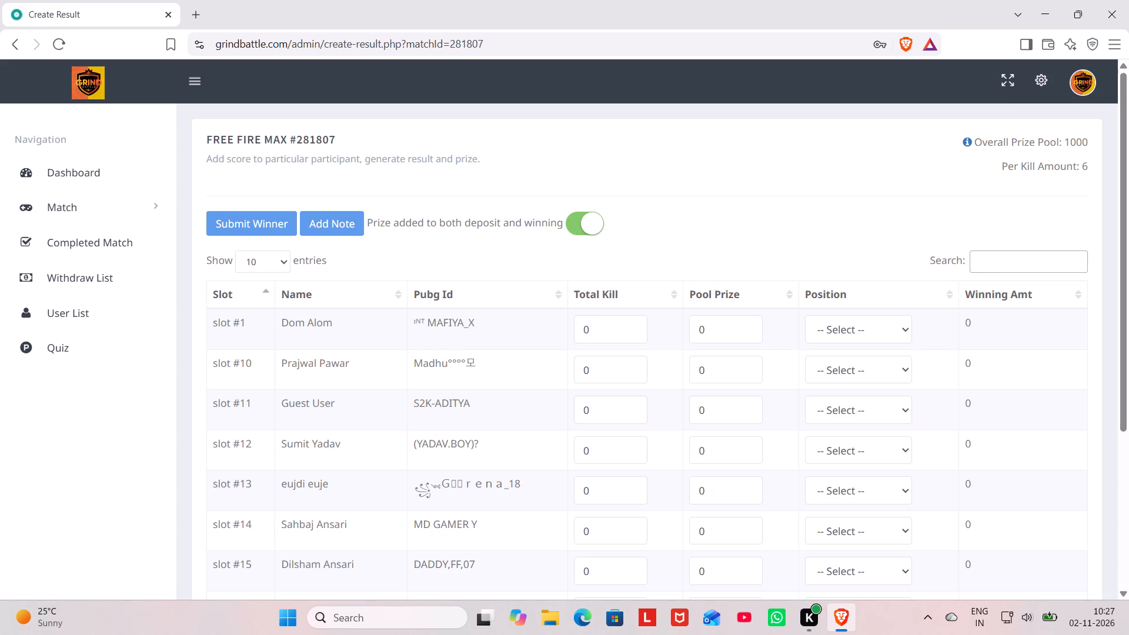
pyautogui.write('at')
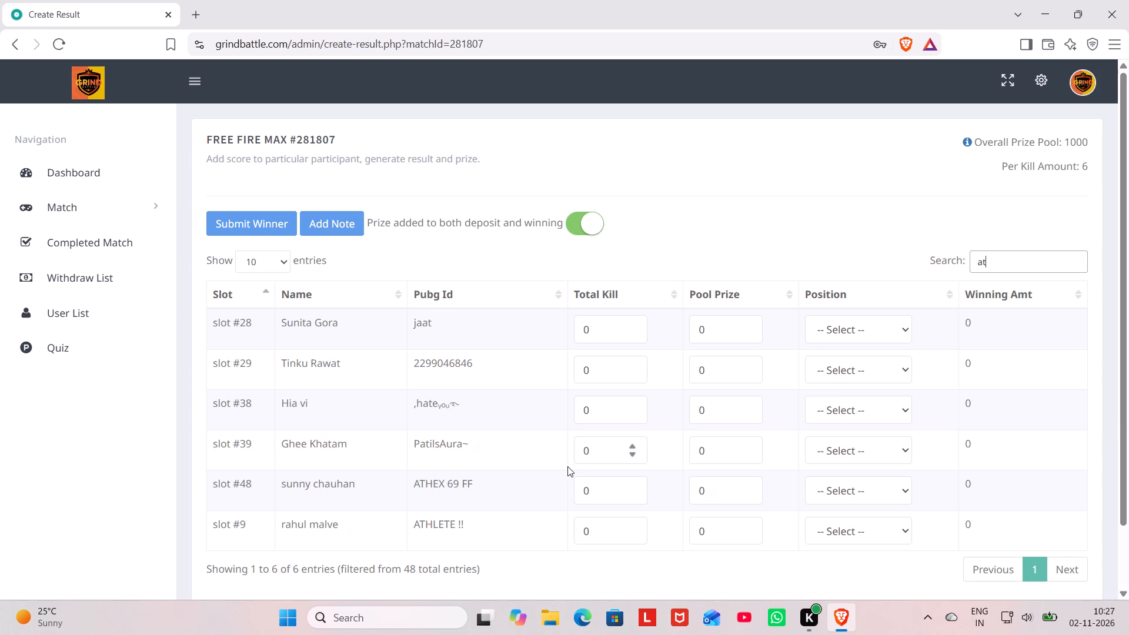
pyautogui.click(592, 496)
pyautogui.press('6')
pyautogui.press('Tab')
pyautogui.write('20')
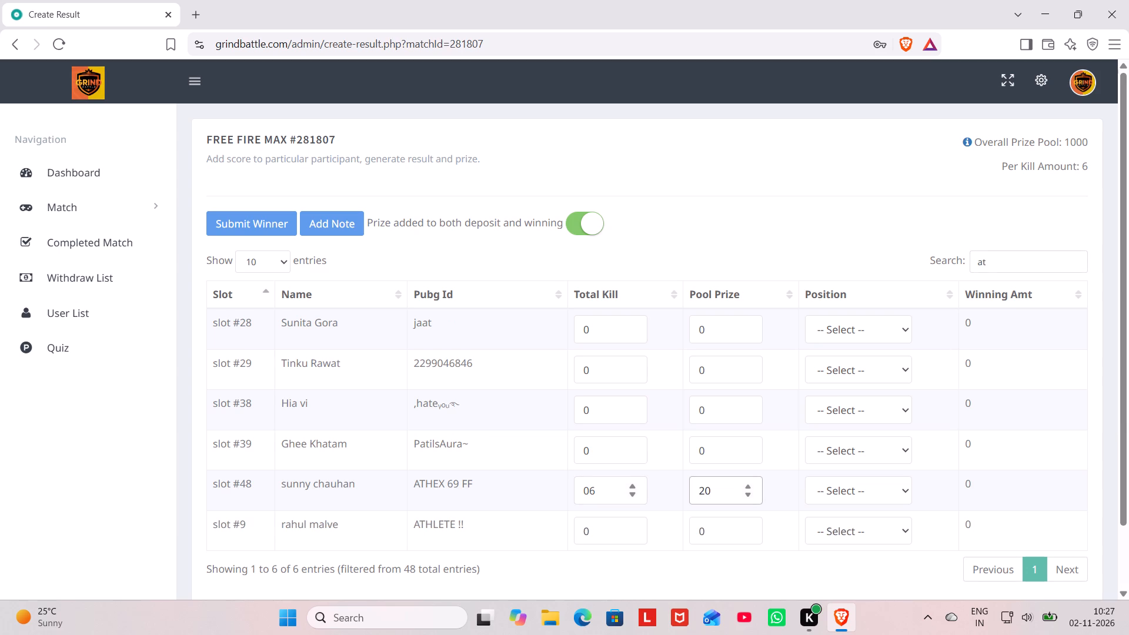
pyautogui.press('Tab')
pyautogui.press('Down')
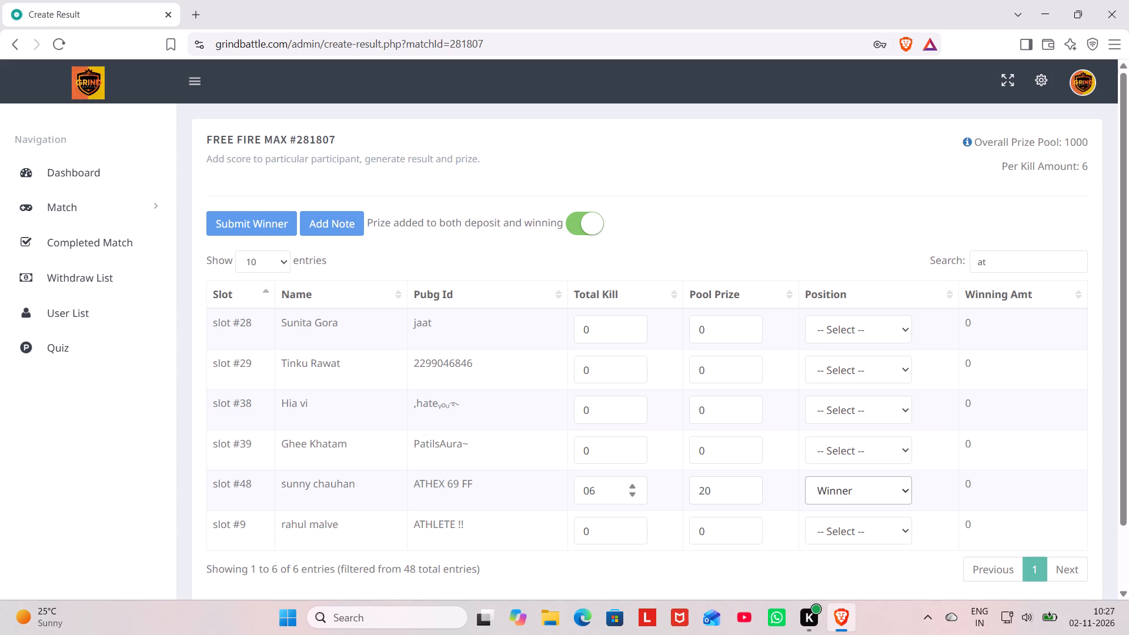
pyautogui.press('Tab')
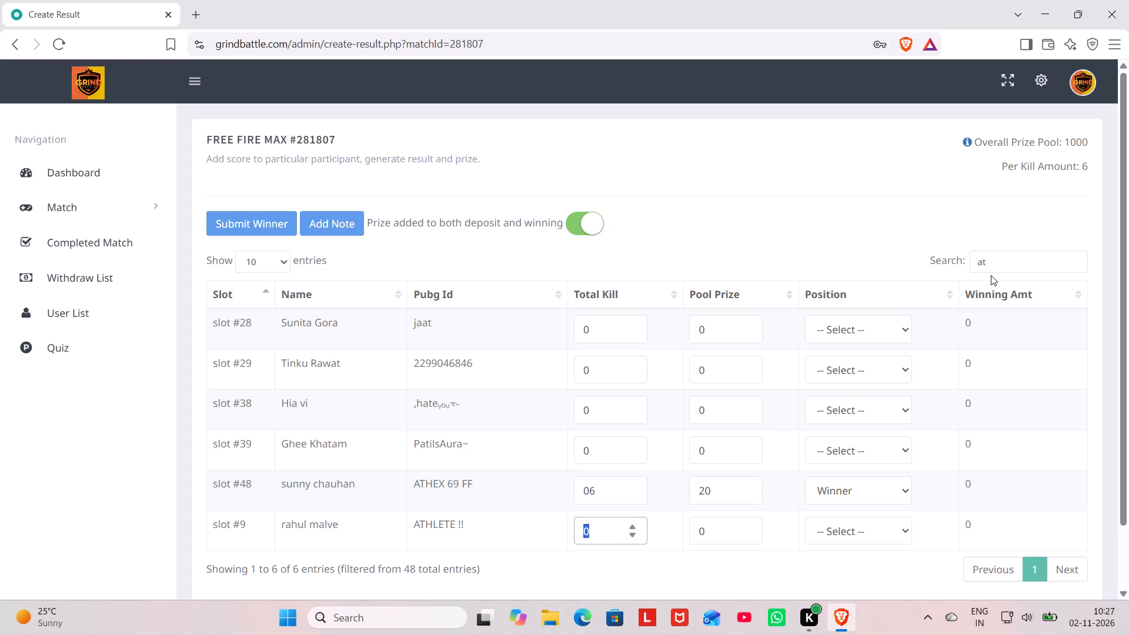
# Find slot #47 (KIYOTAKA) and enter 7 total kills, a pool prize of 10 and the position 1st Runner Up.
pyautogui.click(1002, 263)
pyautogui.press('BackSpace')
pyautogui.press('BackSpace')
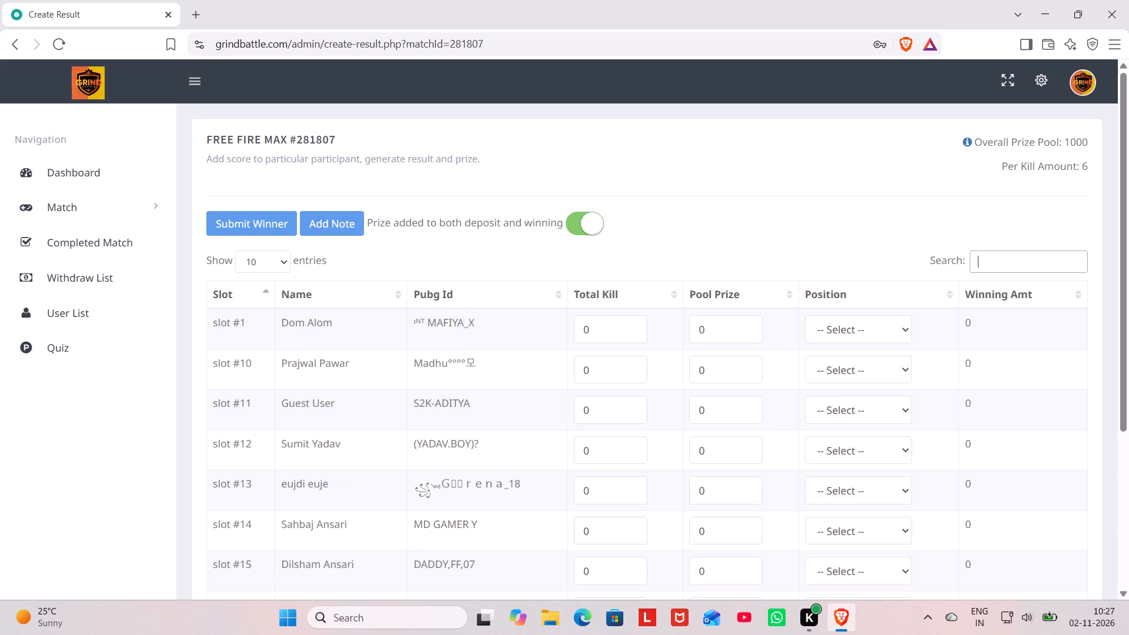
pyautogui.press('BackSpace')
pyautogui.write('kiy')
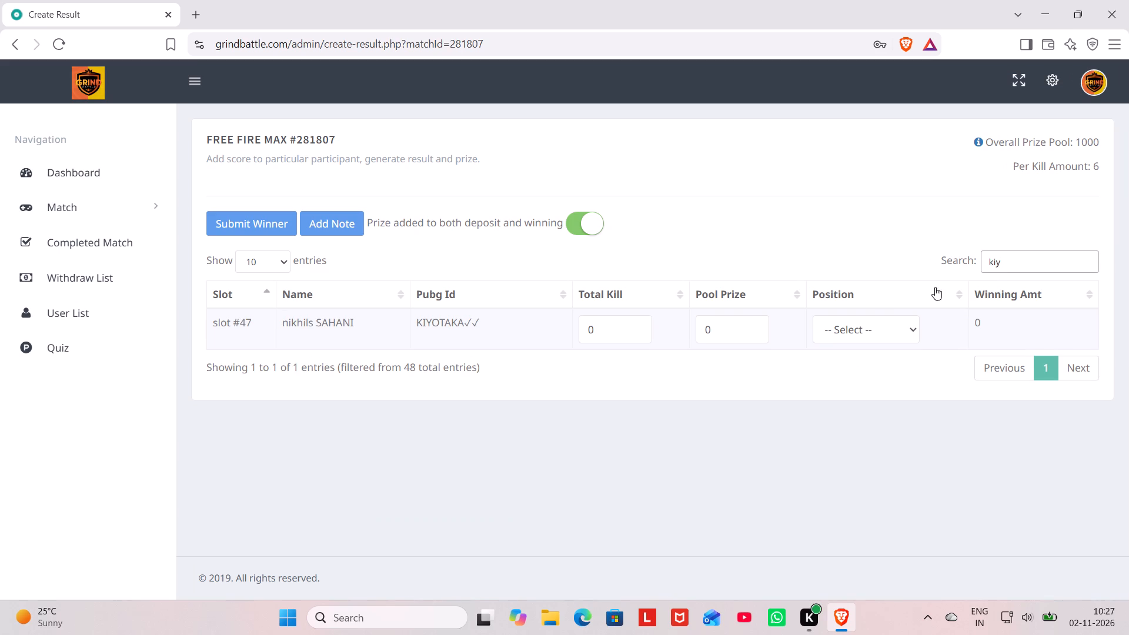
pyautogui.click(625, 321)
pyautogui.press('7')
pyautogui.press('Tab')
pyautogui.write('10')
pyautogui.press('Tab')
pyautogui.press('Down')
pyautogui.press('Down')
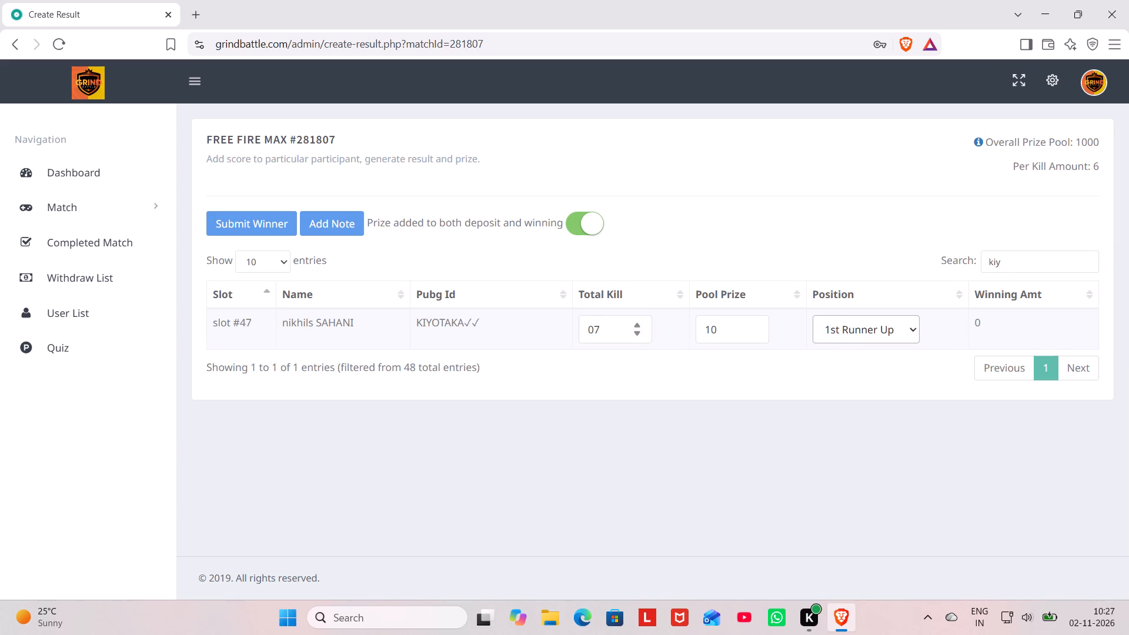
pyautogui.press('Tab')
# Find slot #25 (e1 Rusher) in the participant list and enter 2 total kills for it.
pyautogui.click(1006, 270)
pyautogui.press('BackSpace')
pyautogui.press('BackSpace')
pyautogui.press('BackSpace')
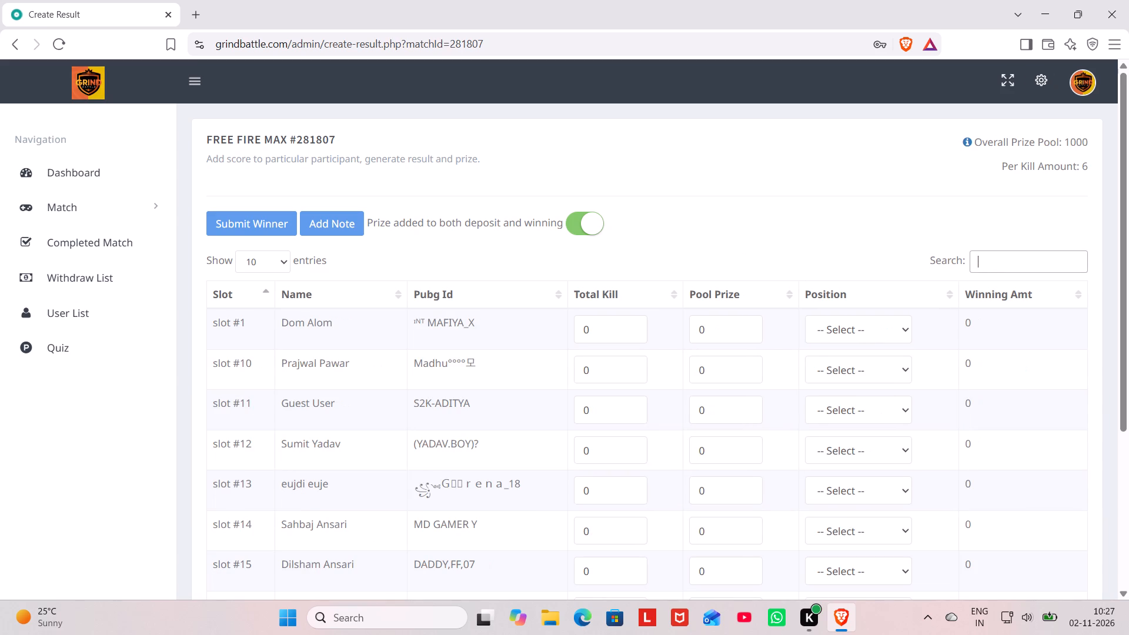
pyautogui.write('rus')
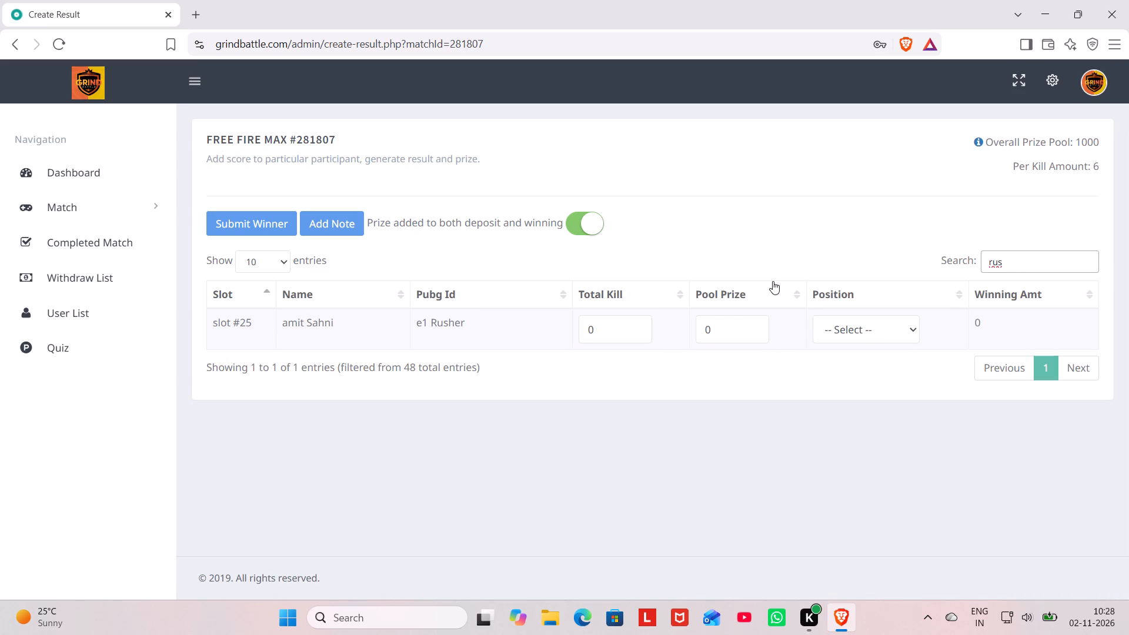
pyautogui.click(626, 341)
pyautogui.press('2')
pyautogui.press('Tab')
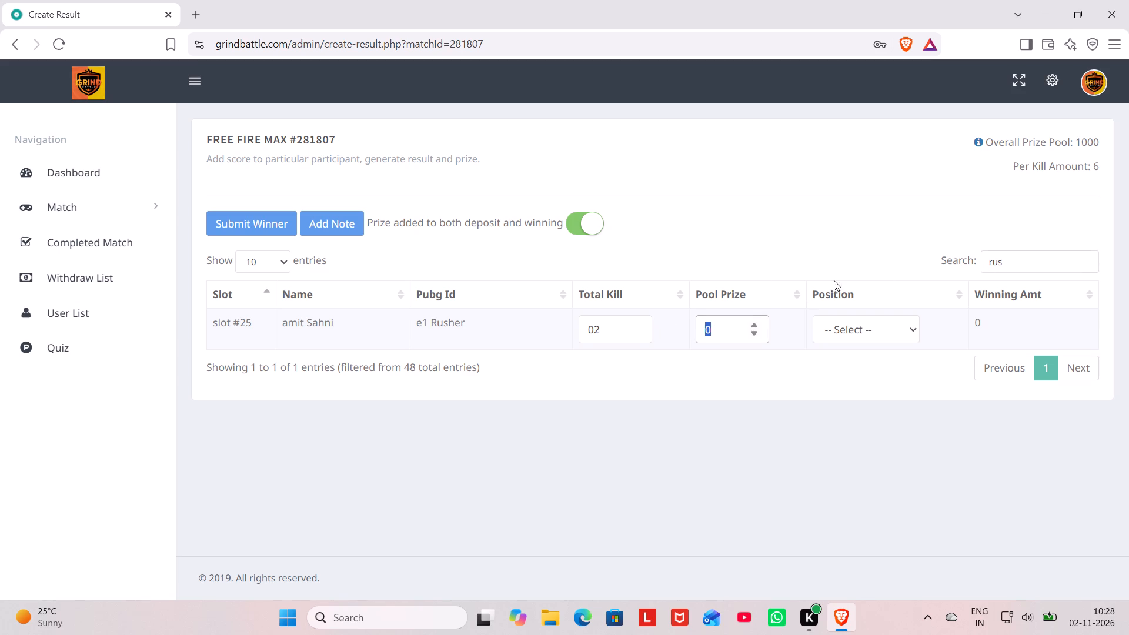
pyautogui.click(1003, 267)
pyautogui.press('BackSpace')
pyautogui.press('BackSpace')
pyautogui.press('BackSpace')
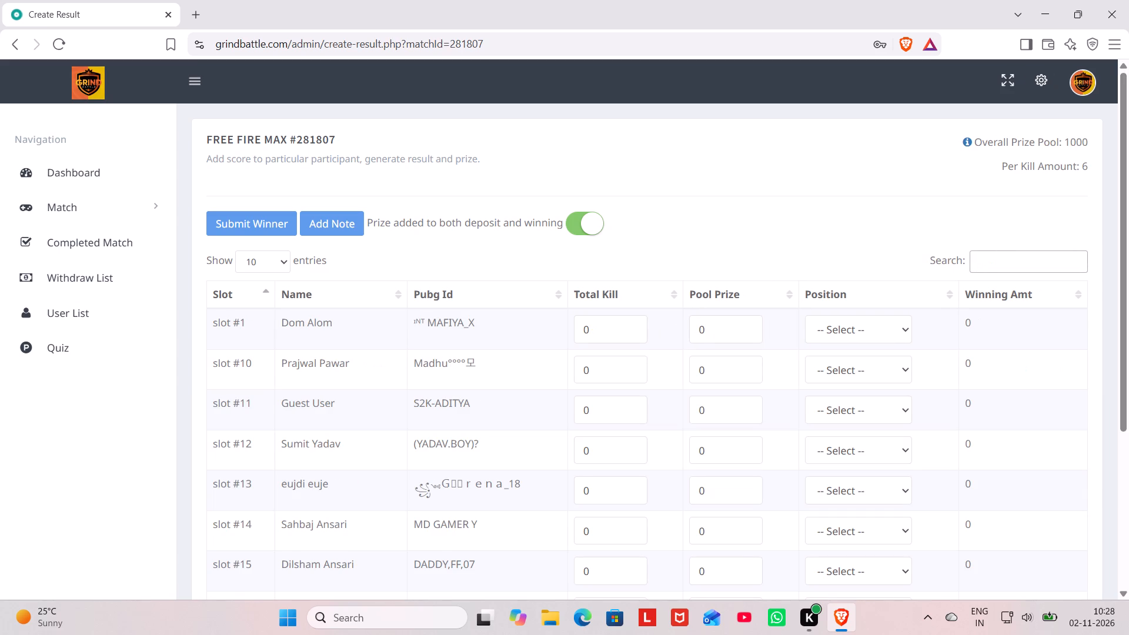
pyautogui.write('yad')
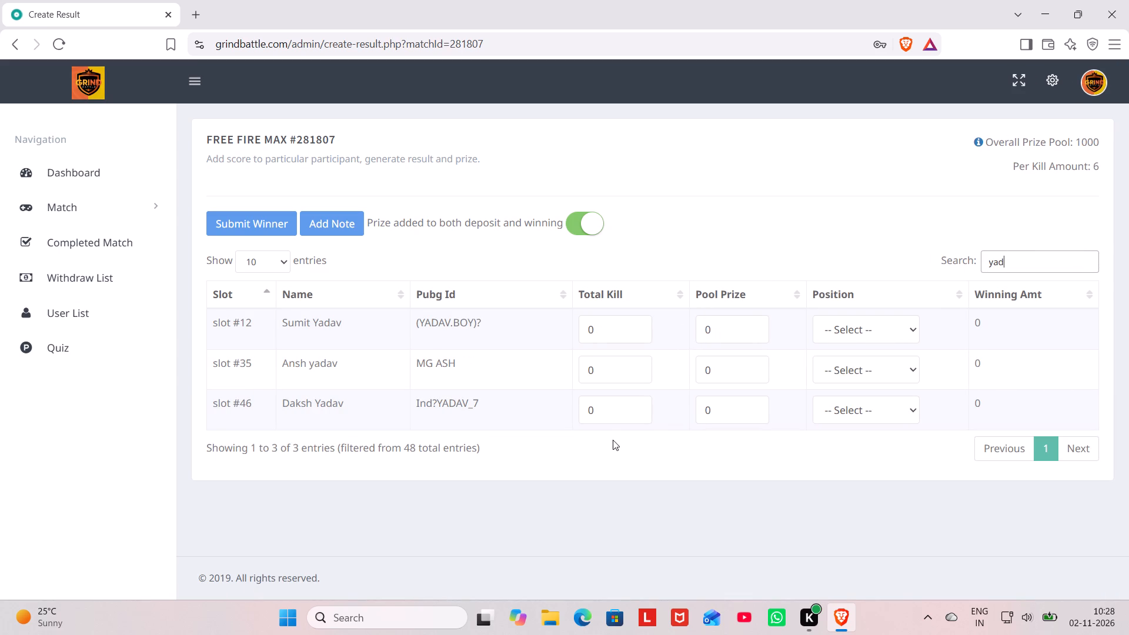
pyautogui.click(621, 418)
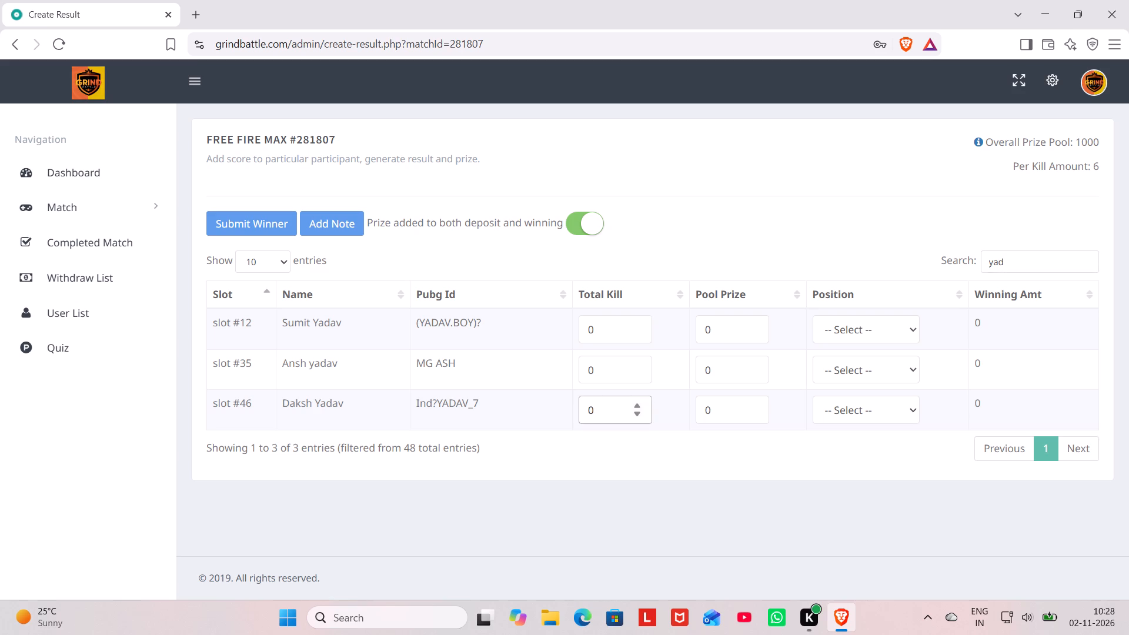
pyautogui.press('3')
pyautogui.press('Tab')
# Clear the participant search and set the list to show 50 entries.
pyautogui.click(1020, 261)
pyautogui.press('BackSpace')
pyautogui.press('BackSpace')
pyautogui.press('BackSpace')
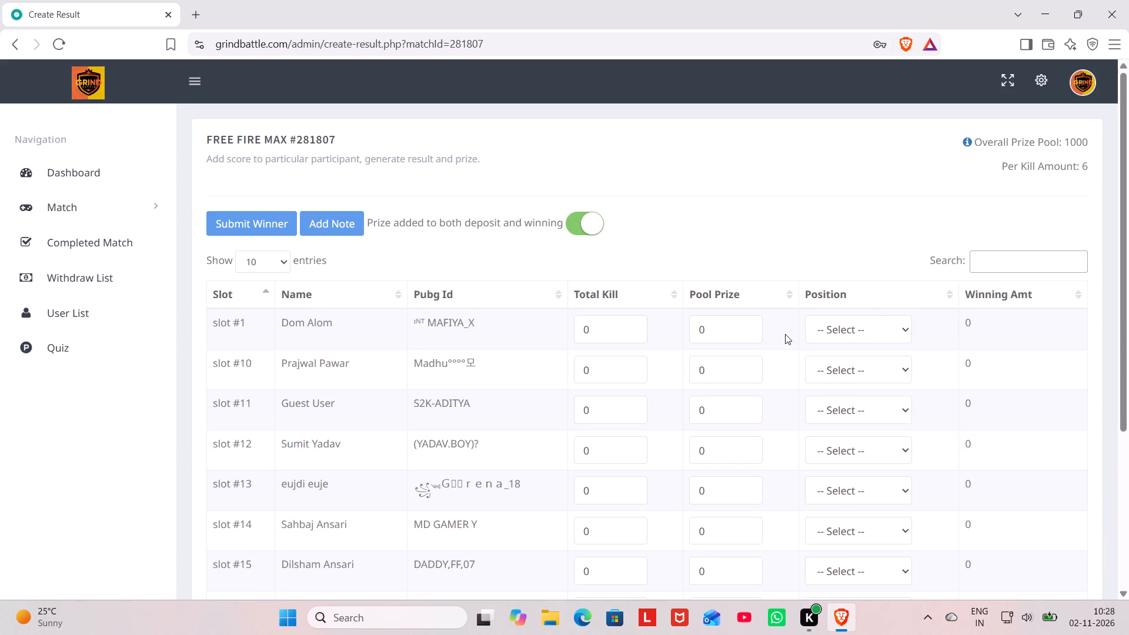
pyautogui.scroll(-3, 785, 334)
pyautogui.scroll(3, 559, 349)
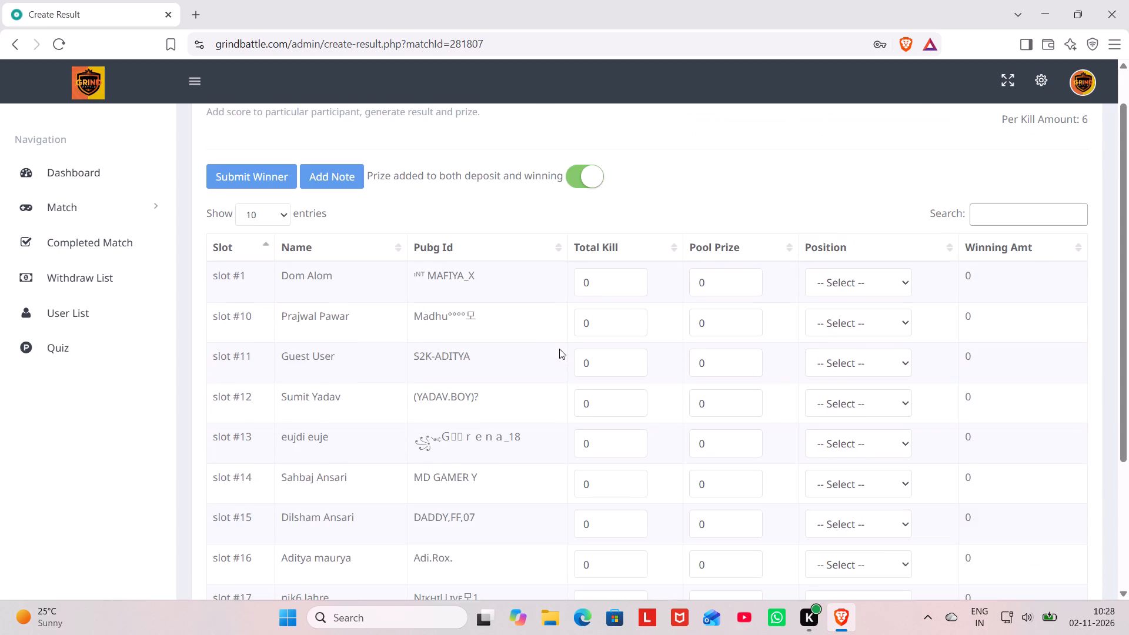
pyautogui.click(279, 256)
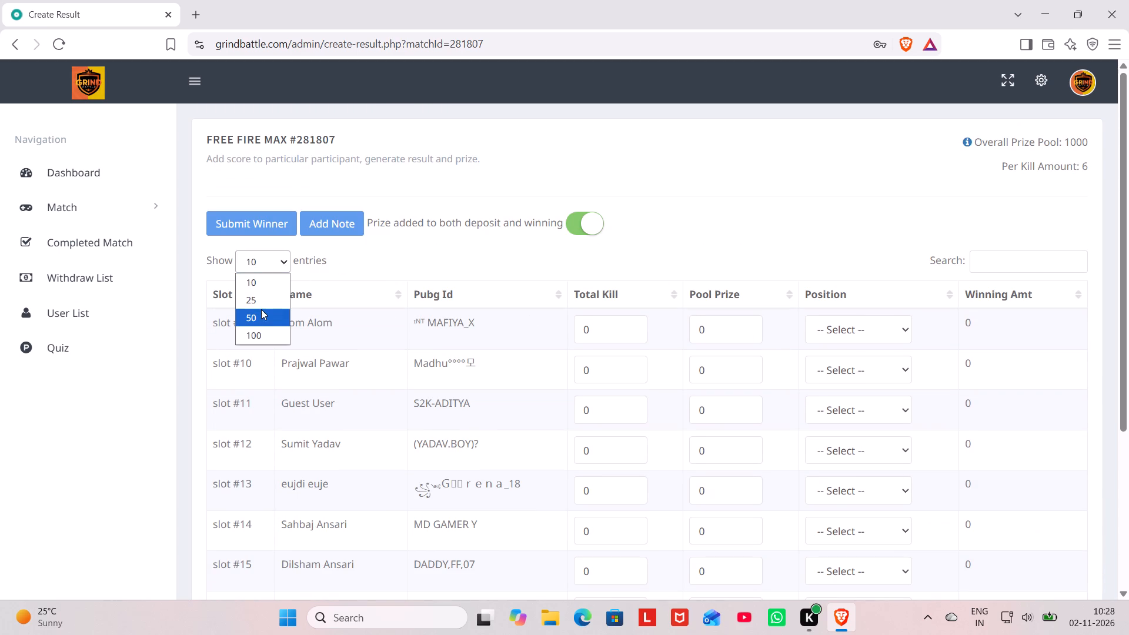
pyautogui.click(261, 310)
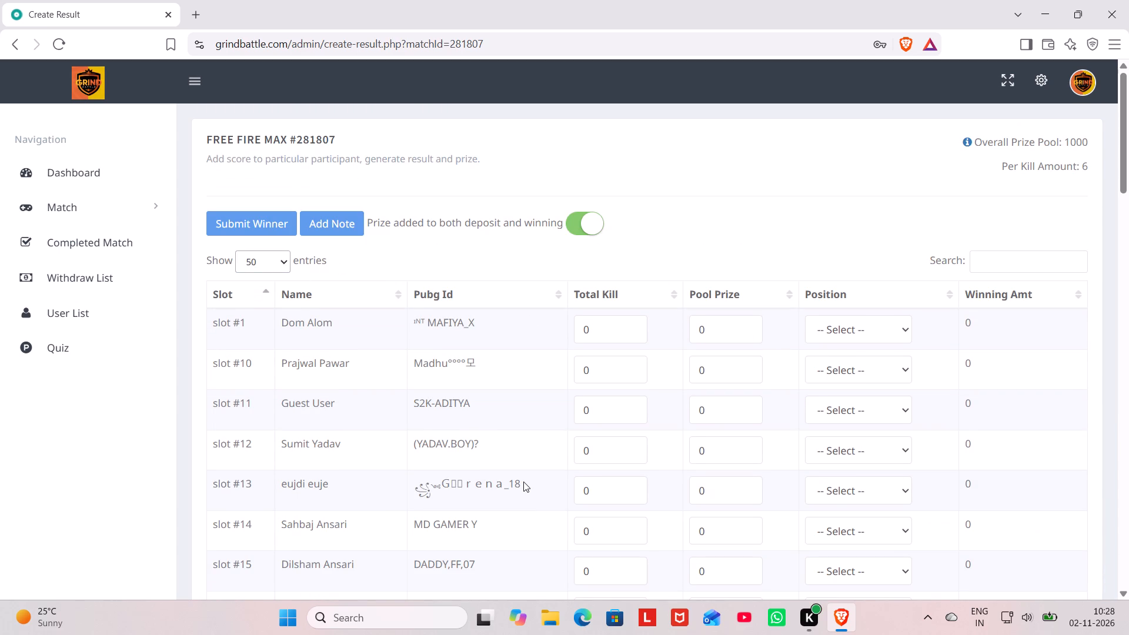
# Find slot #41 (EGO is SPP) in the participant list and enter 2 total kills for it.
pyautogui.click(1001, 256)
pyautogui.write('eg')
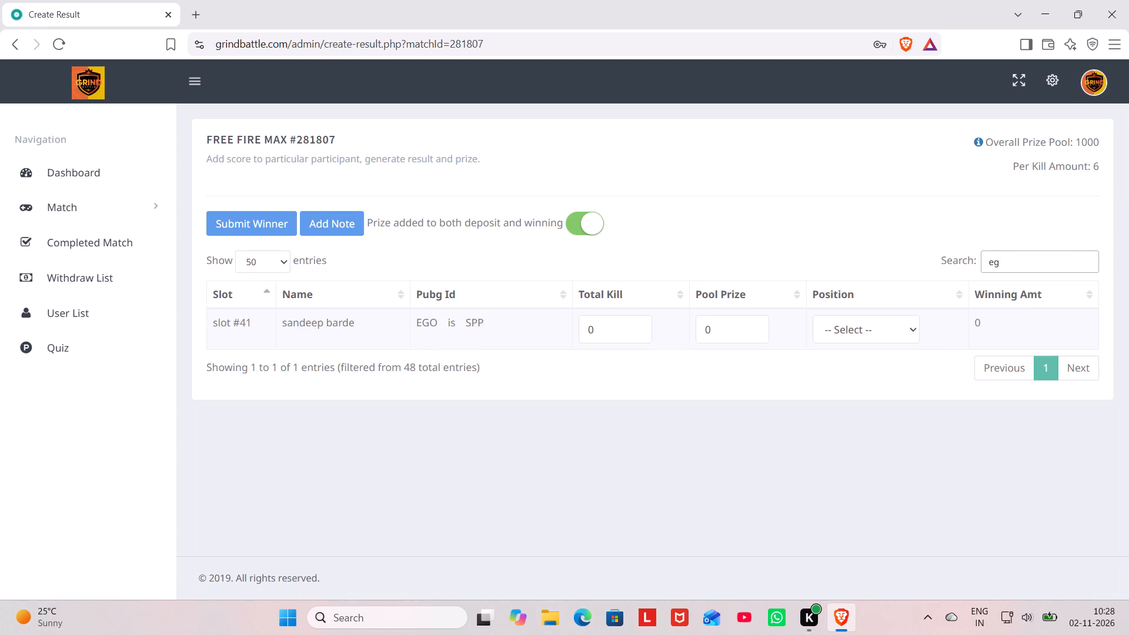
pyautogui.click(607, 325)
pyautogui.press('2')
pyautogui.press('Tab')
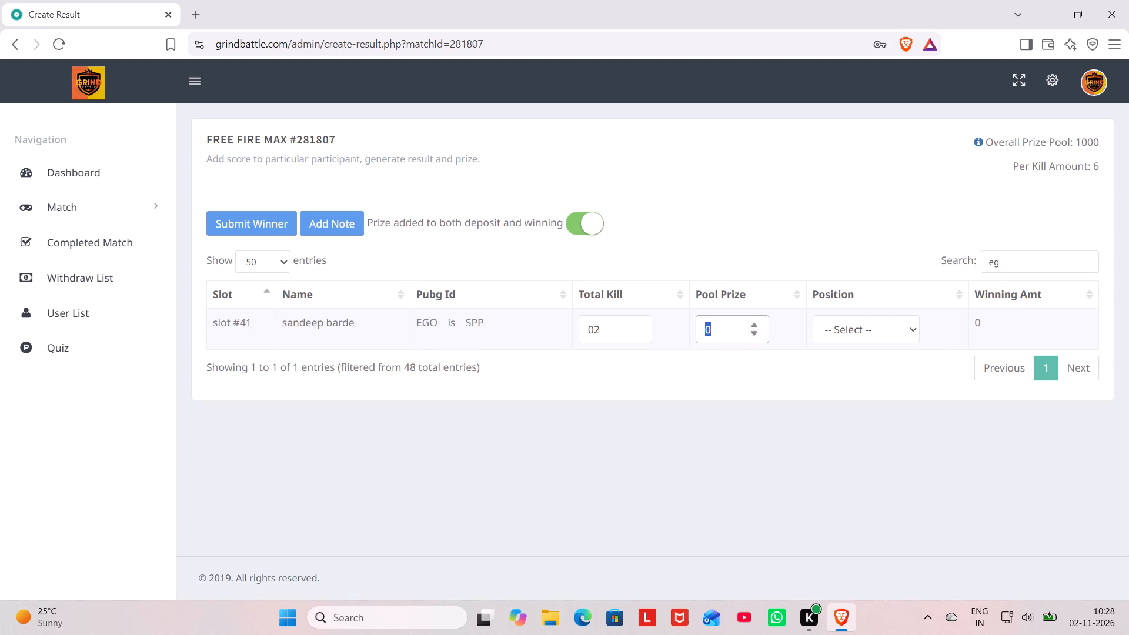
# Clear the participant search, find slot #5 in the full list and enter 1 total kill for it.
pyautogui.click(1005, 255)
pyautogui.press('BackSpace')
pyautogui.press('BackSpace')
pyautogui.press('BackSpace')
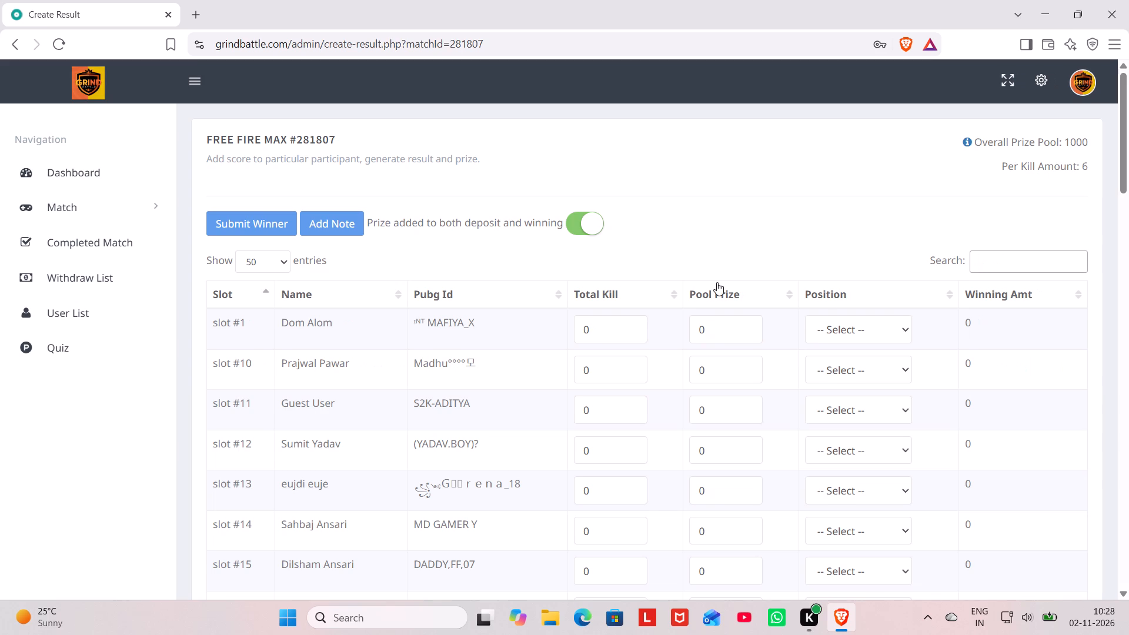
pyautogui.scroll(-6, 717, 282)
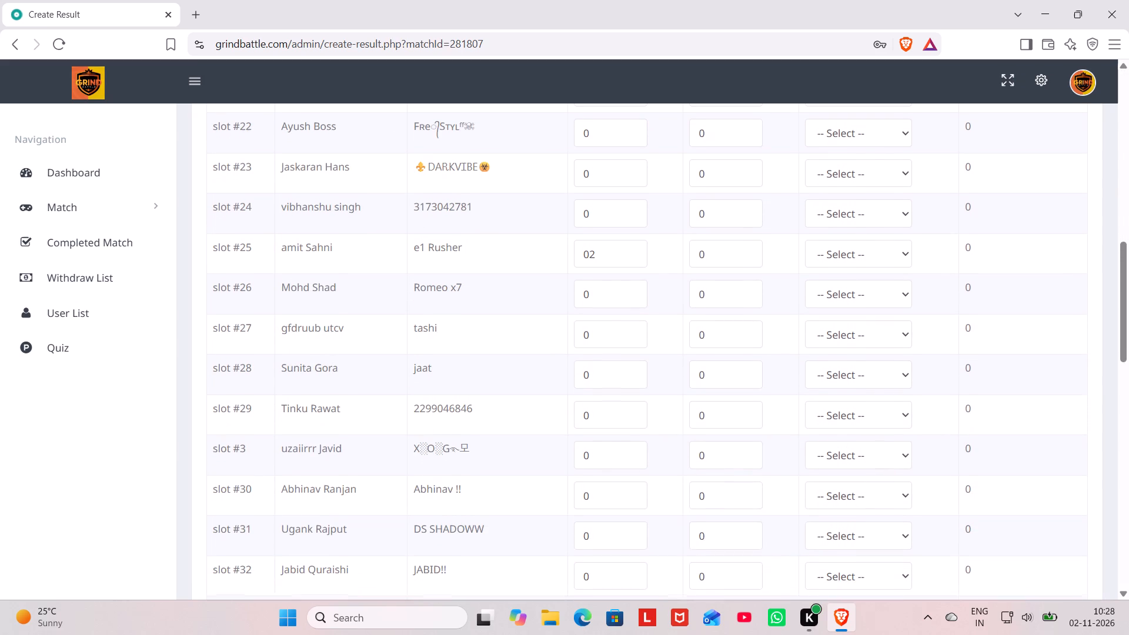
pyautogui.scroll(-5, 717, 282)
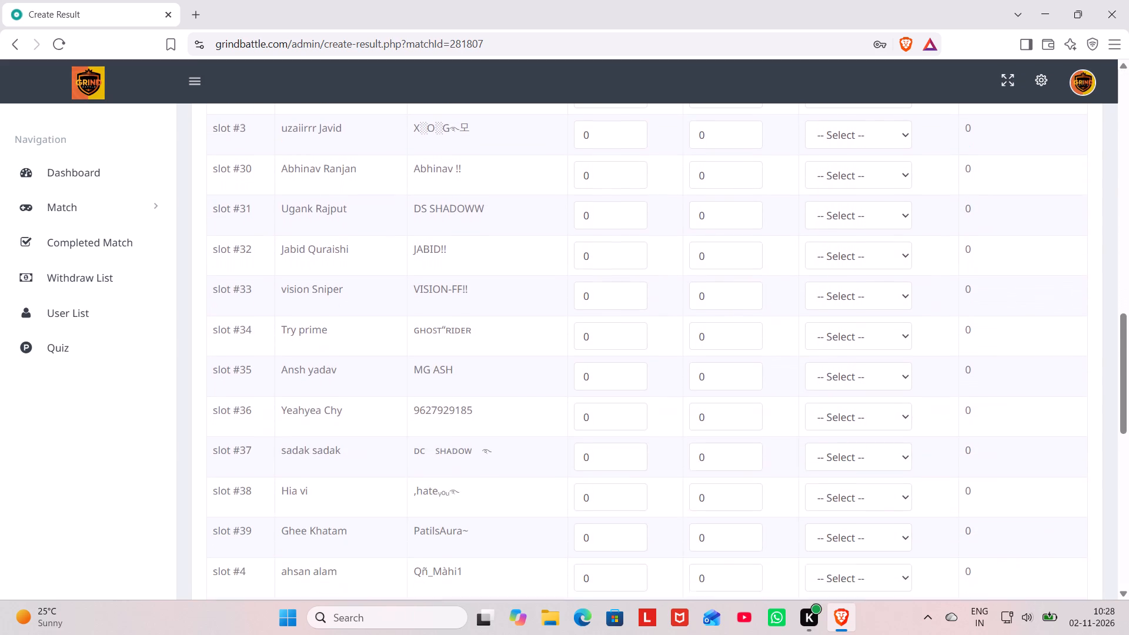
pyautogui.scroll(-3, 717, 282)
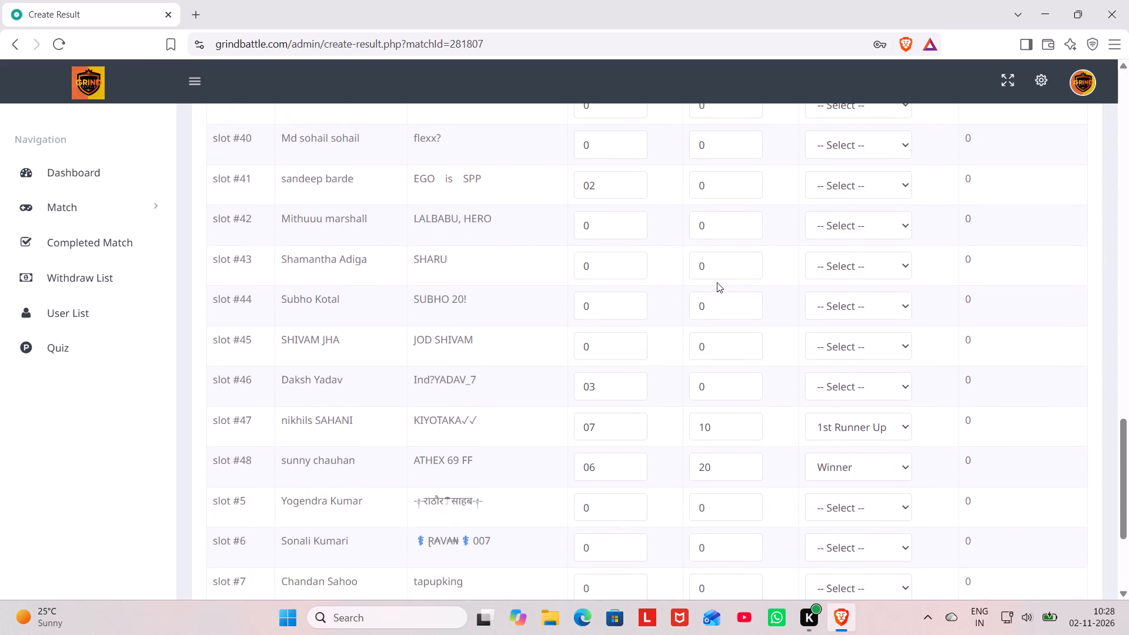
pyautogui.scroll(-1, 717, 282)
pyautogui.click(604, 475)
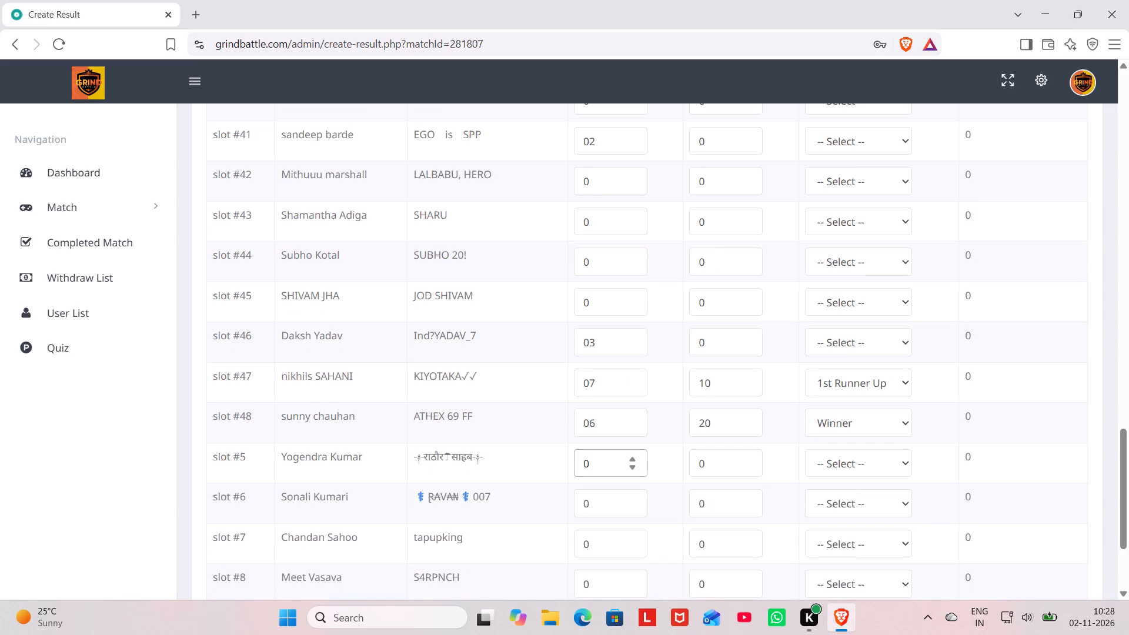
pyautogui.press('1')
pyautogui.press('Tab')
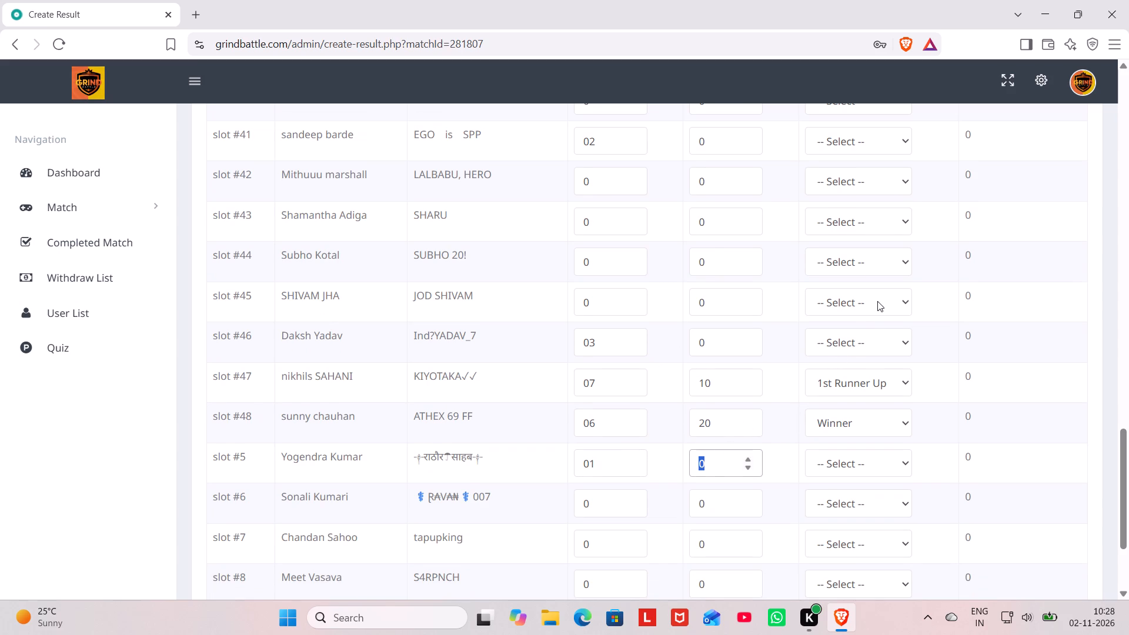
pyautogui.scroll(6, 877, 301)
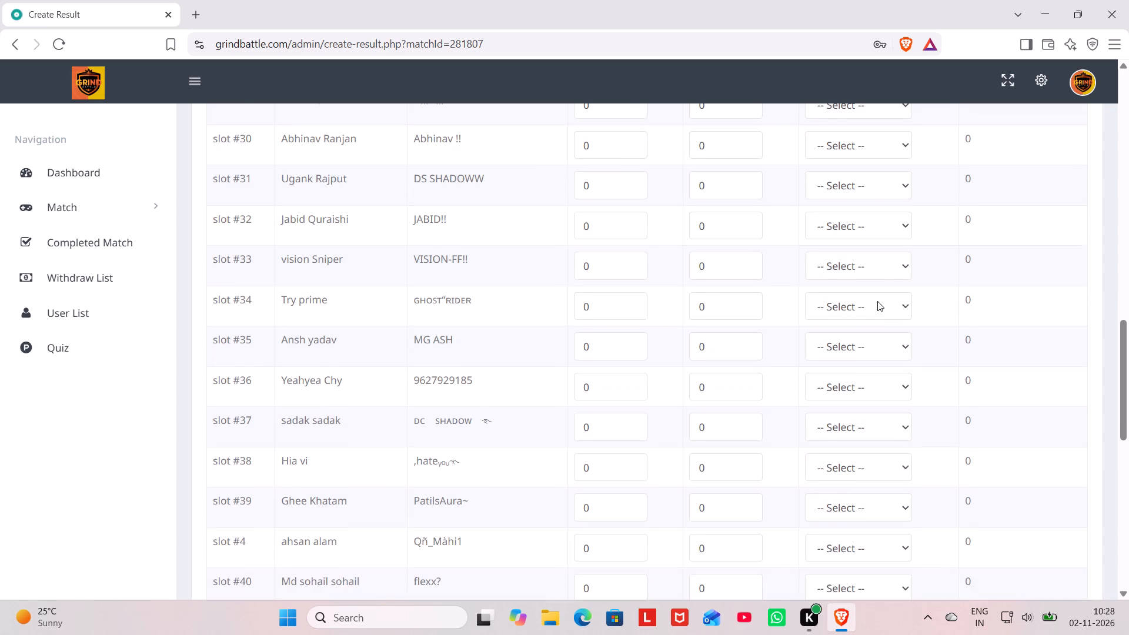
pyautogui.scroll(3, 877, 301)
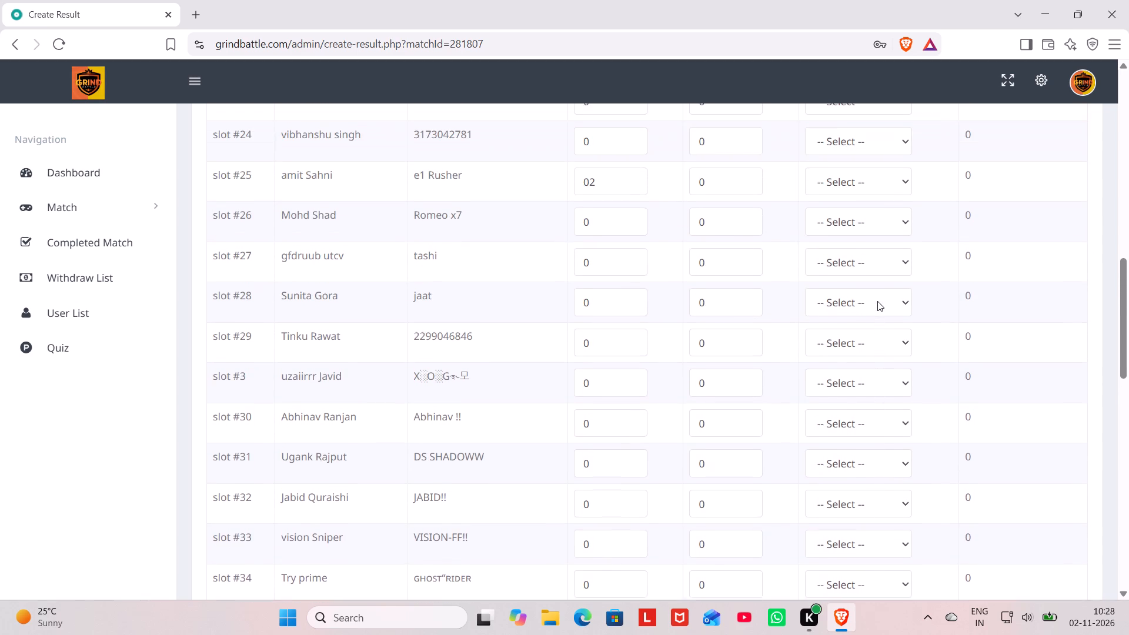
pyautogui.scroll(6, 877, 301)
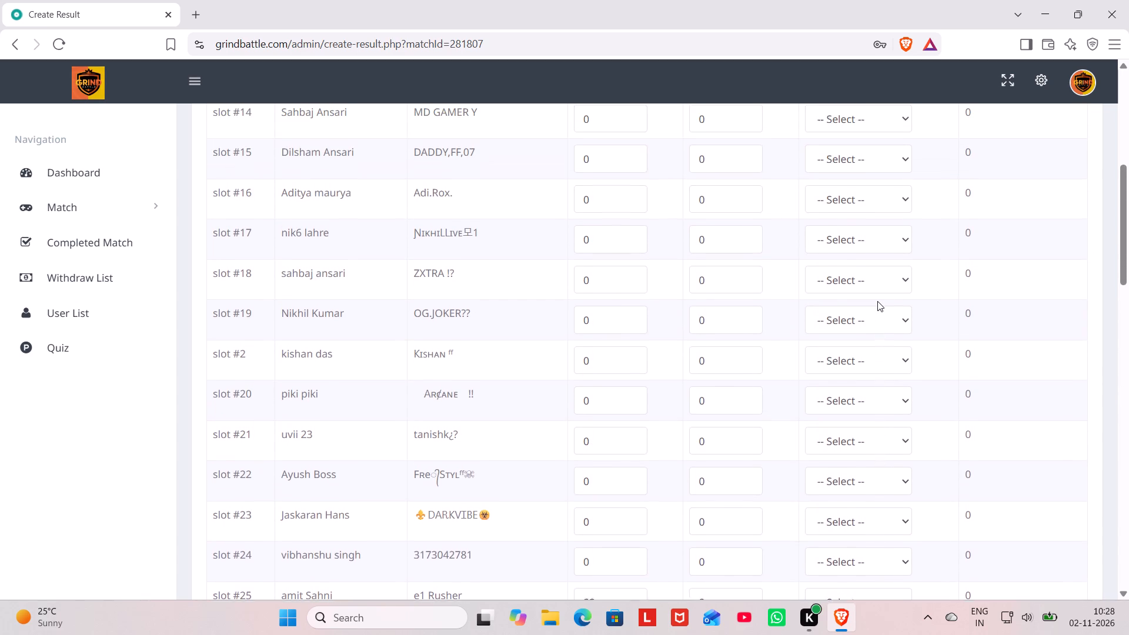
pyautogui.scroll(3, 877, 301)
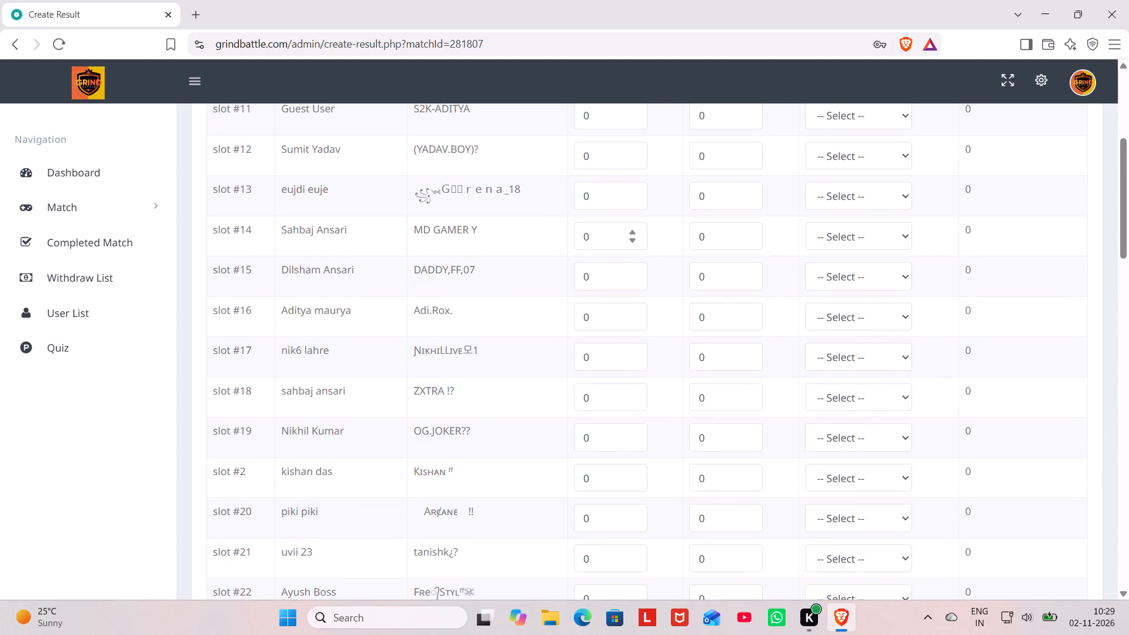
pyautogui.click(610, 233)
pyautogui.press('2')
pyautogui.press('Tab')
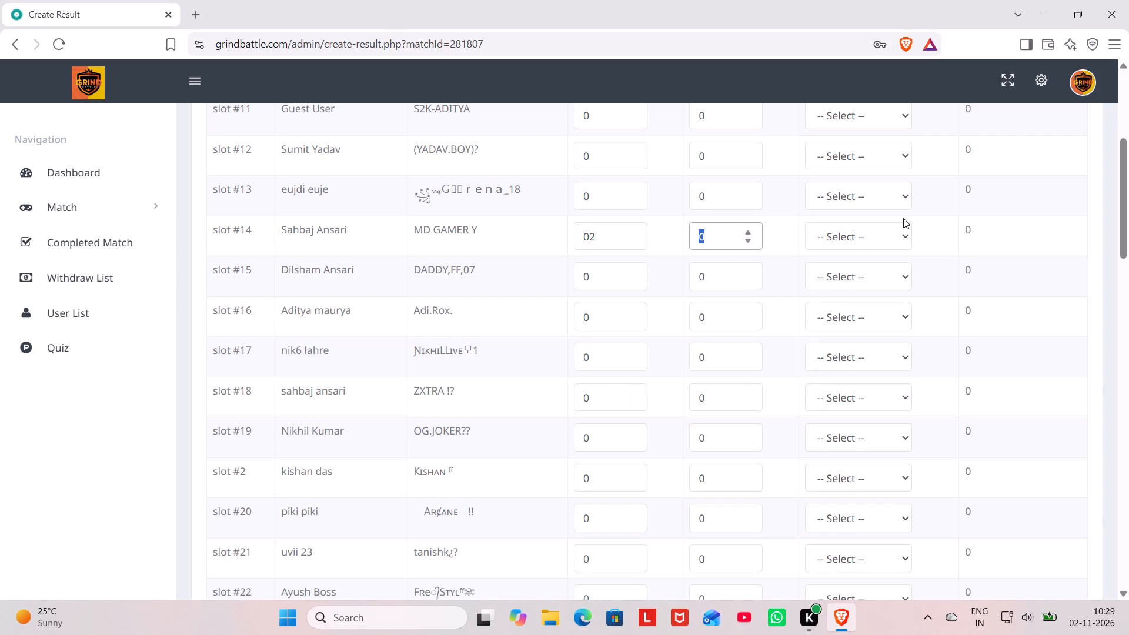
pyautogui.scroll(4, 903, 218)
pyautogui.click(991, 265)
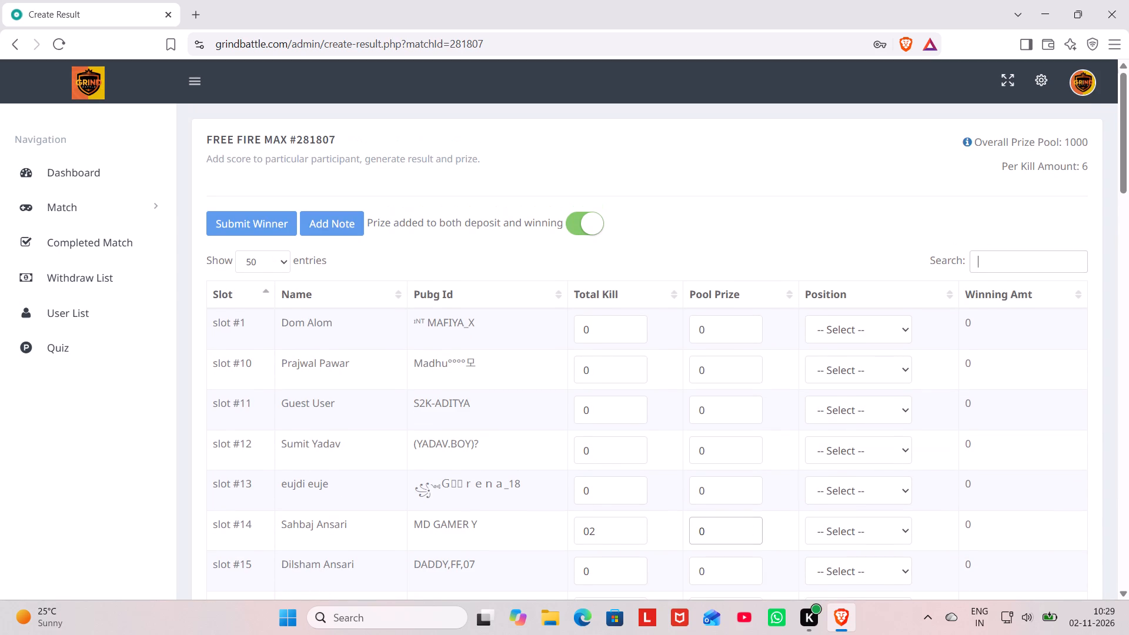
pyautogui.write('ds')
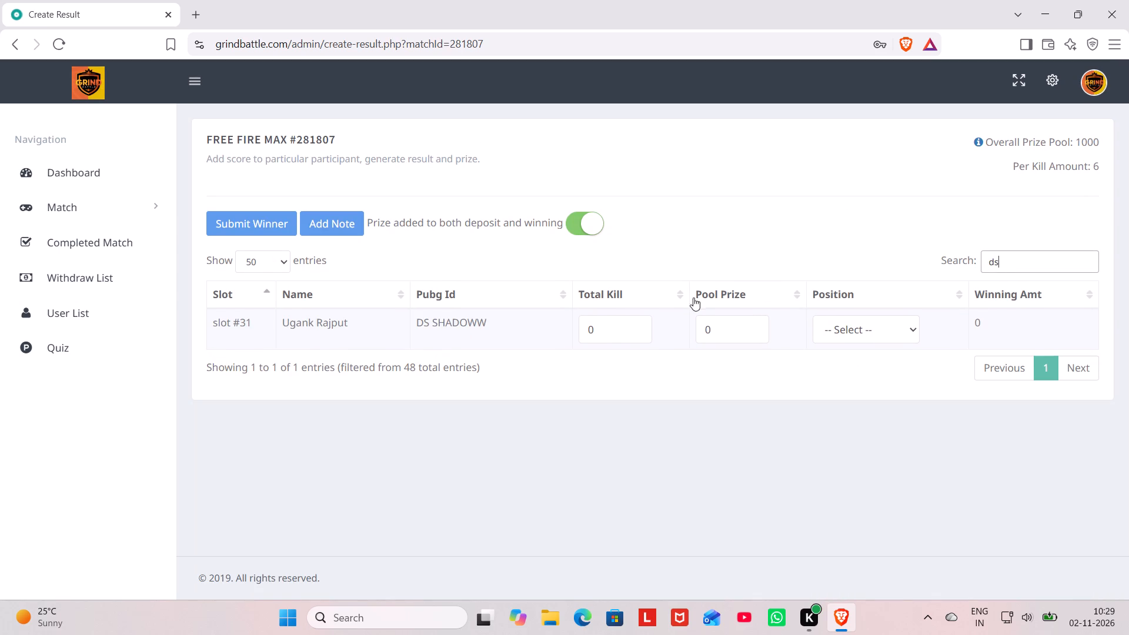
pyautogui.click(614, 330)
pyautogui.press('3')
pyautogui.press('Tab')
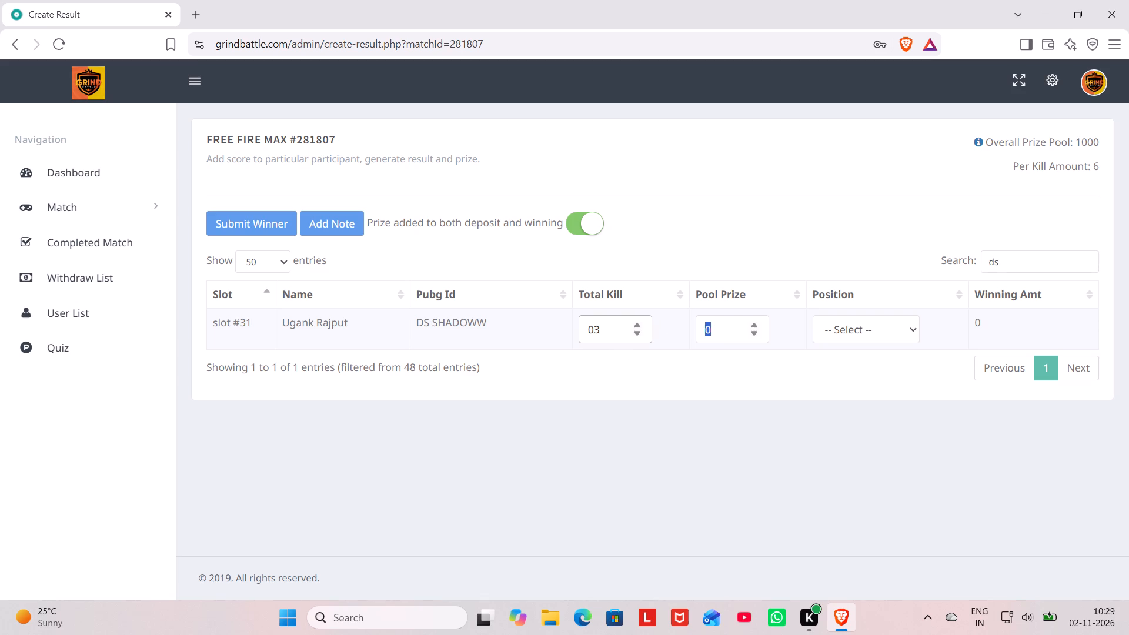
pyautogui.click(1004, 259)
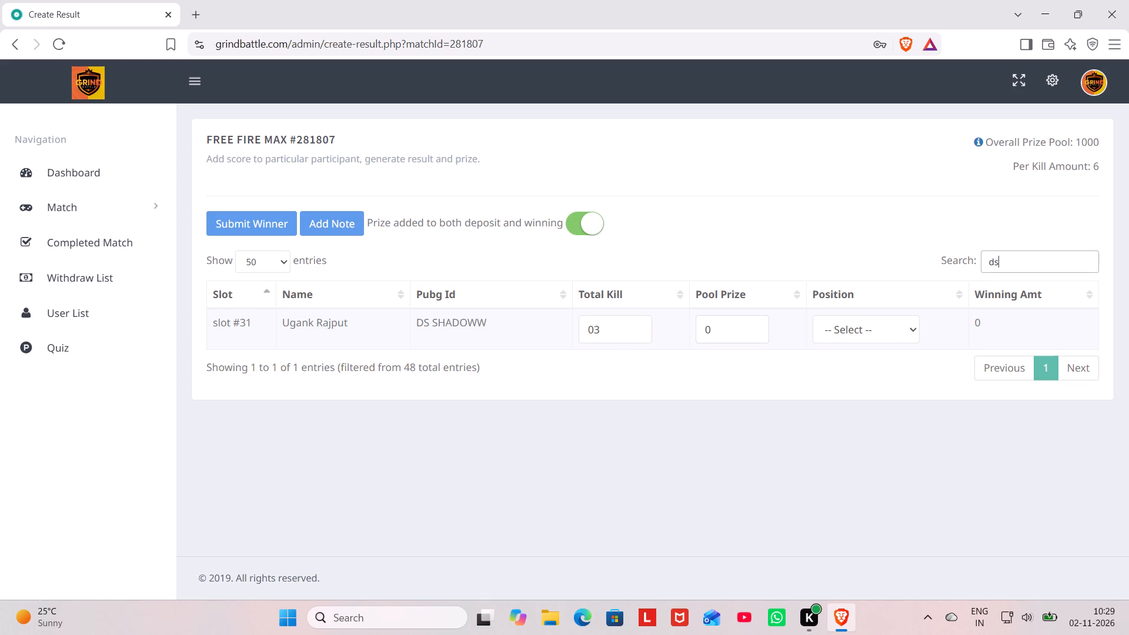
pyautogui.press('BackSpace')
pyautogui.press('BackSpace')
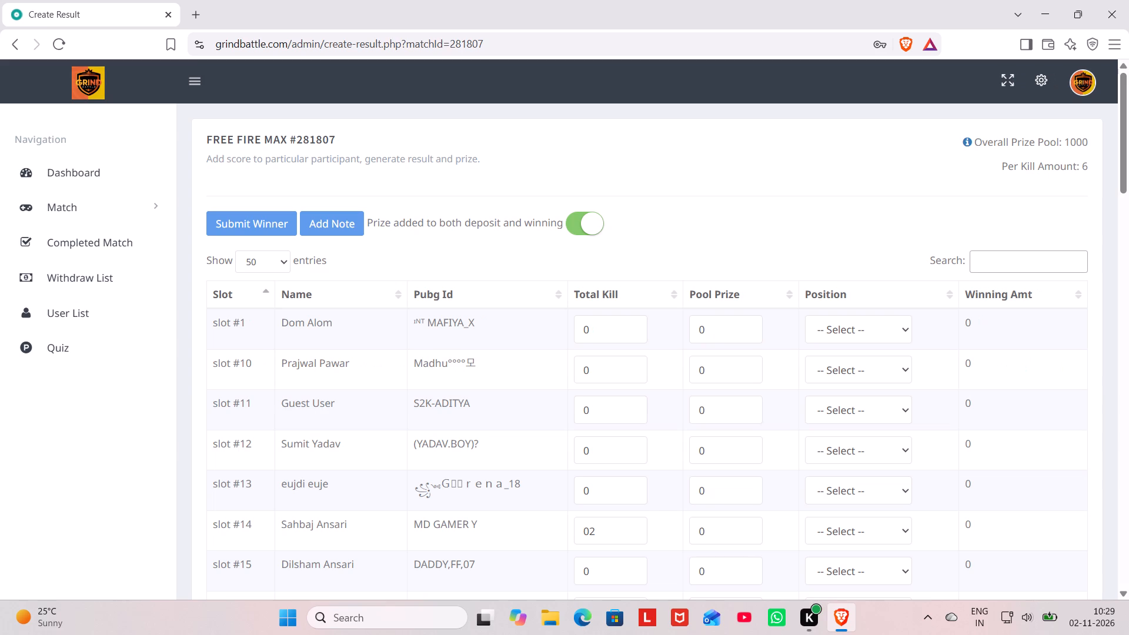
pyautogui.write('daa')
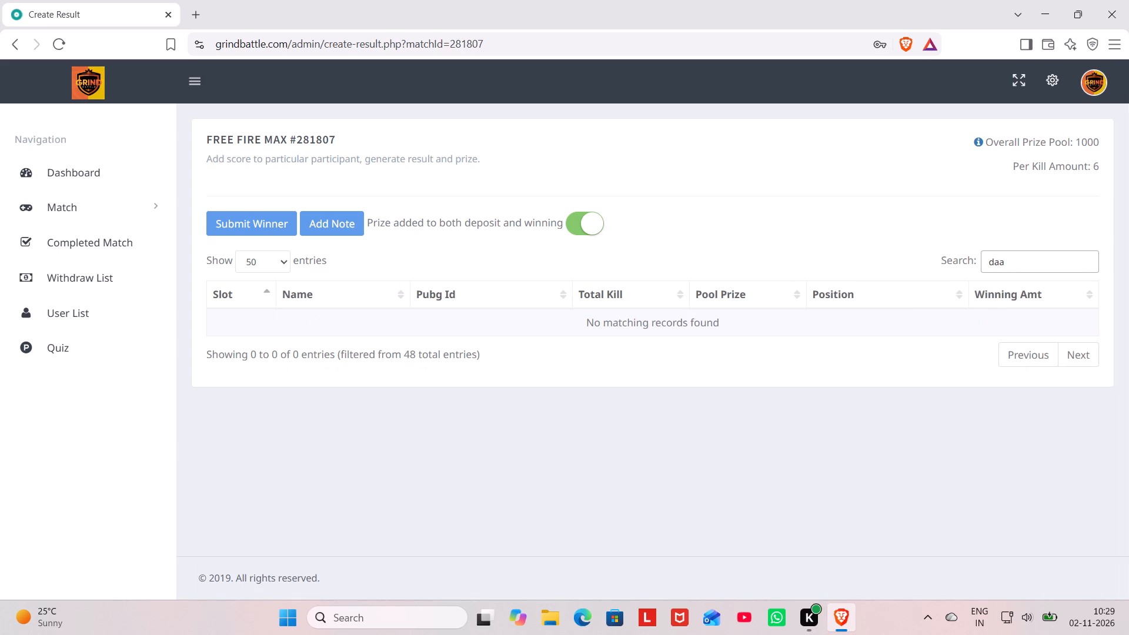
pyautogui.press('BackSpace')
pyautogui.press('d')
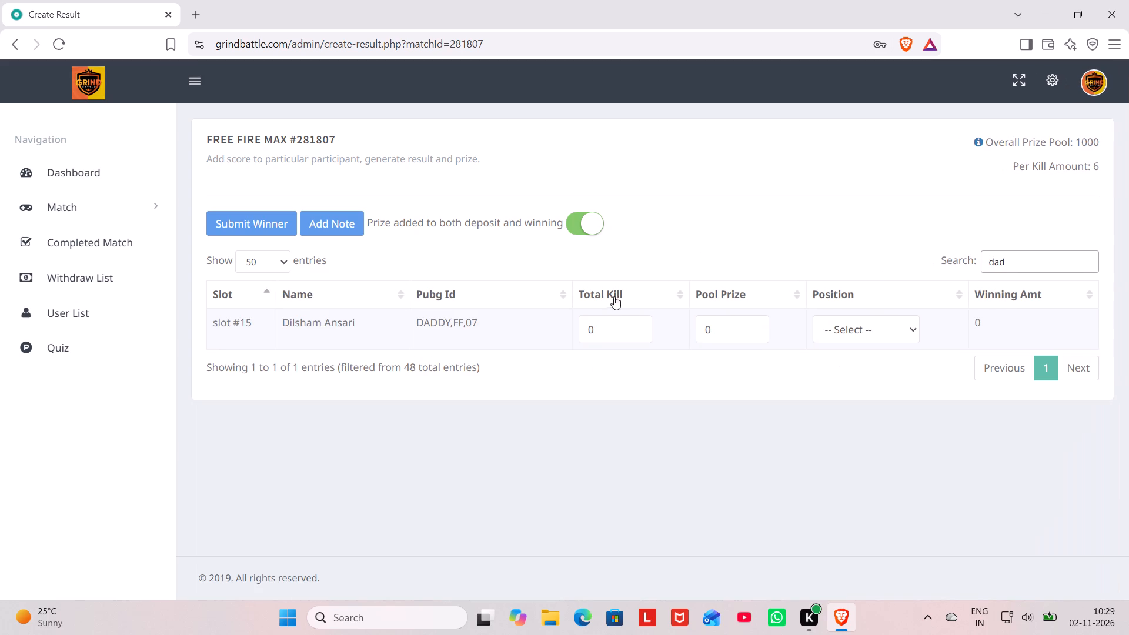
pyautogui.click(614, 330)
pyautogui.press('2')
pyautogui.press('Tab')
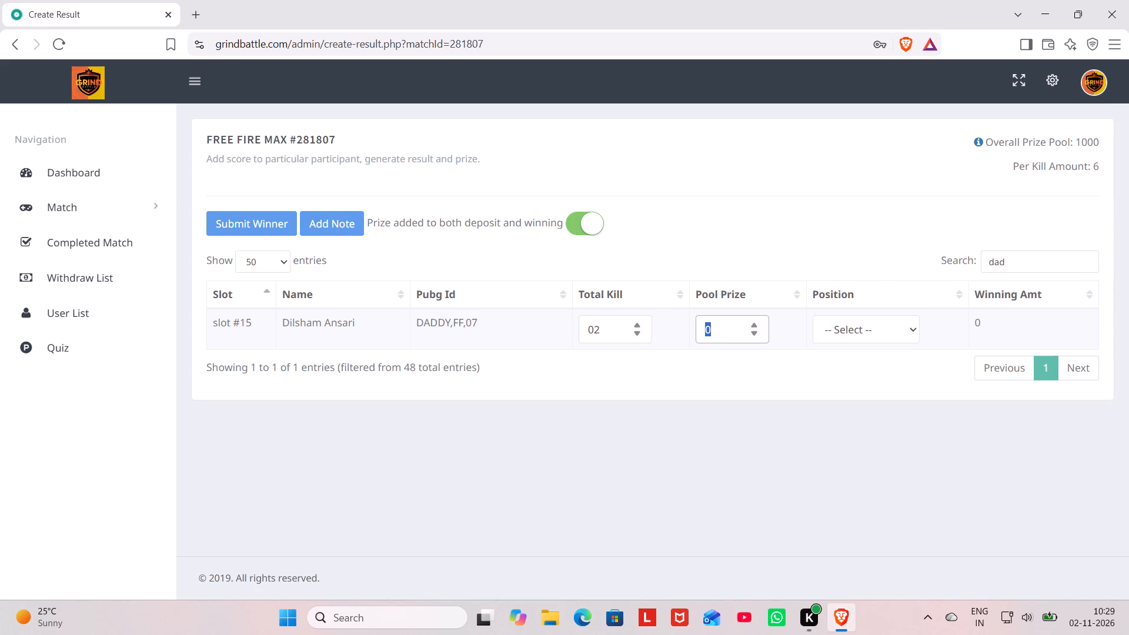
# Clear the participant search.
pyautogui.click(1015, 258)
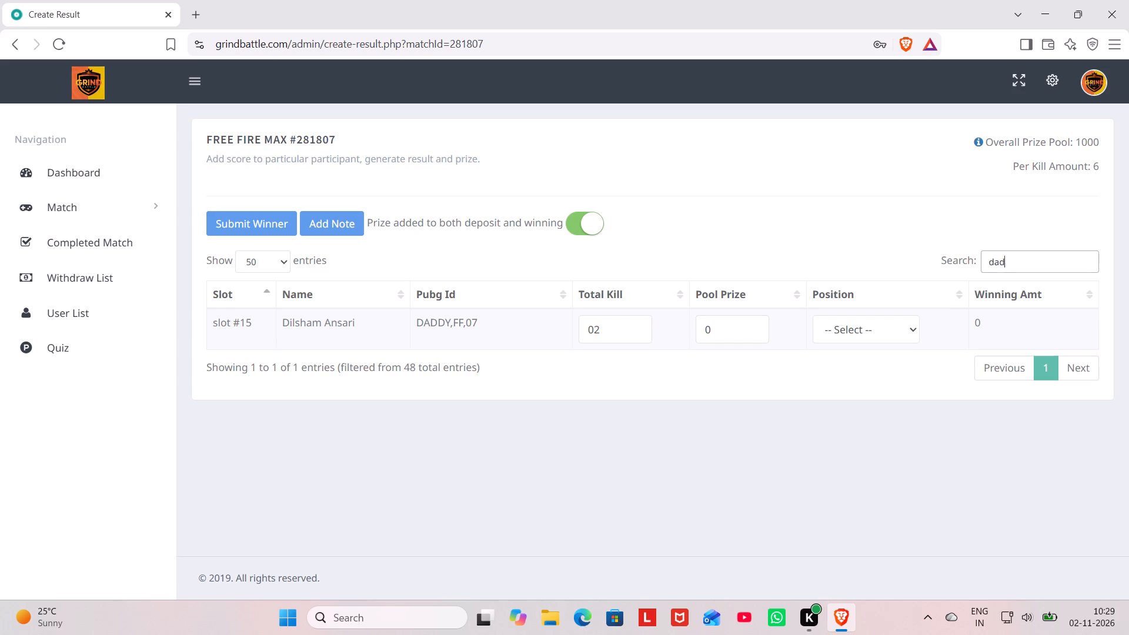
pyautogui.press('BackSpace')
pyautogui.press('BackSpace')
pyautogui.press('BackSpace')
pyautogui.press('BackSpace')
pyautogui.press('BackSpace')
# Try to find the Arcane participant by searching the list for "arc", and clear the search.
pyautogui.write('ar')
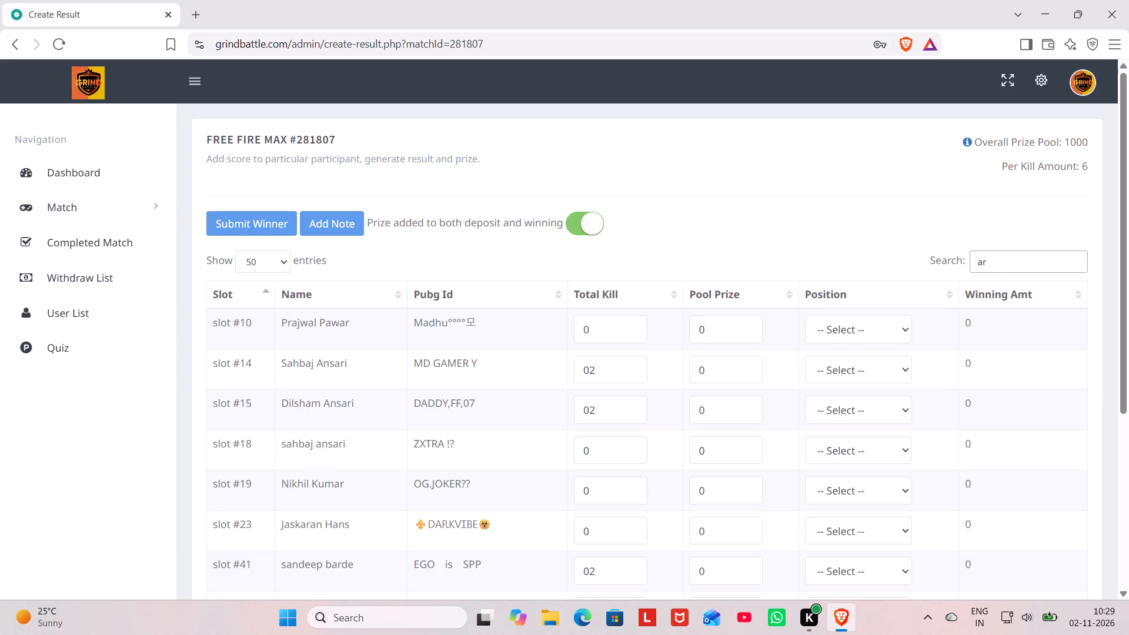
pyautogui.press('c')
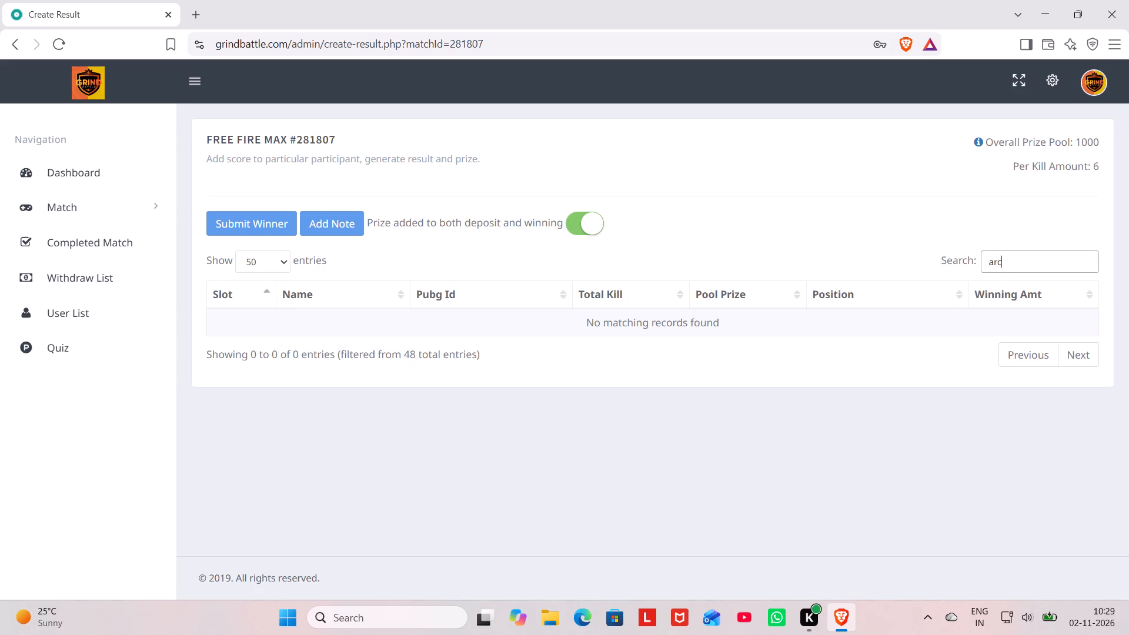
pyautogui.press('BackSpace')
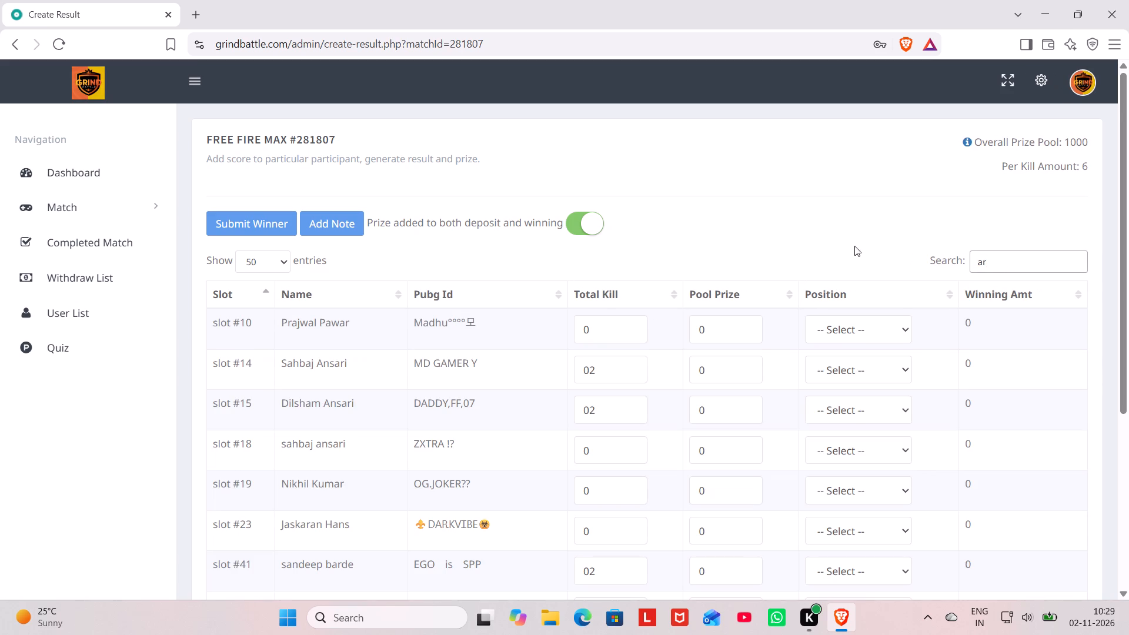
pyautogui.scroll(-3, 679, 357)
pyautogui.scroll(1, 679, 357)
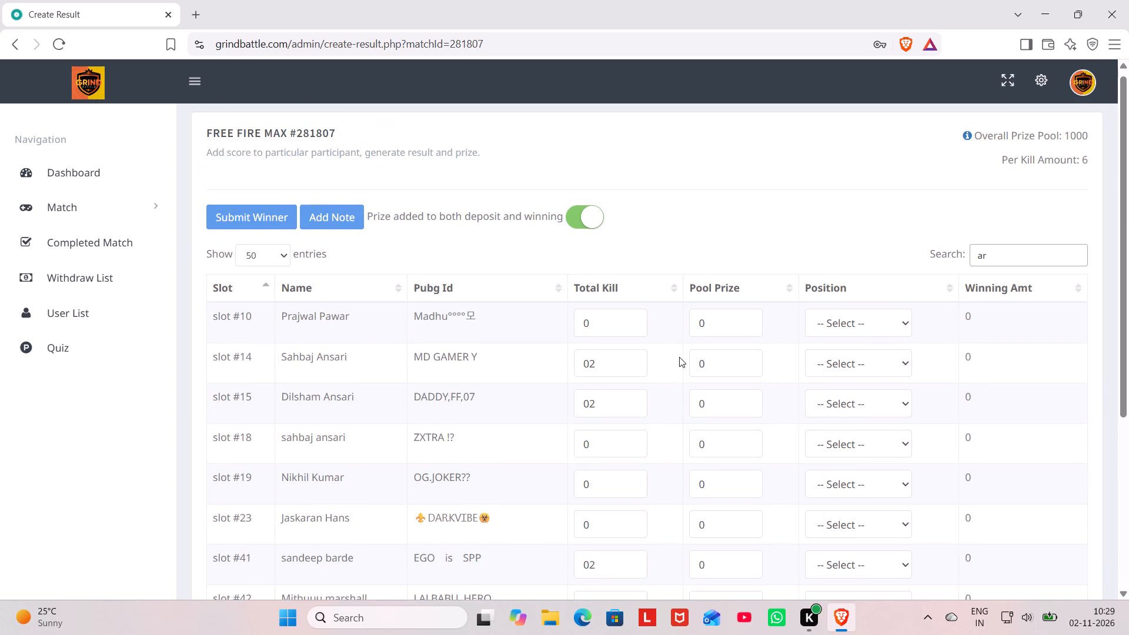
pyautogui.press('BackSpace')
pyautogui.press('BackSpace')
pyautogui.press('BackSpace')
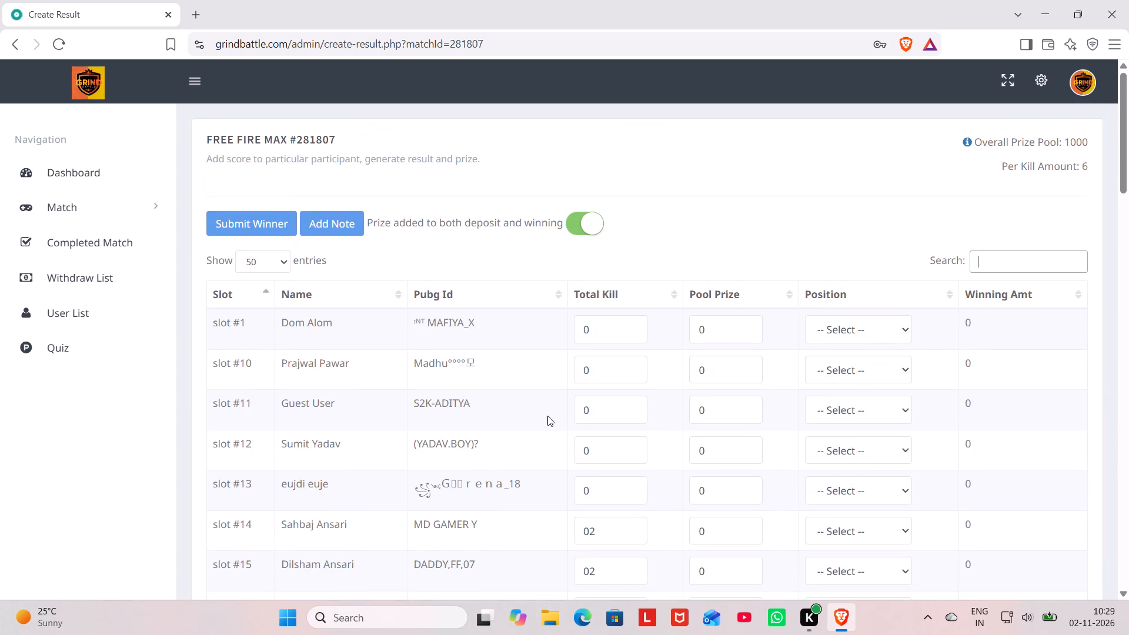
# Find slot #20 (Arcane !!) in the full participant list and enter 1 total kill for it.
pyautogui.scroll(-4, 547, 416)
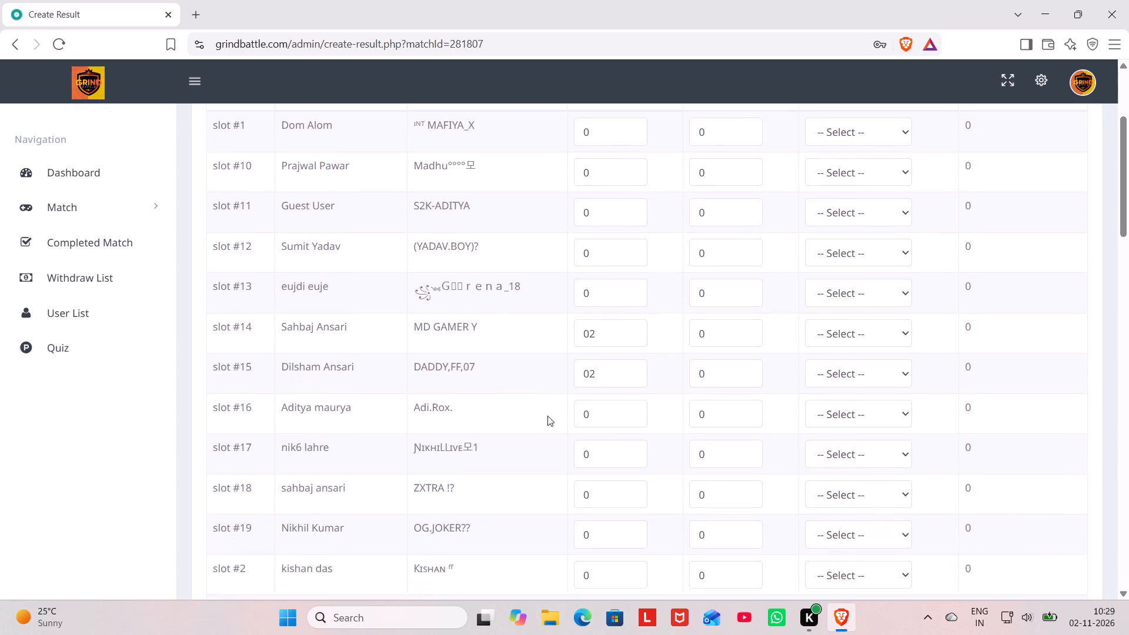
pyautogui.scroll(-3, 547, 416)
pyautogui.click(611, 324)
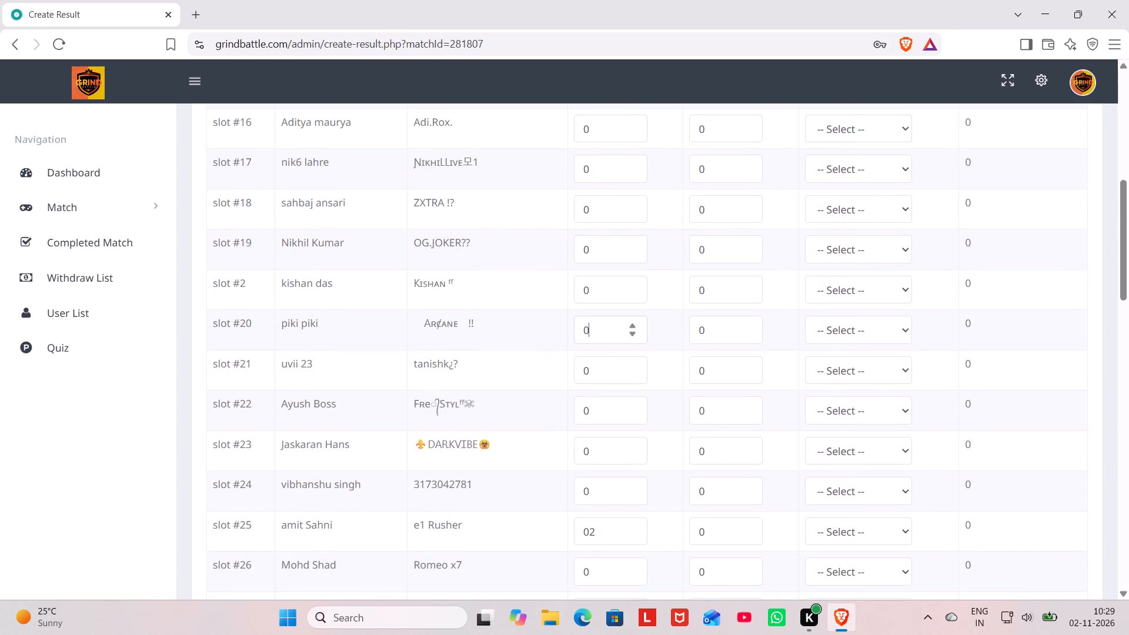
pyautogui.press('1')
pyautogui.press('Tab')
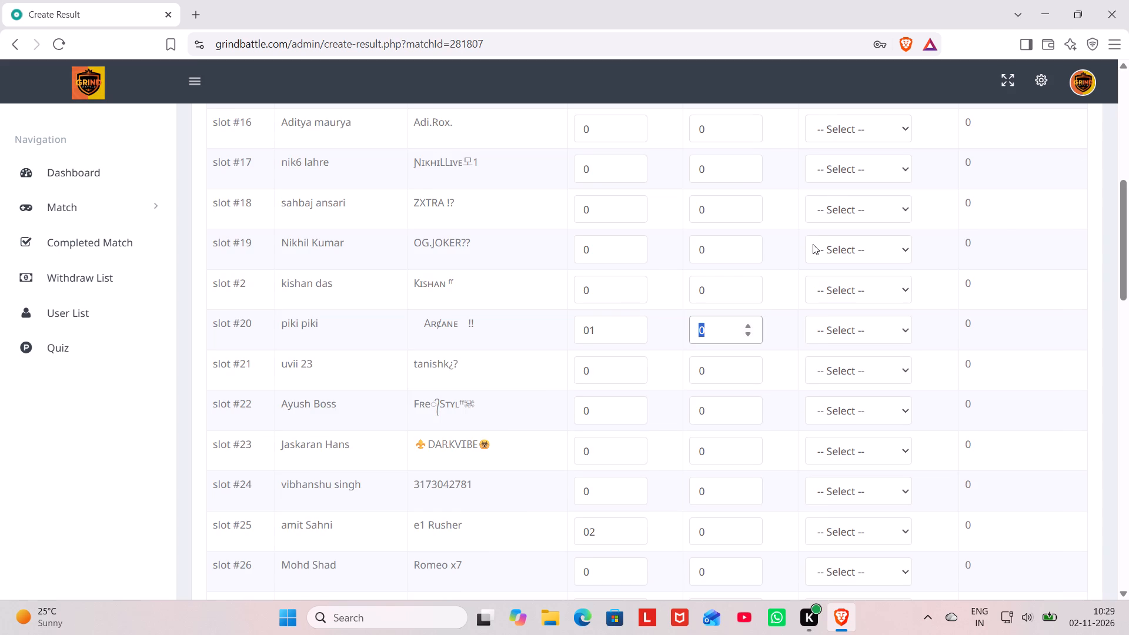
# Search the participants for "sha" and enter 1 total kill for slot #43 (SHARU).
pyautogui.scroll(4, 813, 244)
pyautogui.click(1043, 249)
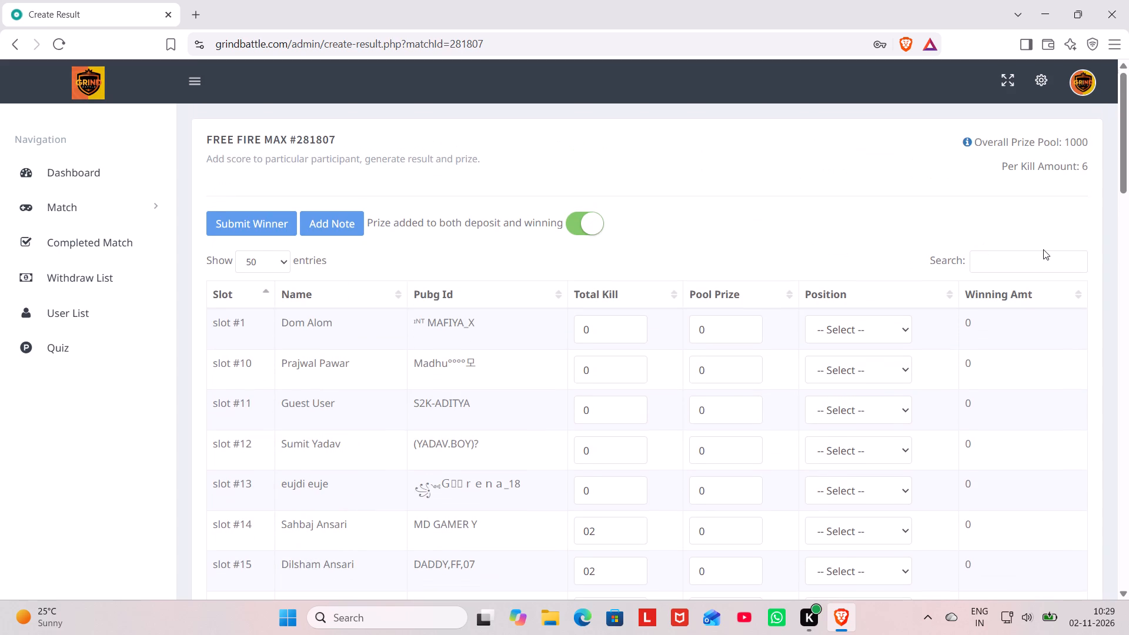
pyautogui.write('sha')
pyautogui.click(1025, 277)
pyautogui.click(1031, 261)
pyautogui.write('sha')
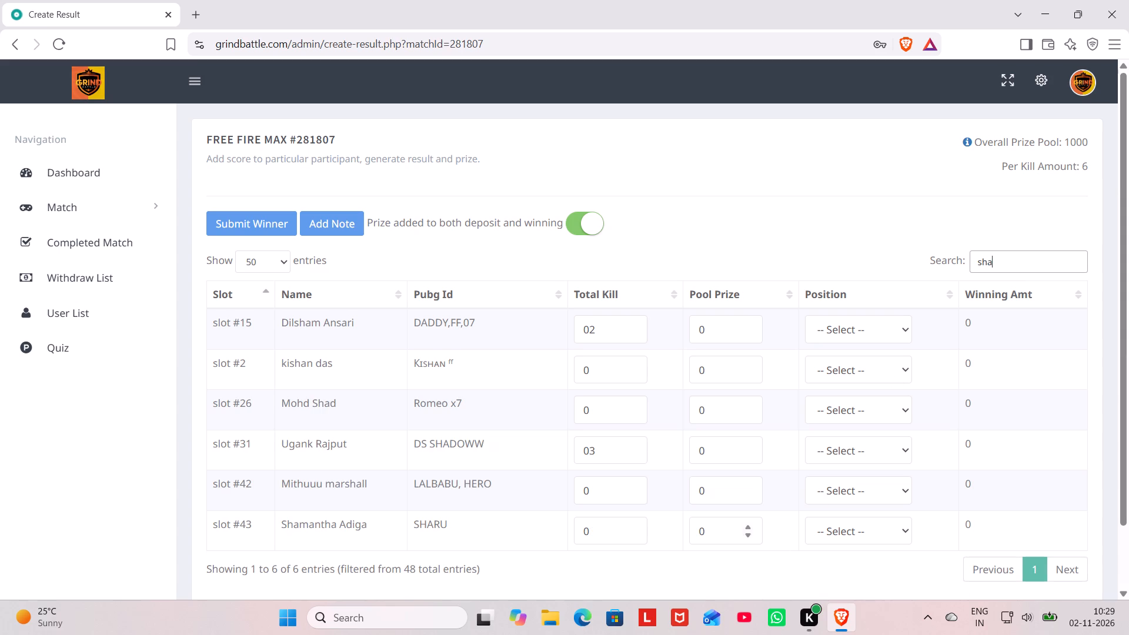
pyautogui.click(624, 533)
pyautogui.press('1')
pyautogui.press('Tab')
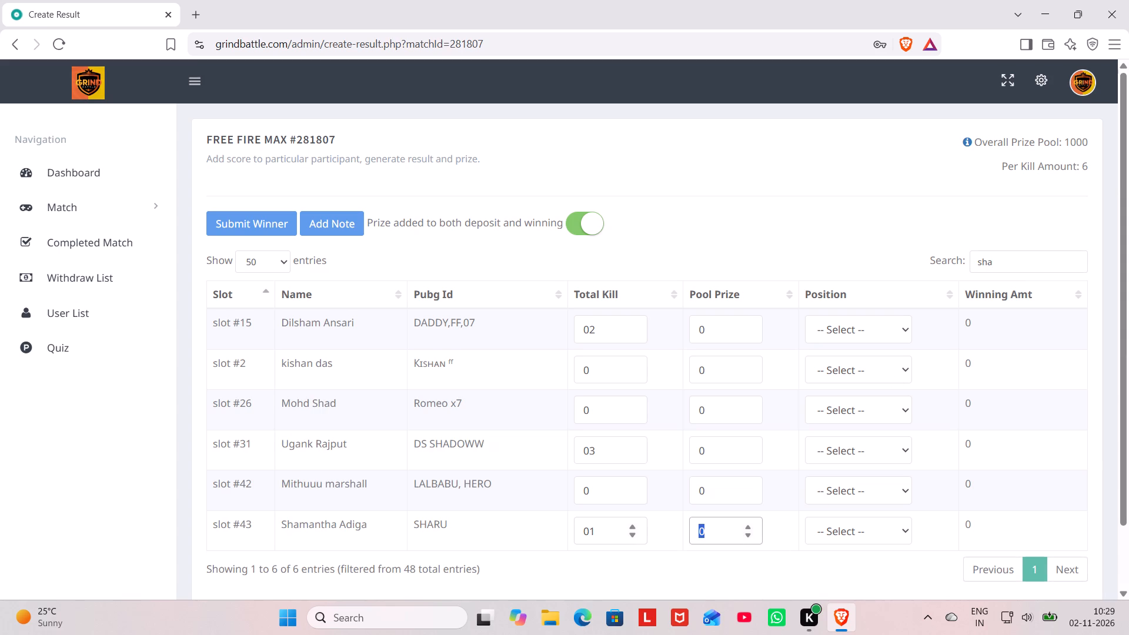
# Clear the participant search to bring back the full list.
pyautogui.click(1003, 262)
pyautogui.press('BackSpace')
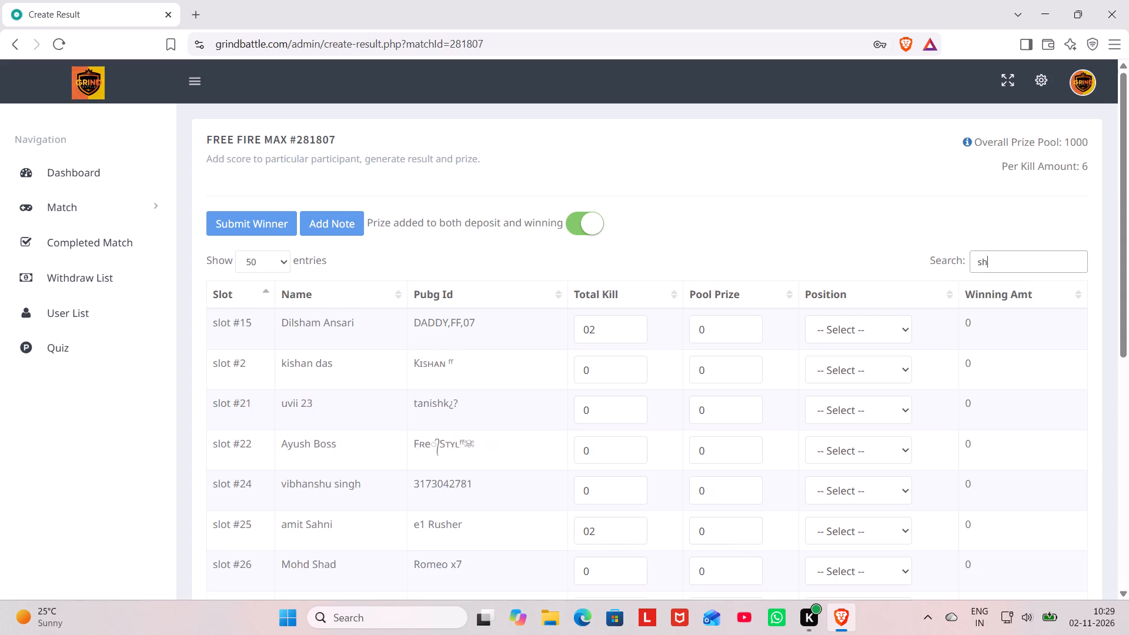
pyautogui.press('BackSpace')
pyautogui.press('BackSpace')
pyautogui.press('BackSpace')
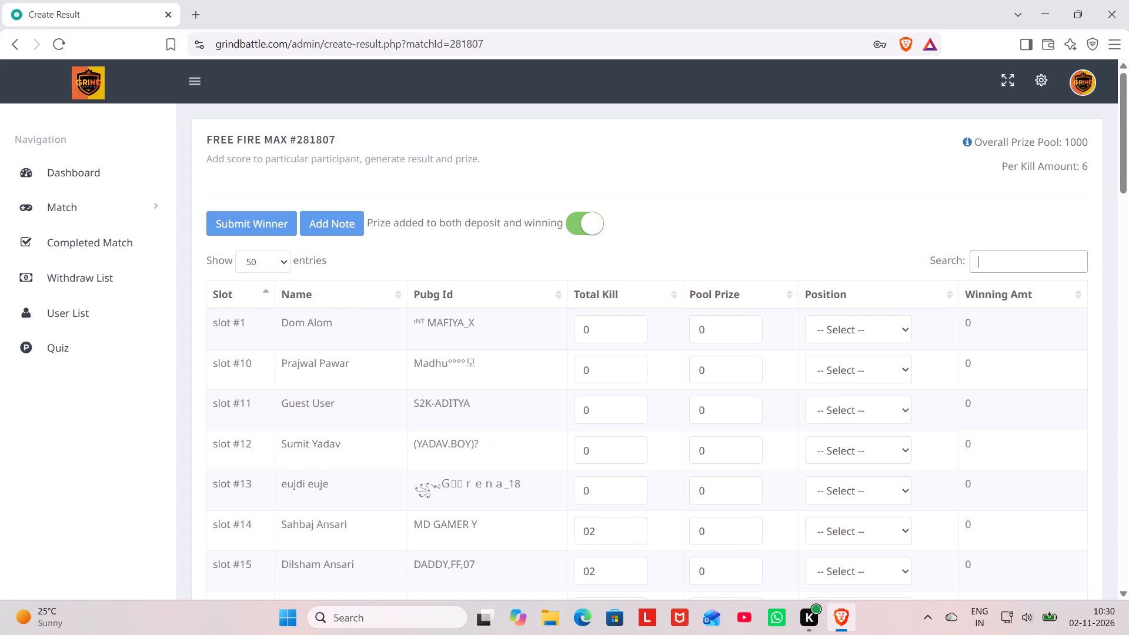
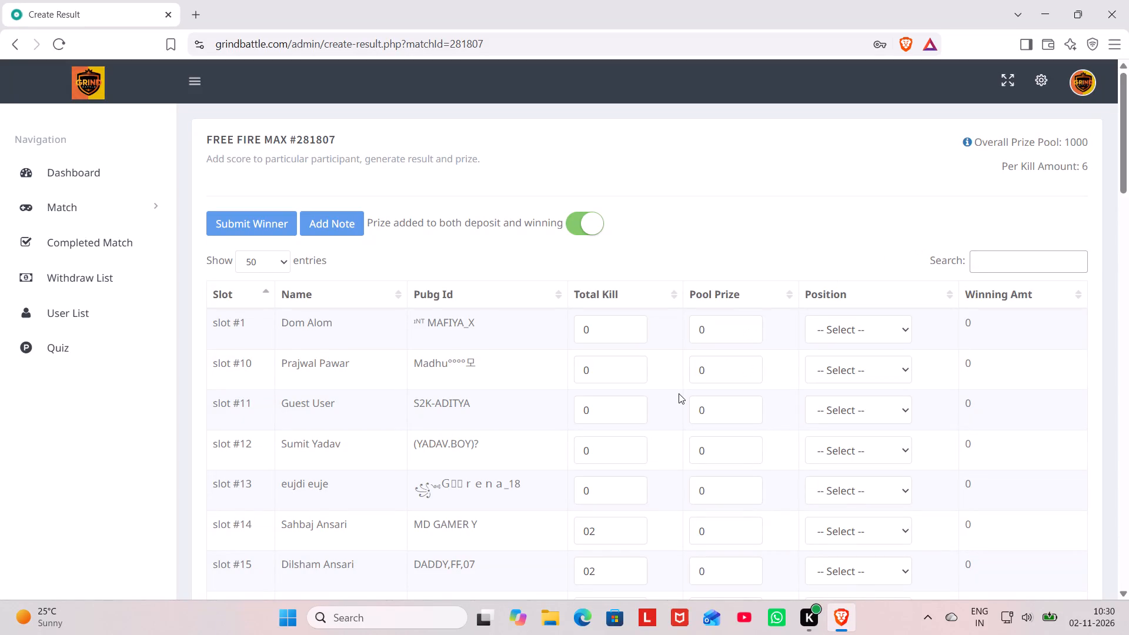
# Find slot #19 (OG.JOKER??) in the participant list and enter 1 total kill for it.
pyautogui.scroll(-1, 666, 500)
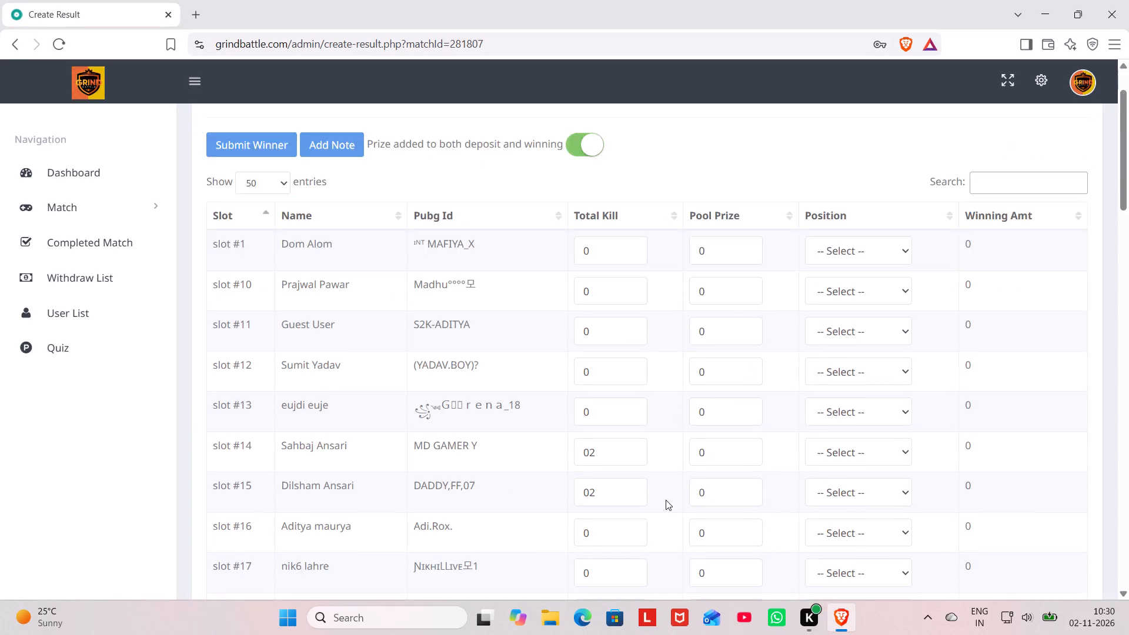
pyautogui.scroll(-3, 666, 500)
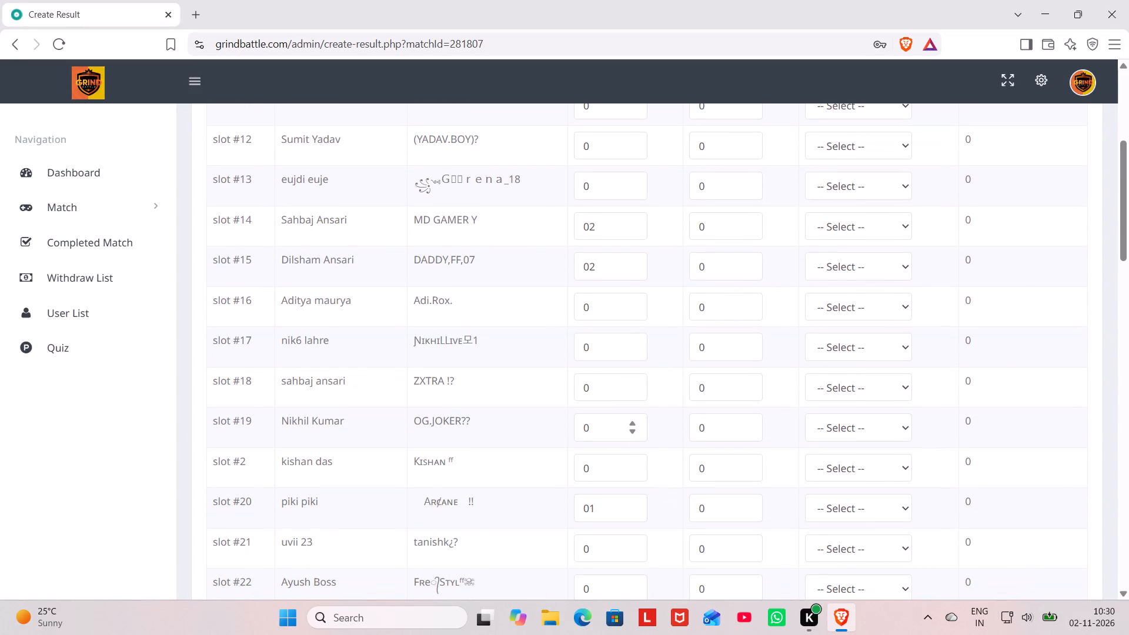
pyautogui.click(618, 419)
pyautogui.press('1')
pyautogui.press('Tab')
# Enter 4 total kills for slot #3, listed between slots #29 and #30.
pyautogui.scroll(-5, 566, 462)
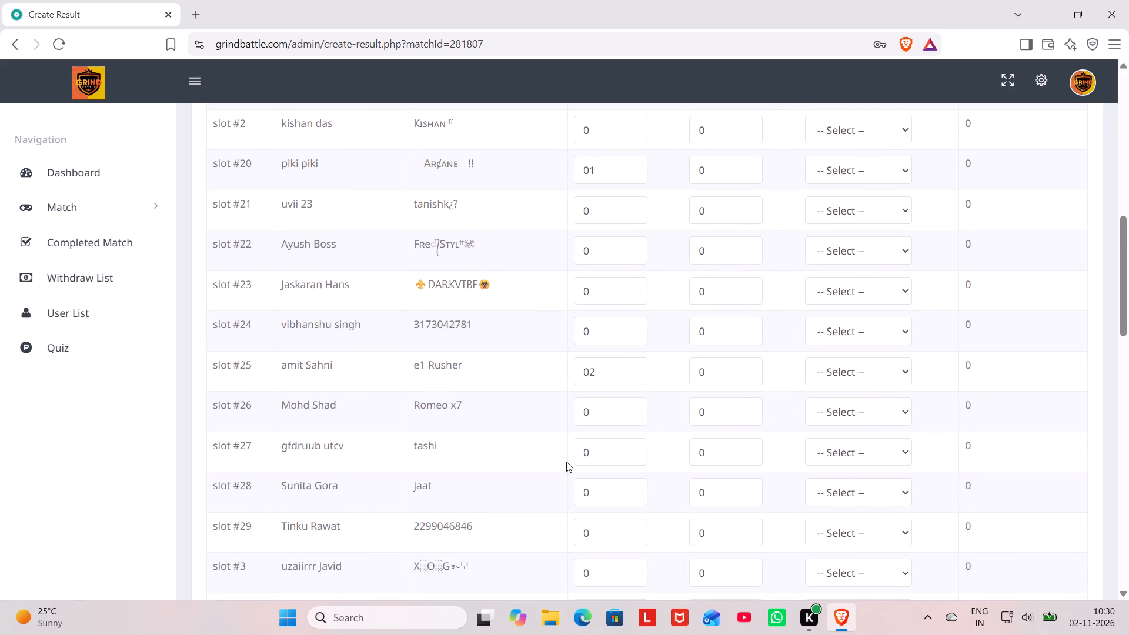
pyautogui.scroll(-1, 617, 519)
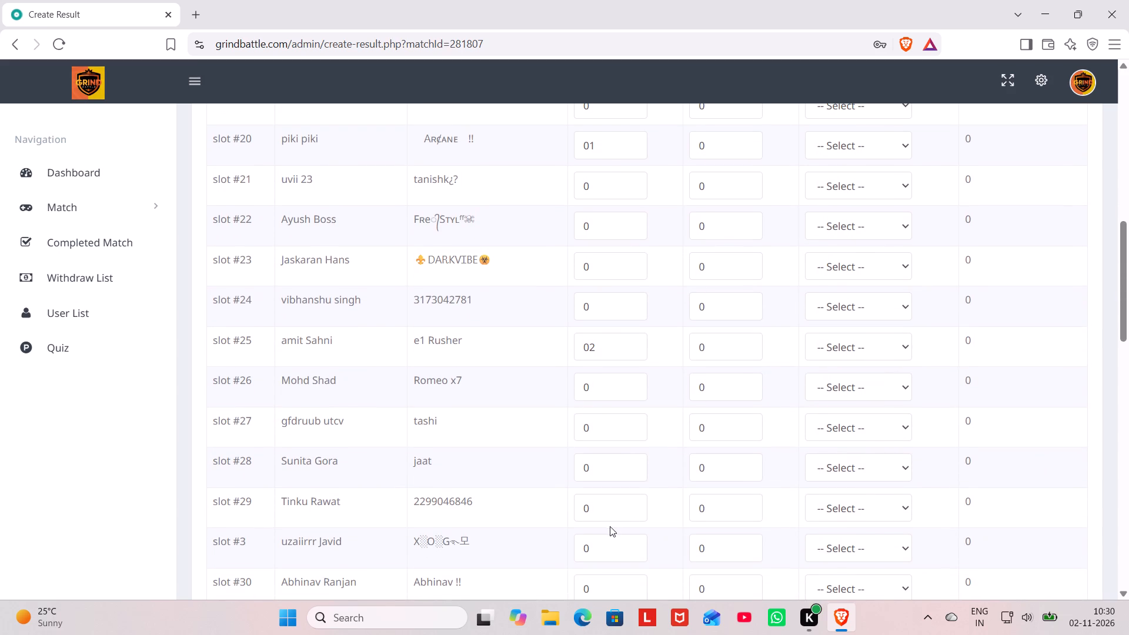
pyautogui.click(600, 547)
pyautogui.press('4')
pyautogui.press('Tab')
# Find slot #44 (SUBHO 20!) further down the list and enter 1 total kill for it.
pyautogui.scroll(-6, 600, 547)
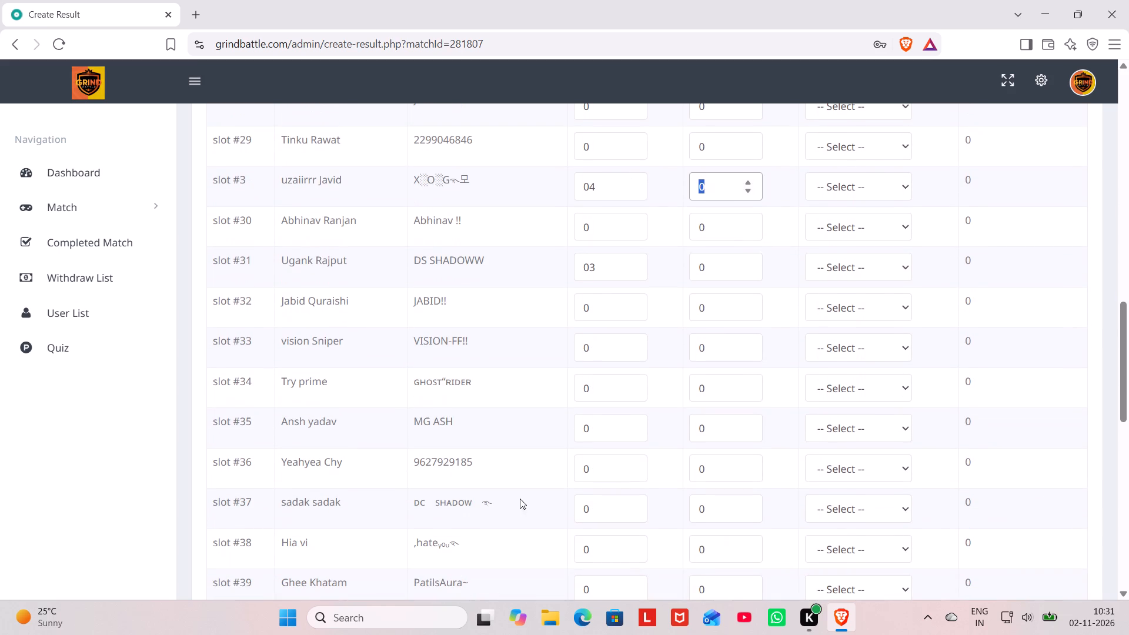
pyautogui.scroll(-3, 522, 510)
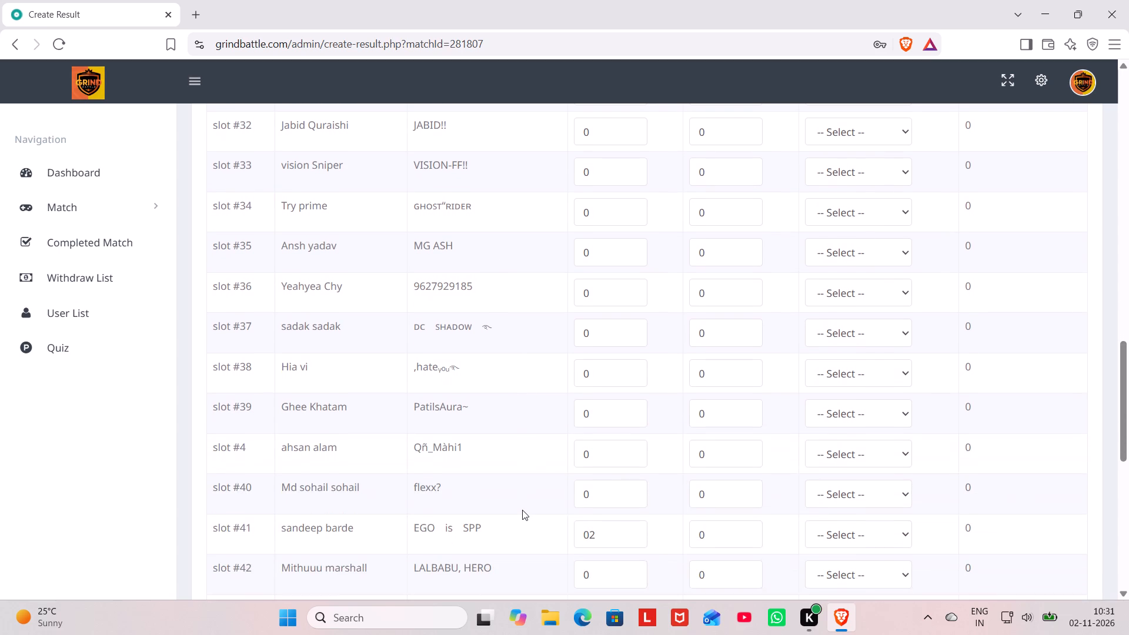
pyautogui.scroll(-3, 522, 510)
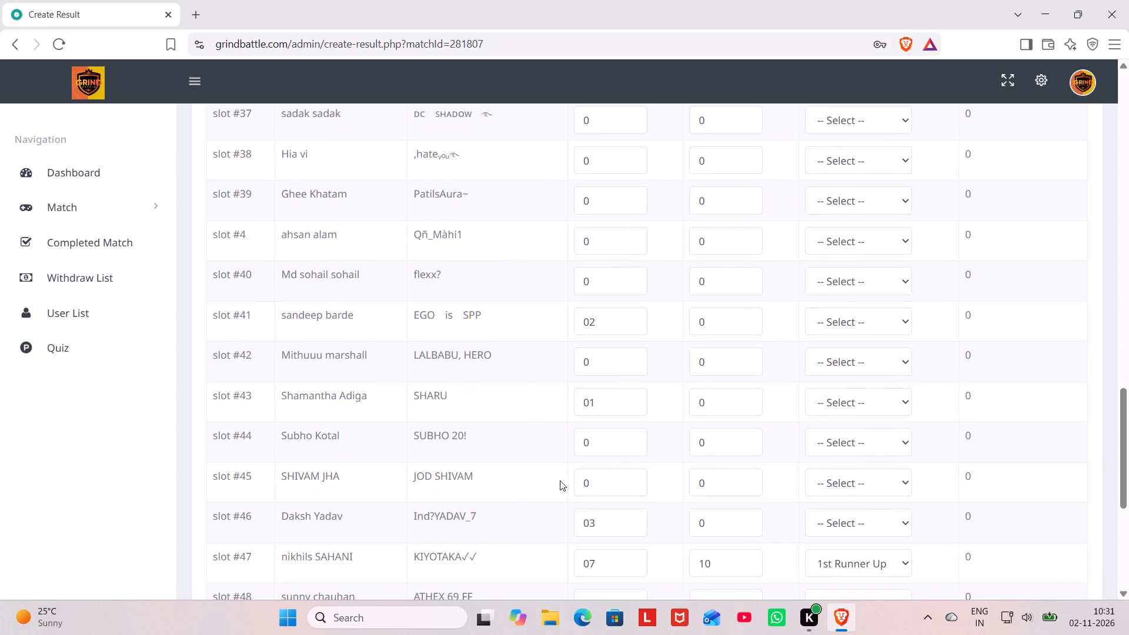
pyautogui.click(610, 440)
pyautogui.press('1')
pyautogui.press('Tab')
pyautogui.scroll(-4, 610, 440)
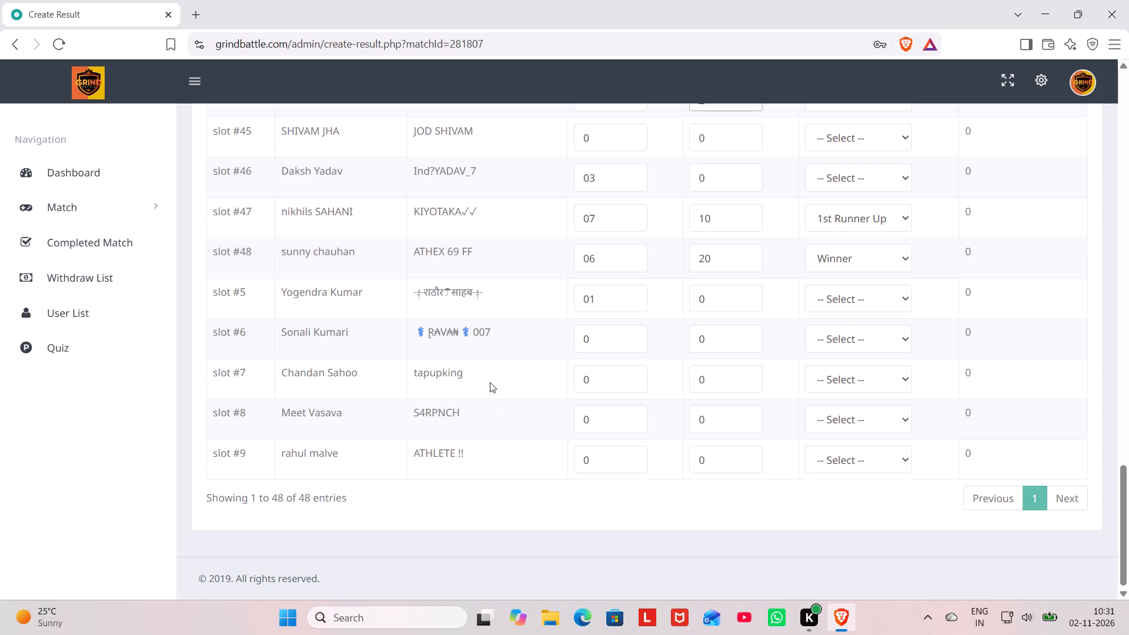
pyautogui.scroll(2, 536, 227)
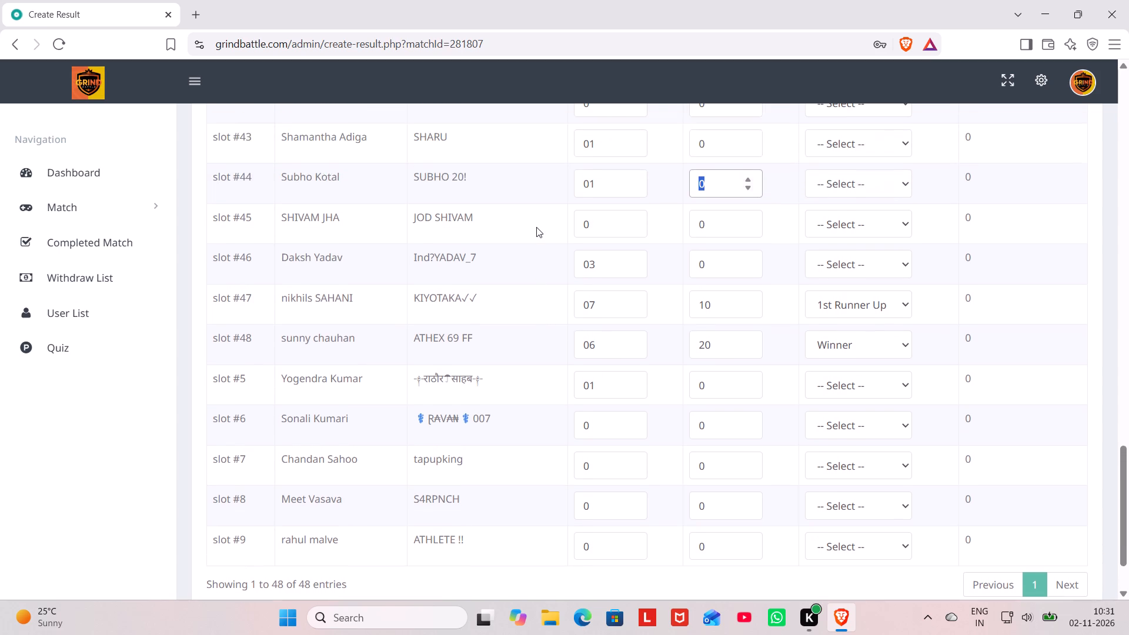
pyautogui.scroll(5, 536, 227)
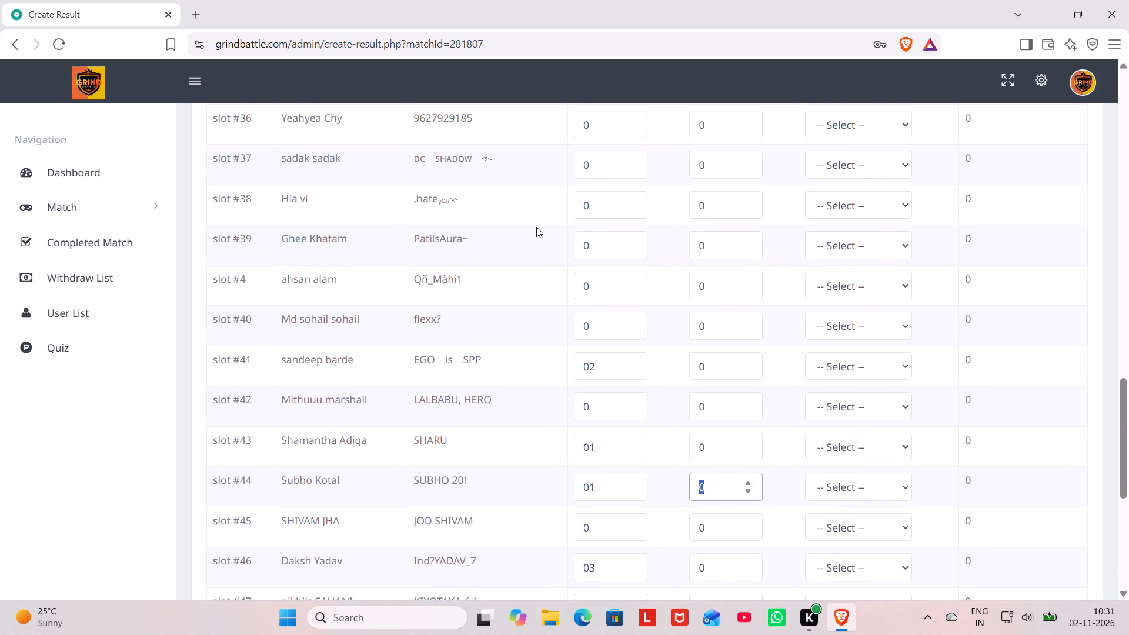
pyautogui.scroll(4, 536, 227)
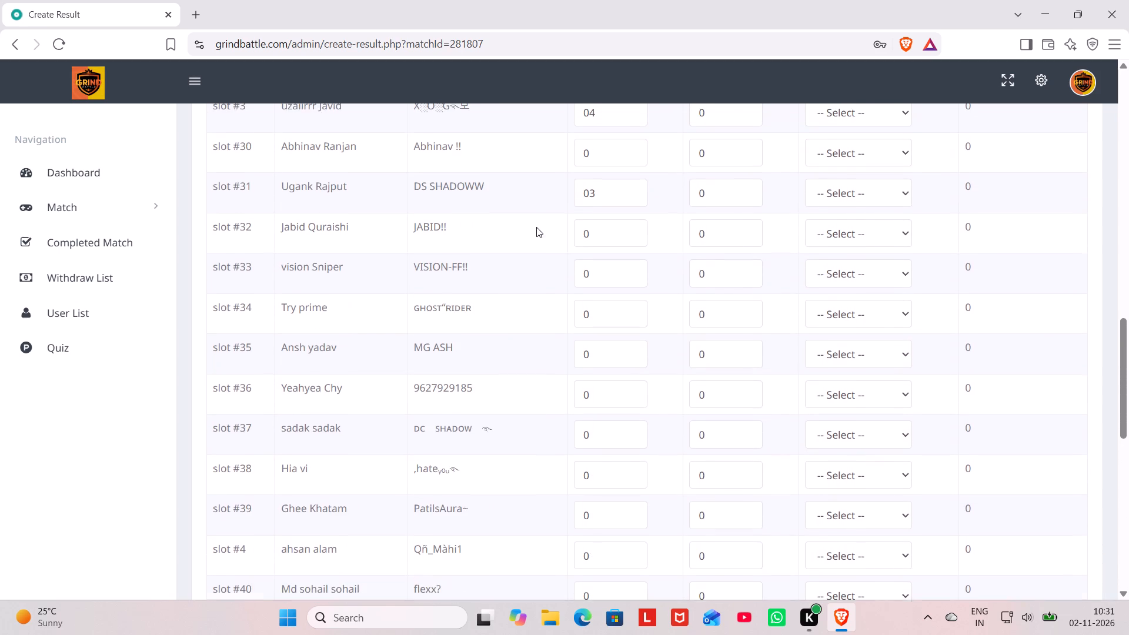
pyautogui.scroll(4, 536, 227)
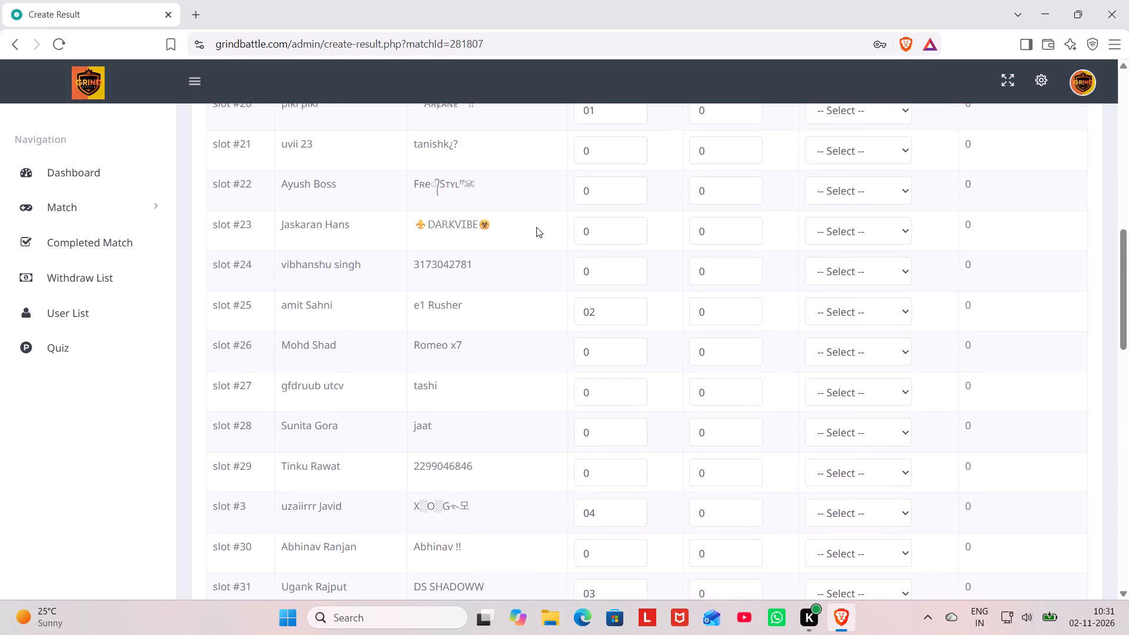
pyautogui.scroll(4, 536, 227)
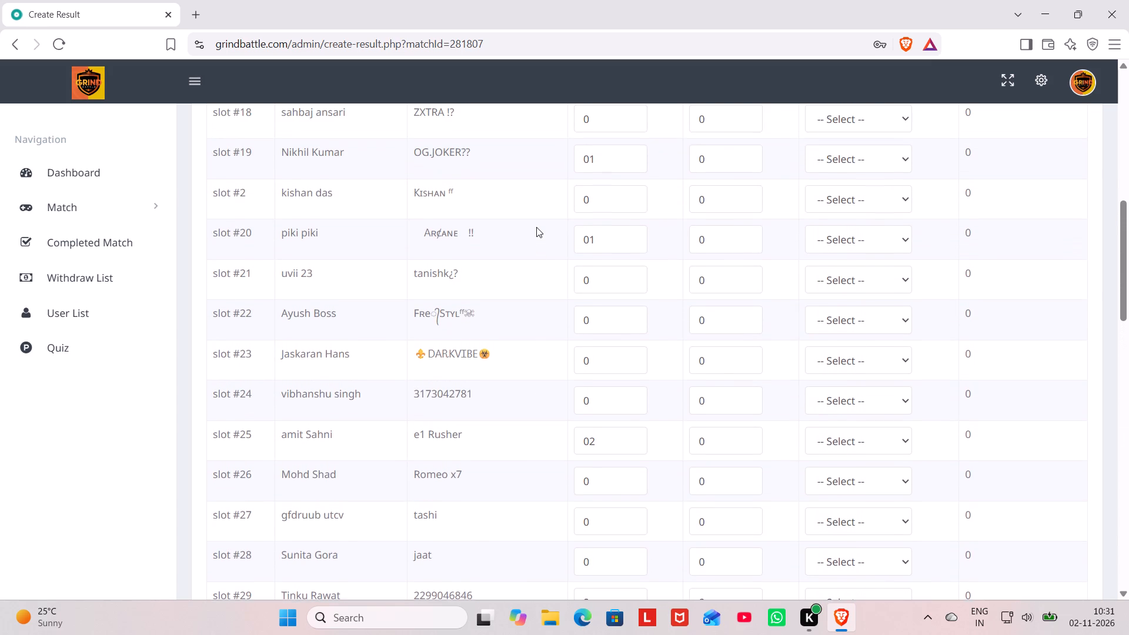
pyautogui.scroll(3, 536, 227)
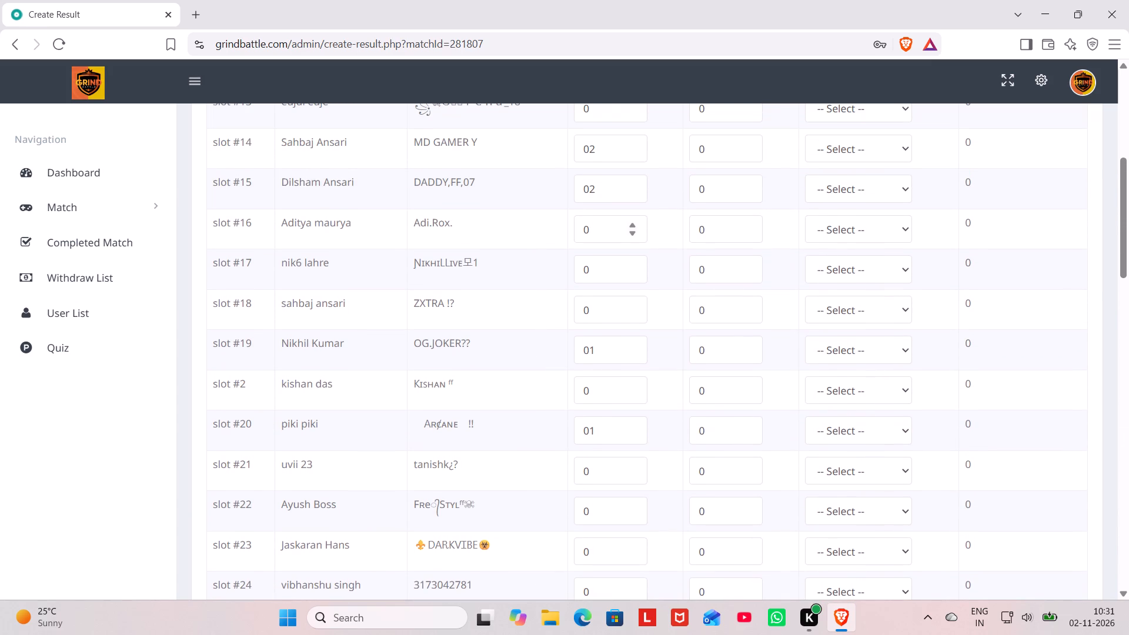
pyautogui.click(607, 216)
pyautogui.press('1')
pyautogui.press('Tab')
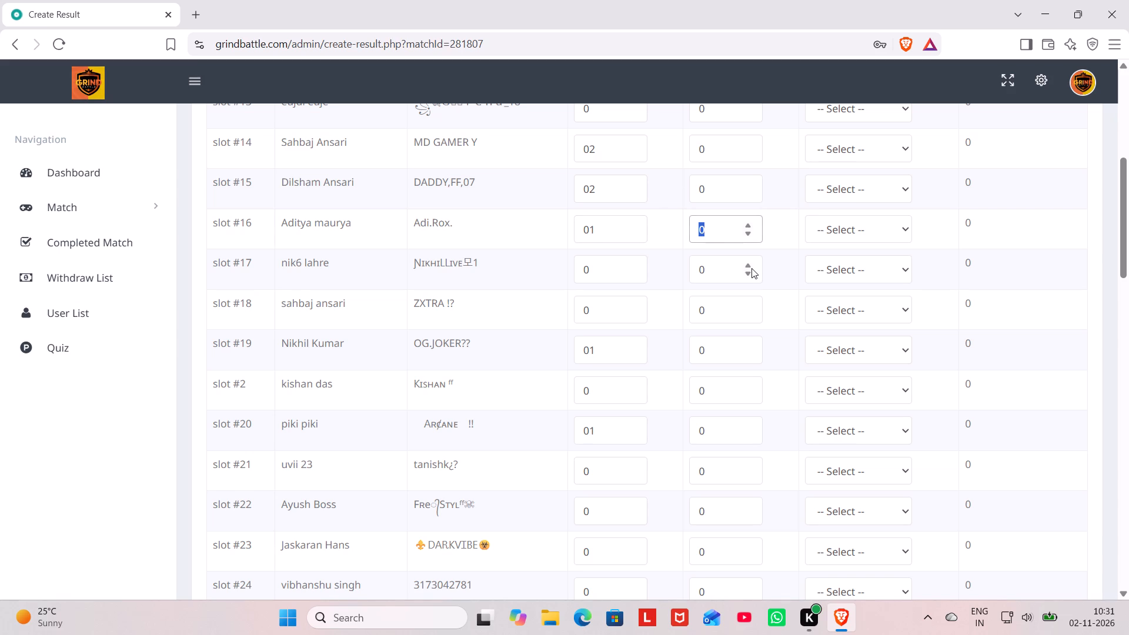
pyautogui.scroll(4, 751, 268)
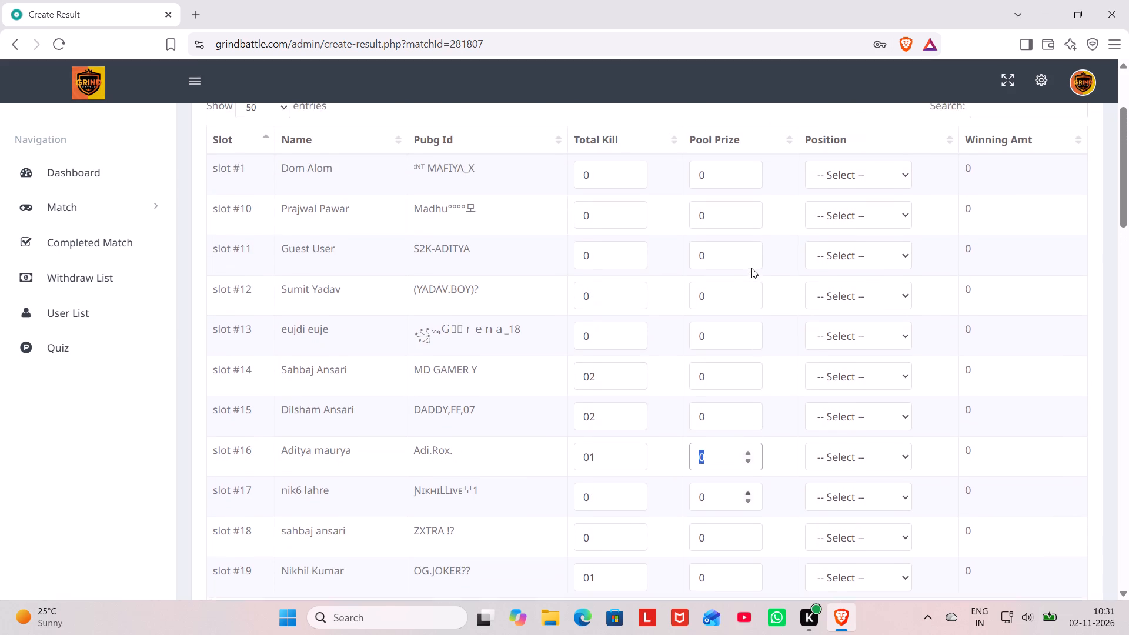
pyautogui.scroll(1, 751, 268)
pyautogui.click(994, 196)
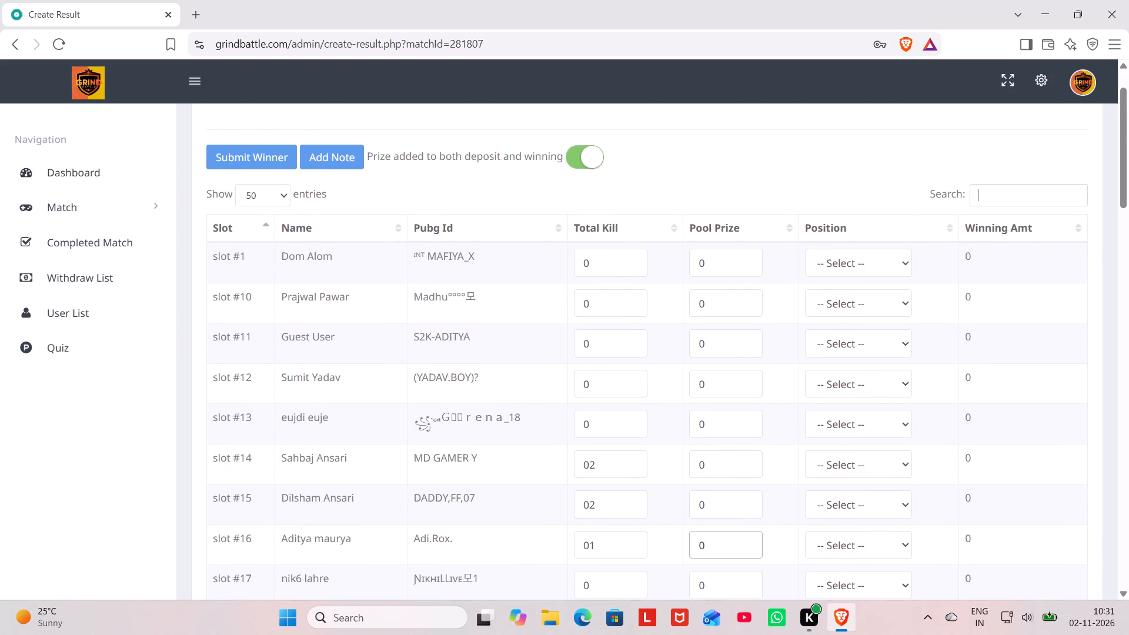
pyautogui.write('jab')
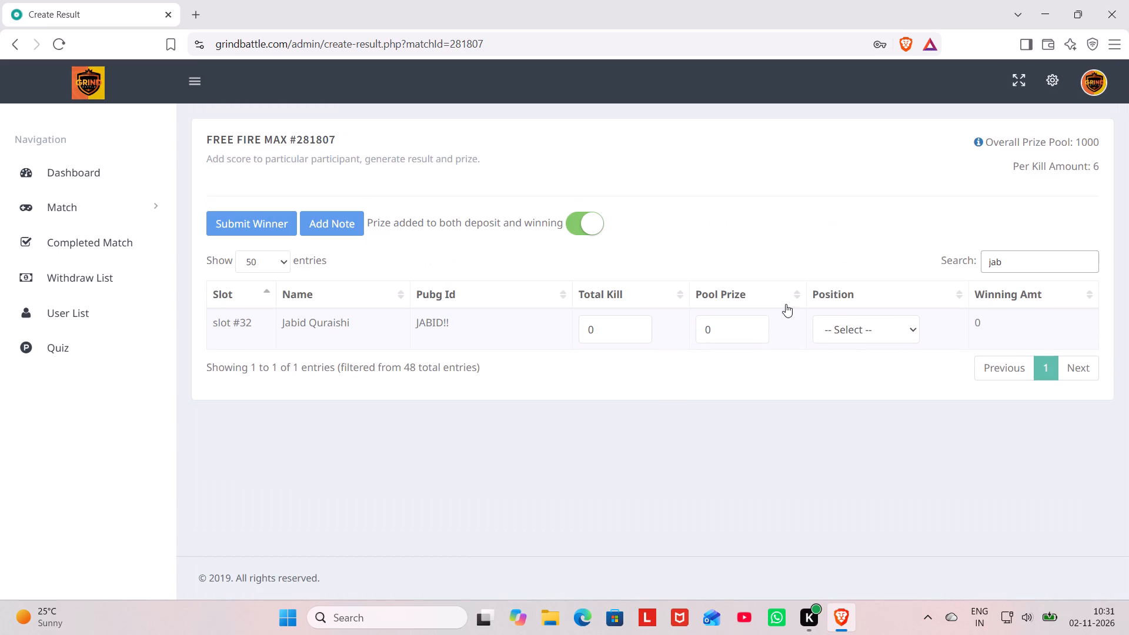
pyautogui.click(626, 335)
pyautogui.press('2')
pyautogui.press('Tab')
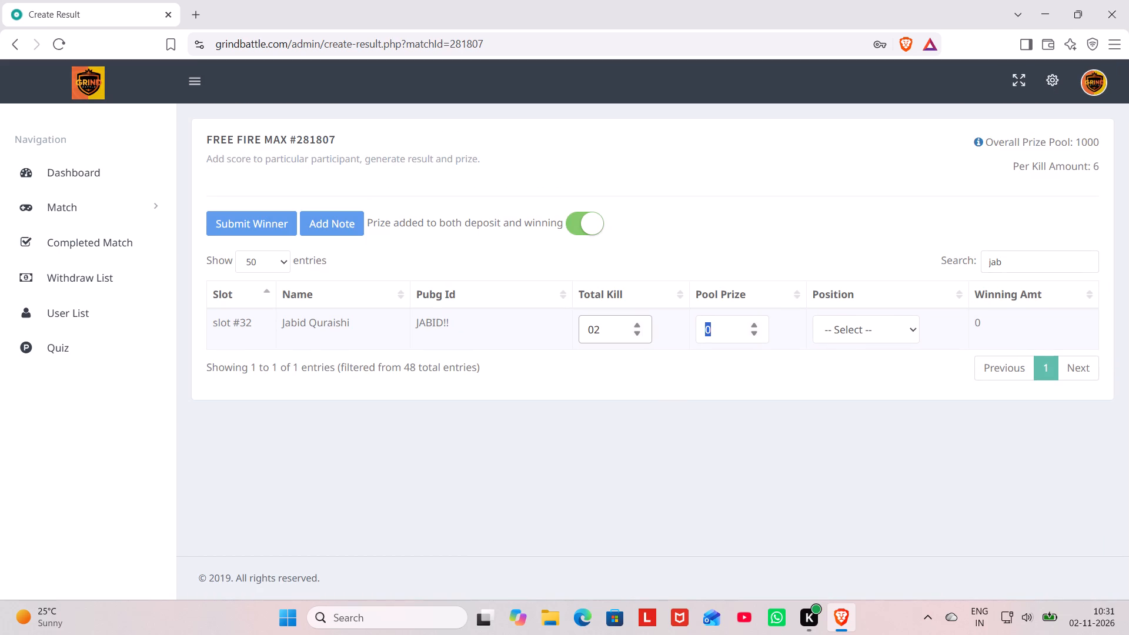
# Replace the participant search with "ki" and enter 1 total kill for slot #2.
pyautogui.click(1010, 256)
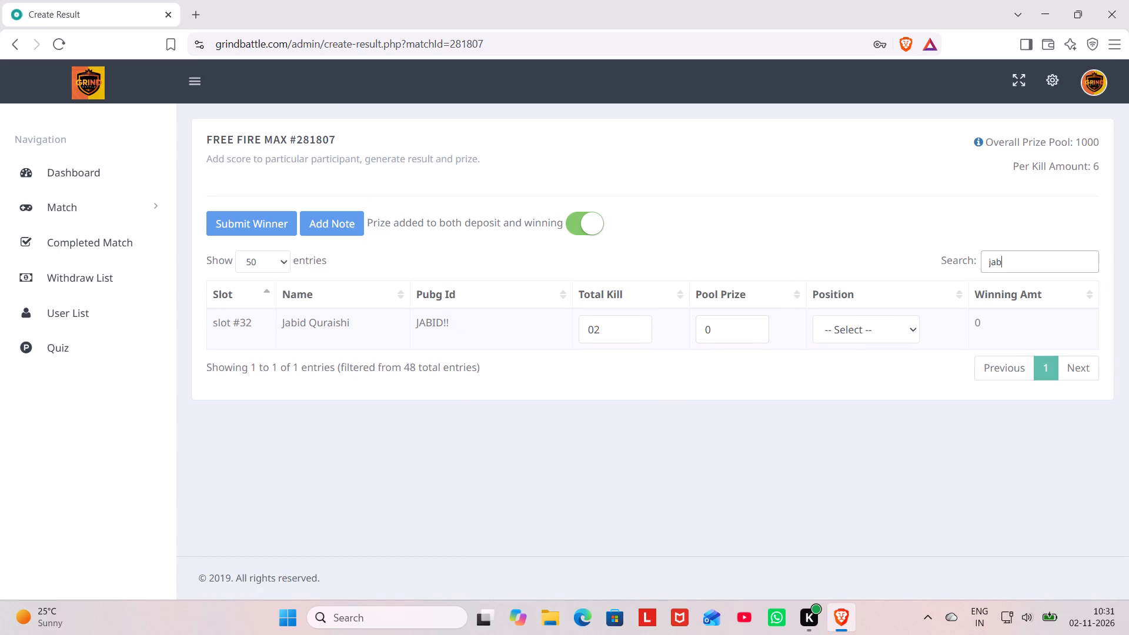
pyautogui.press('BackSpace')
pyautogui.press('BackSpace')
pyautogui.press('BackSpace')
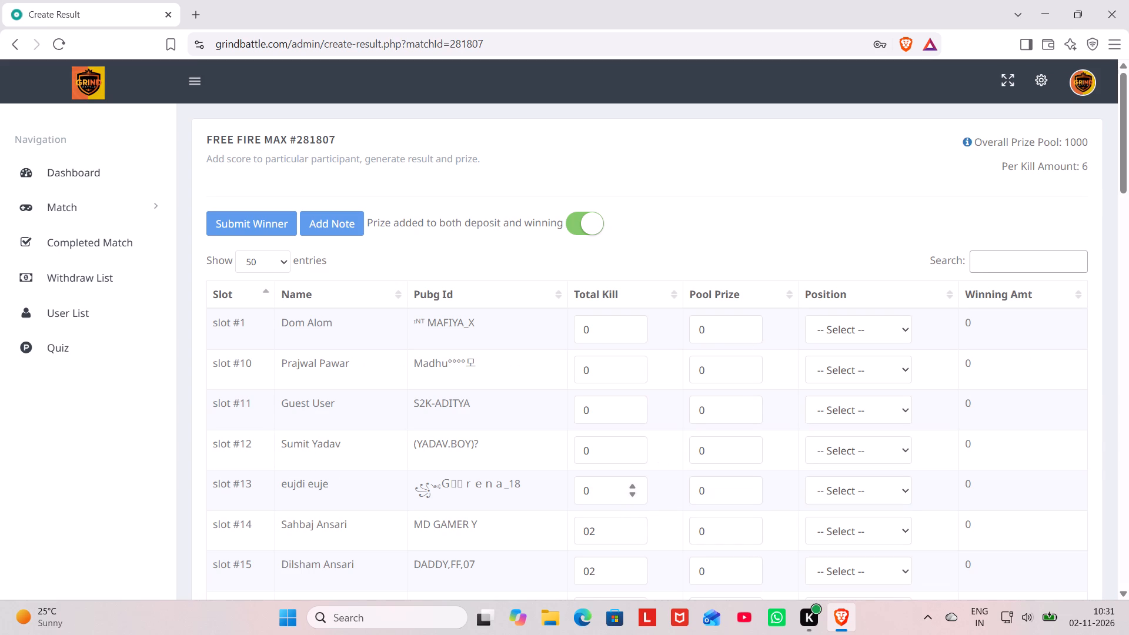
pyautogui.write('ki')
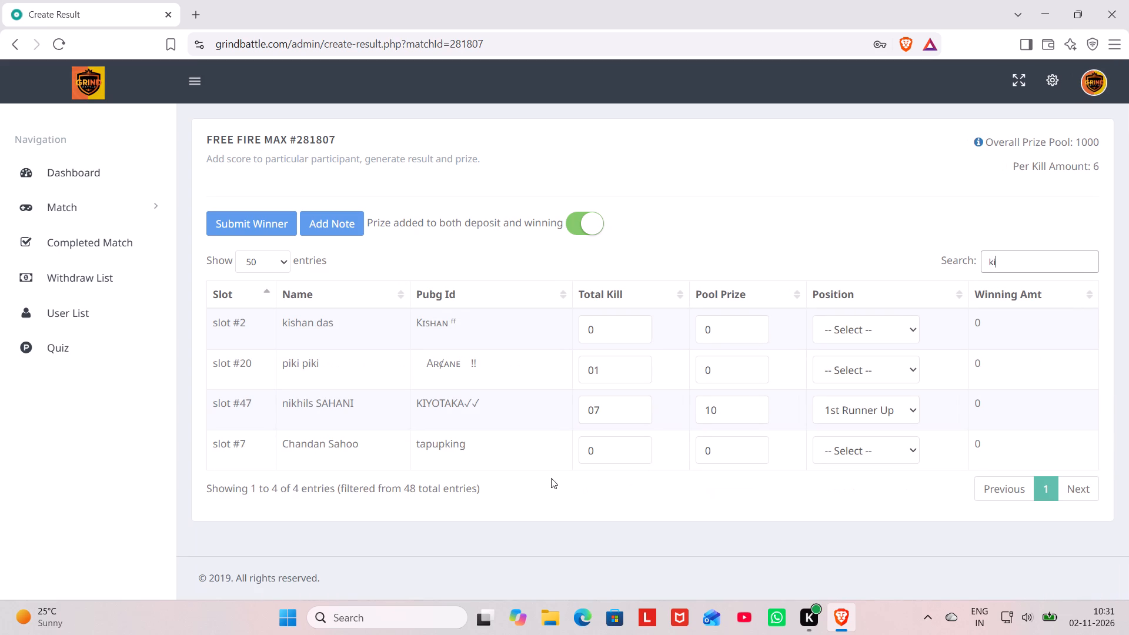
pyautogui.click(610, 335)
pyautogui.press('1')
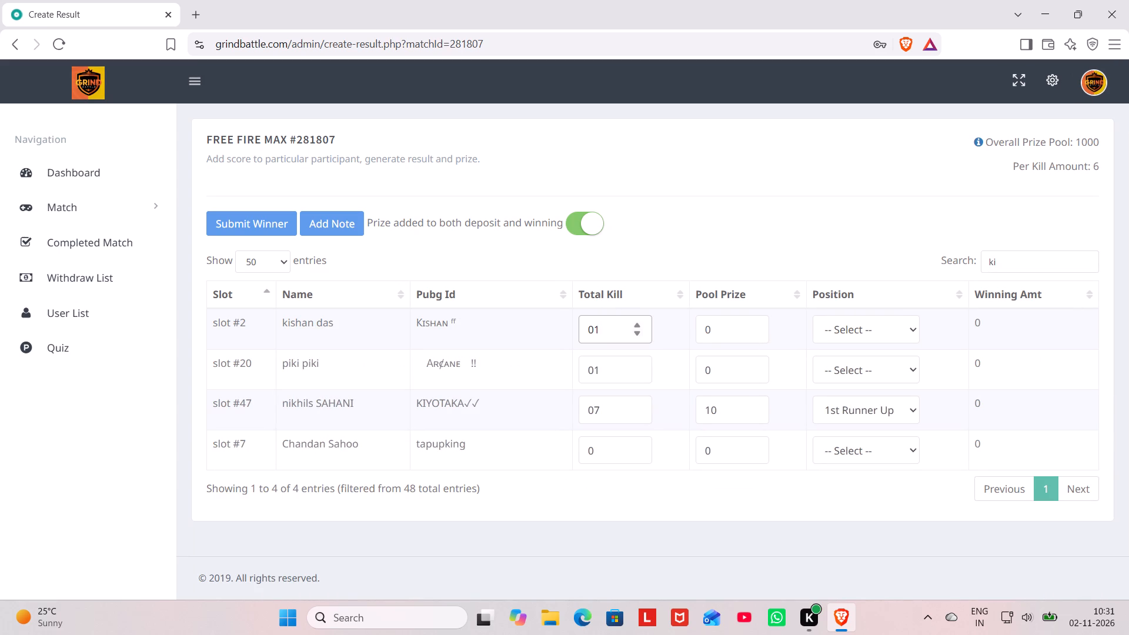
pyautogui.press('Tab')
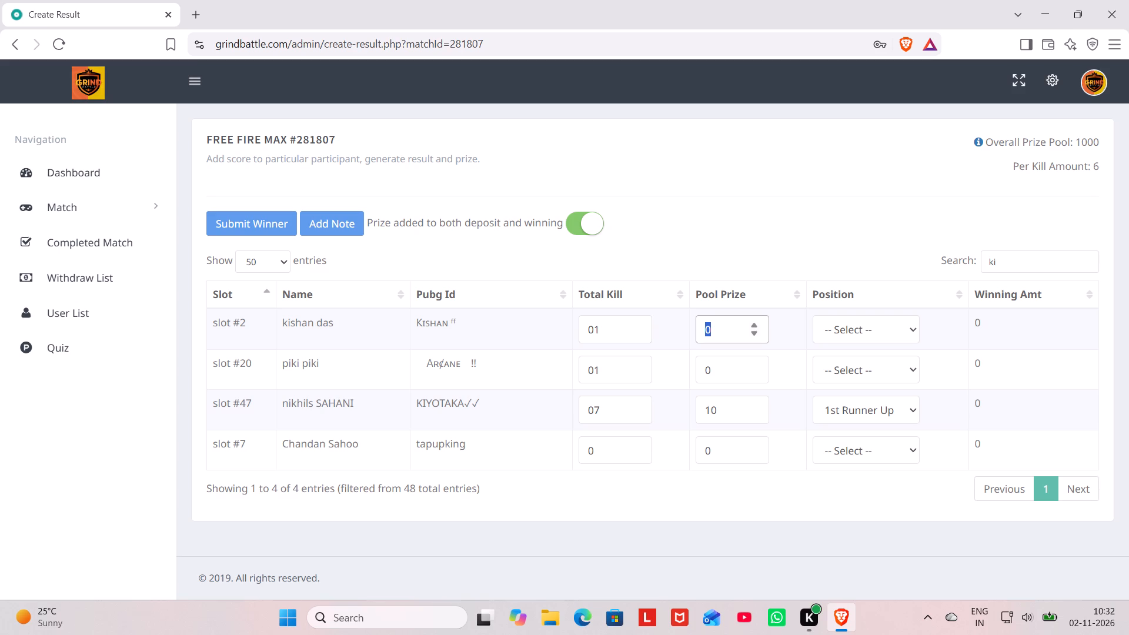
# Clear the search, find slot #21 (tanishk) in the full participant list and enter 2 total kills for it.
pyautogui.click(1051, 260)
pyautogui.press('BackSpace')
pyautogui.press('BackSpace')
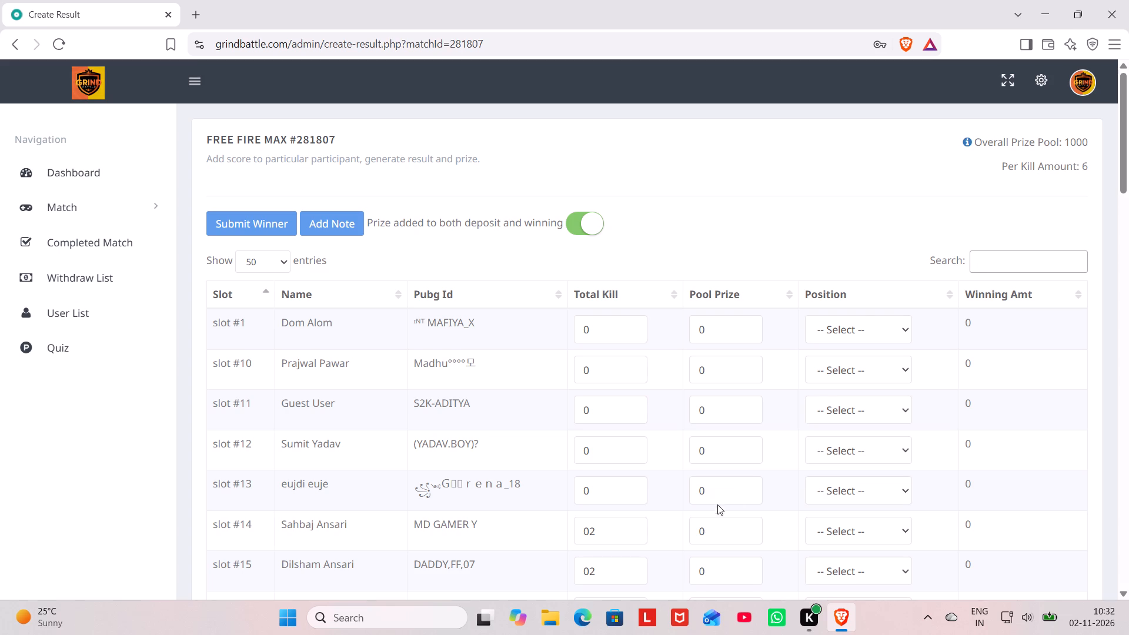
pyautogui.click(864, 410)
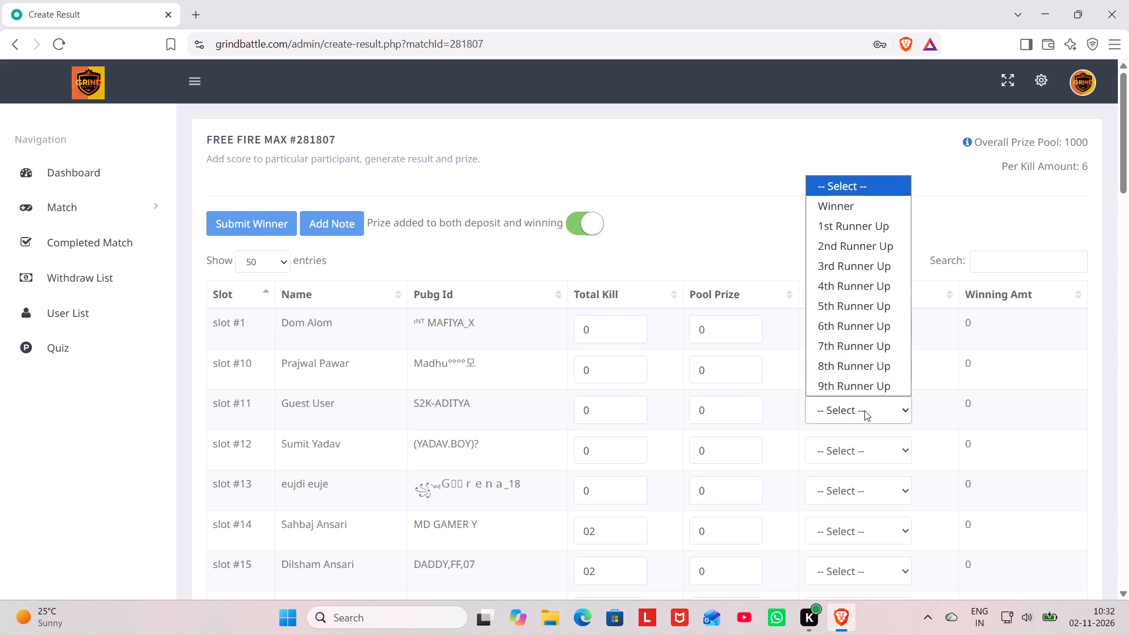
pyautogui.click(732, 177)
pyautogui.scroll(-1, 717, 209)
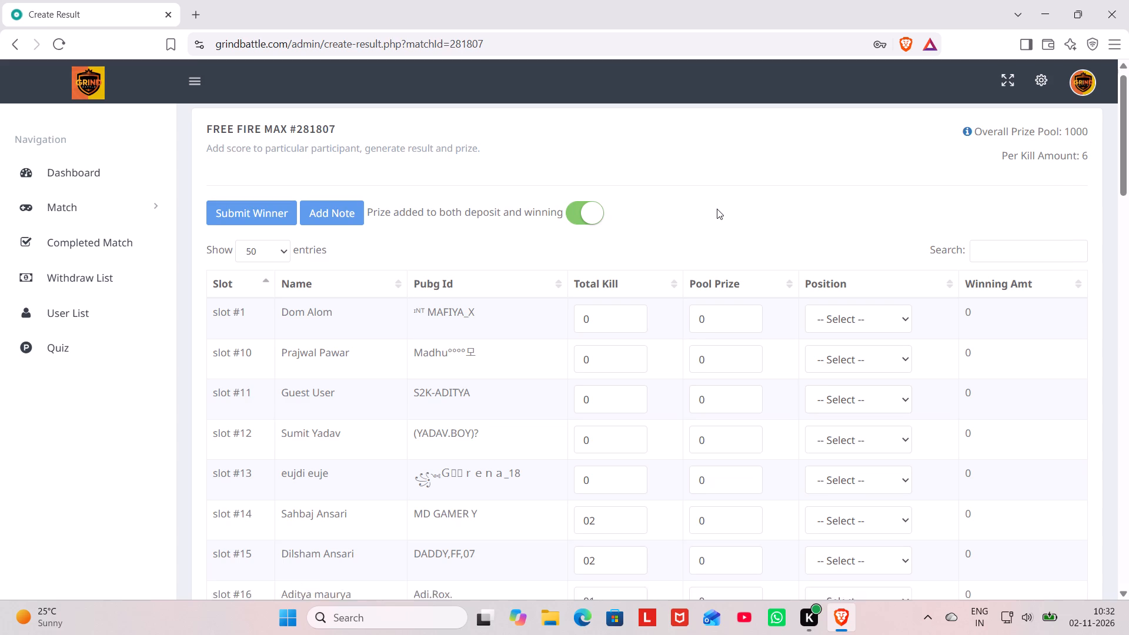
pyautogui.scroll(-2, 717, 209)
pyautogui.scroll(-2, 575, 480)
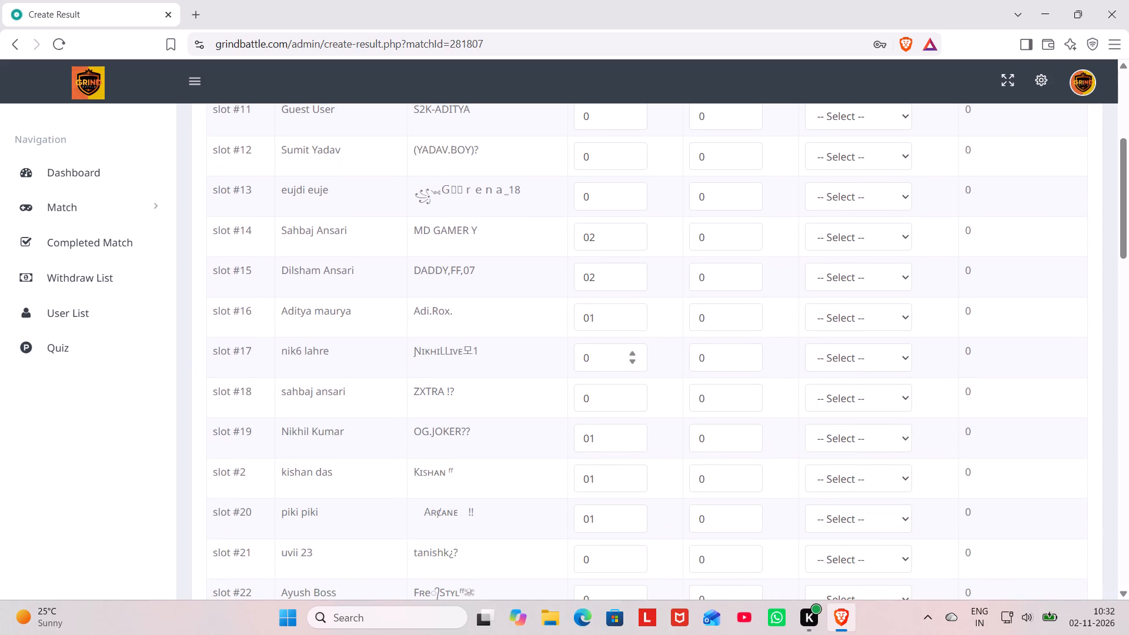
pyautogui.click(594, 557)
pyautogui.press('2')
pyautogui.press('Tab')
# Search the participants for "sar" and clear the search again.
pyautogui.scroll(3, 600, 555)
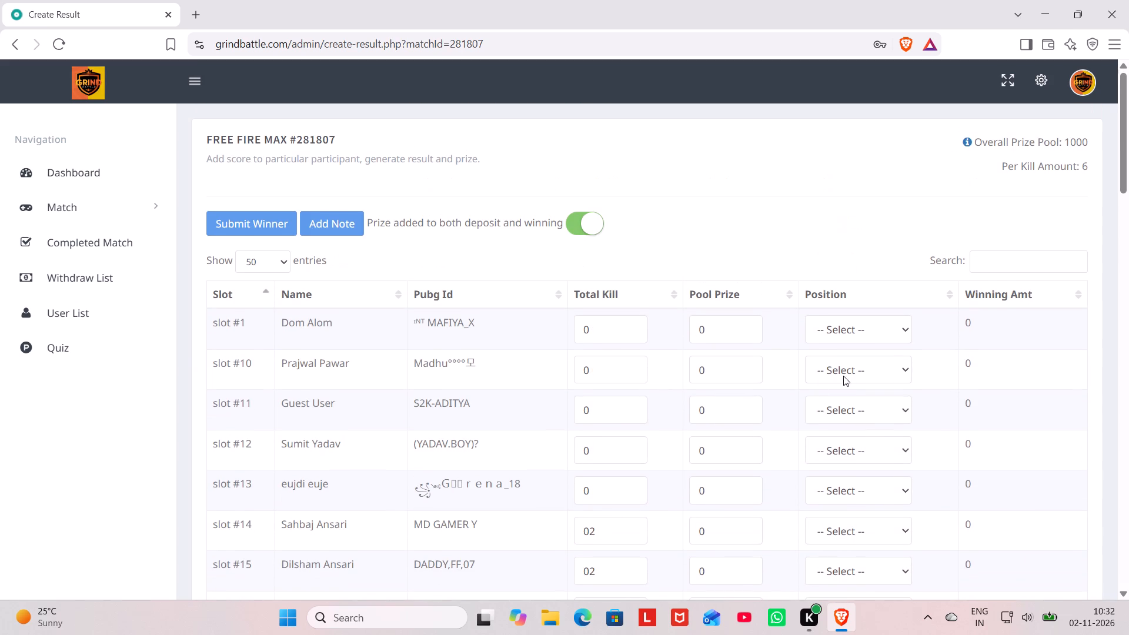
pyautogui.click(1003, 265)
pyautogui.write('sar')
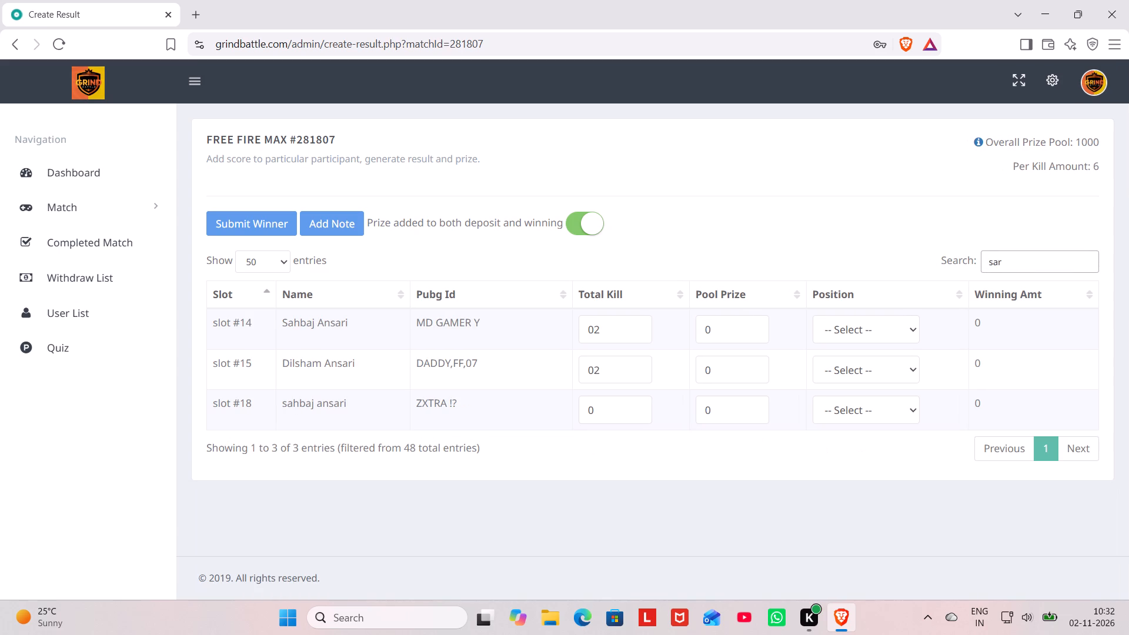
pyautogui.press('BackSpace')
pyautogui.press('BackSpace')
pyautogui.press('BackSpace')
pyautogui.press('BackSpace')
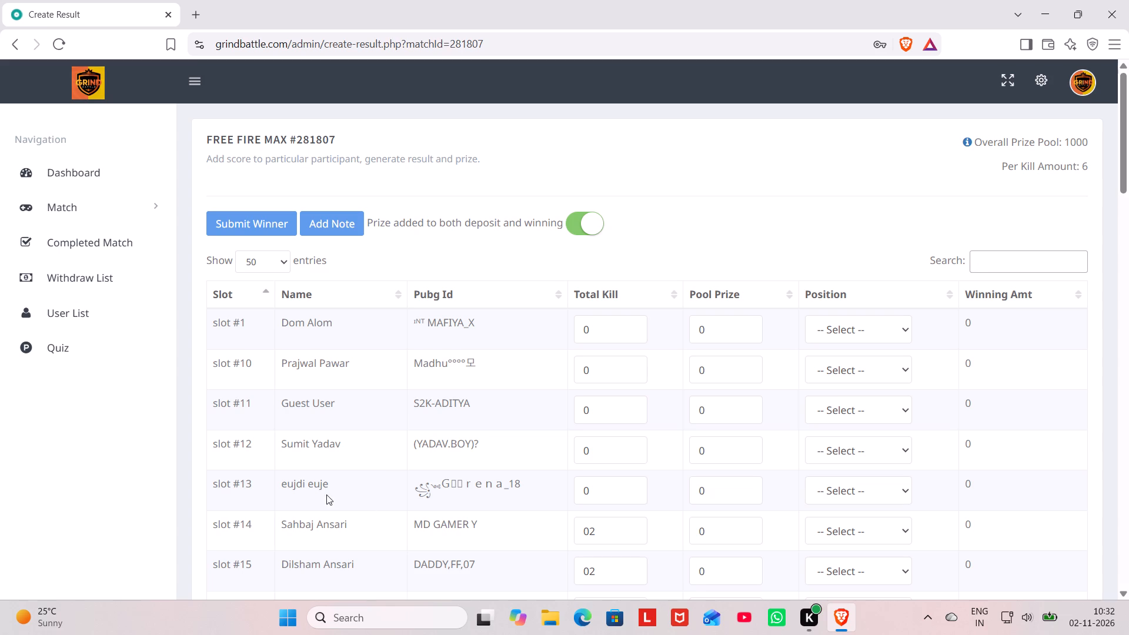
pyautogui.scroll(-2, 432, 447)
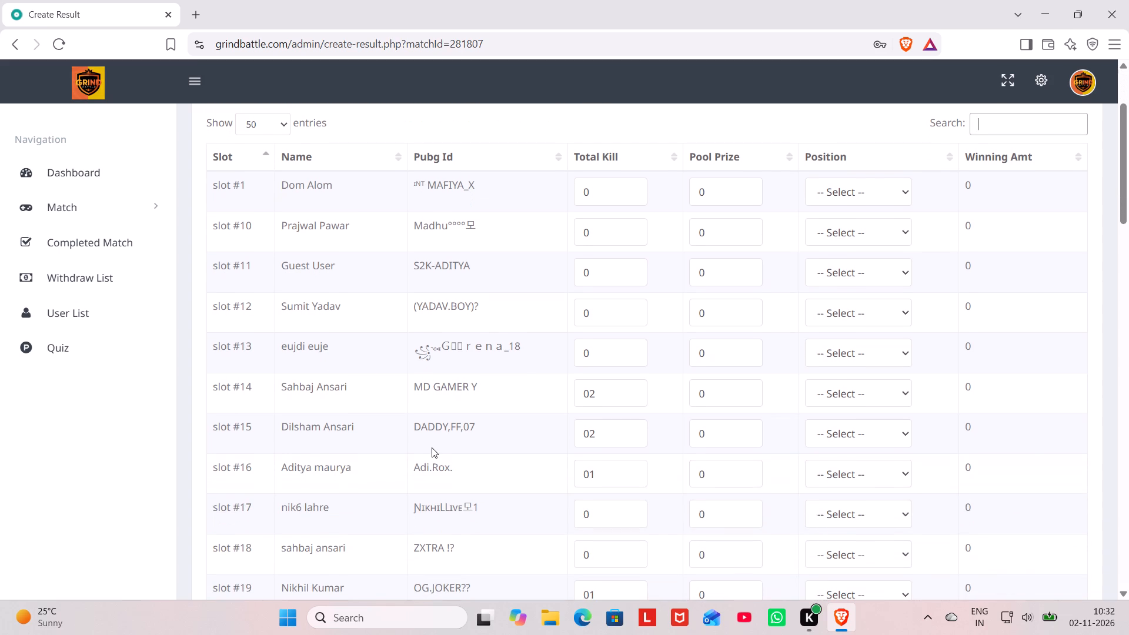
pyautogui.scroll(-5, 432, 447)
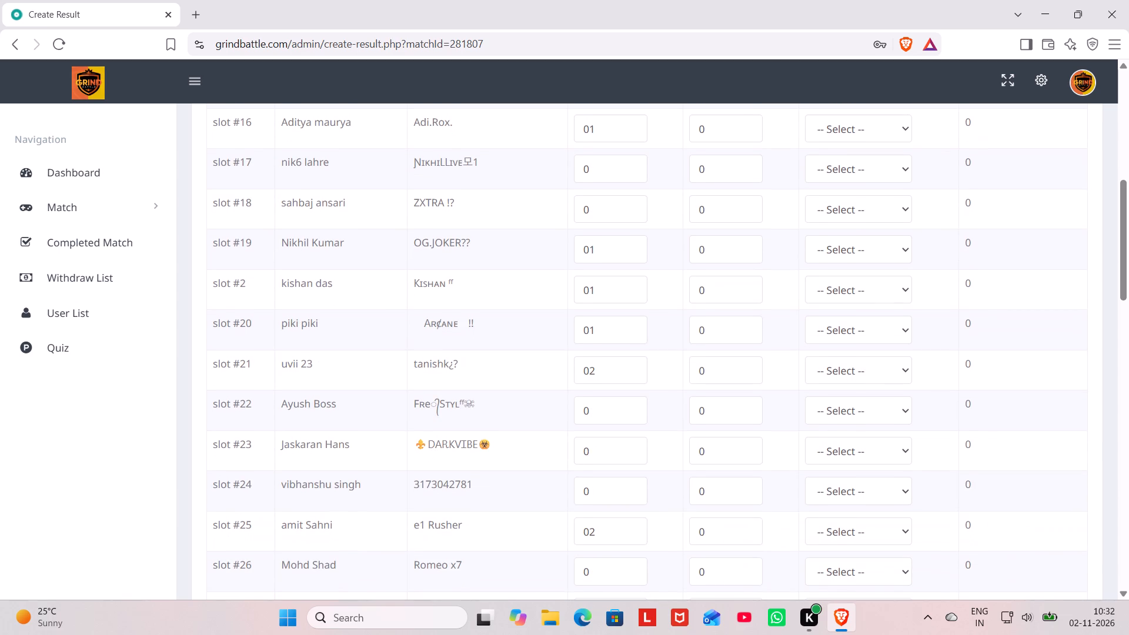
pyautogui.scroll(-3, 432, 447)
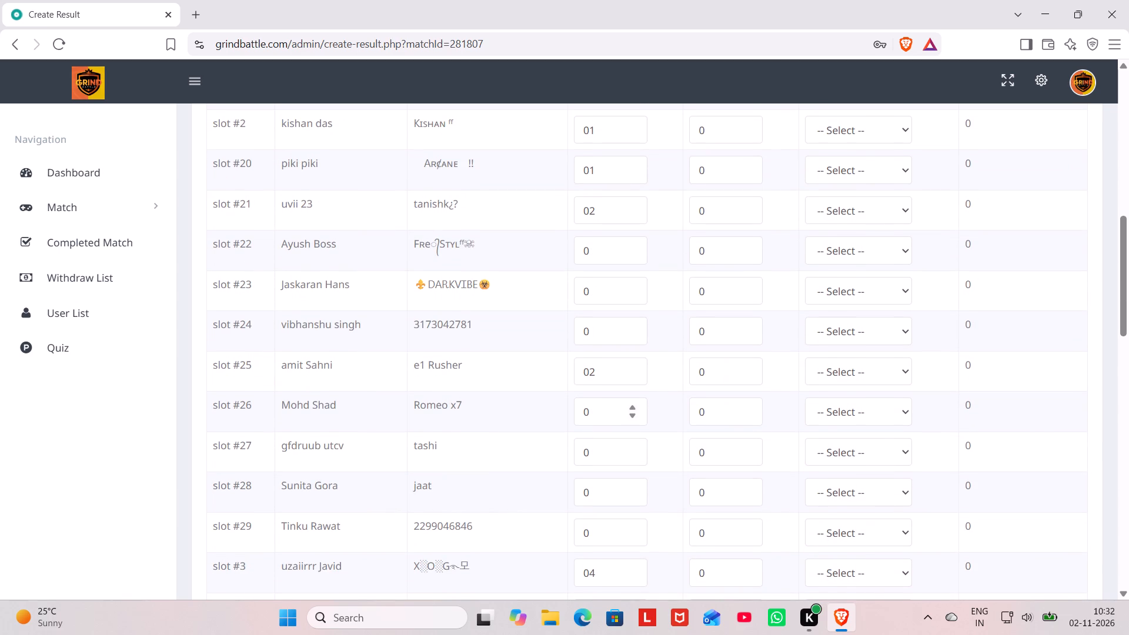
pyautogui.click(604, 412)
pyautogui.press('1')
pyautogui.press('Tab')
pyautogui.scroll(-4, 548, 447)
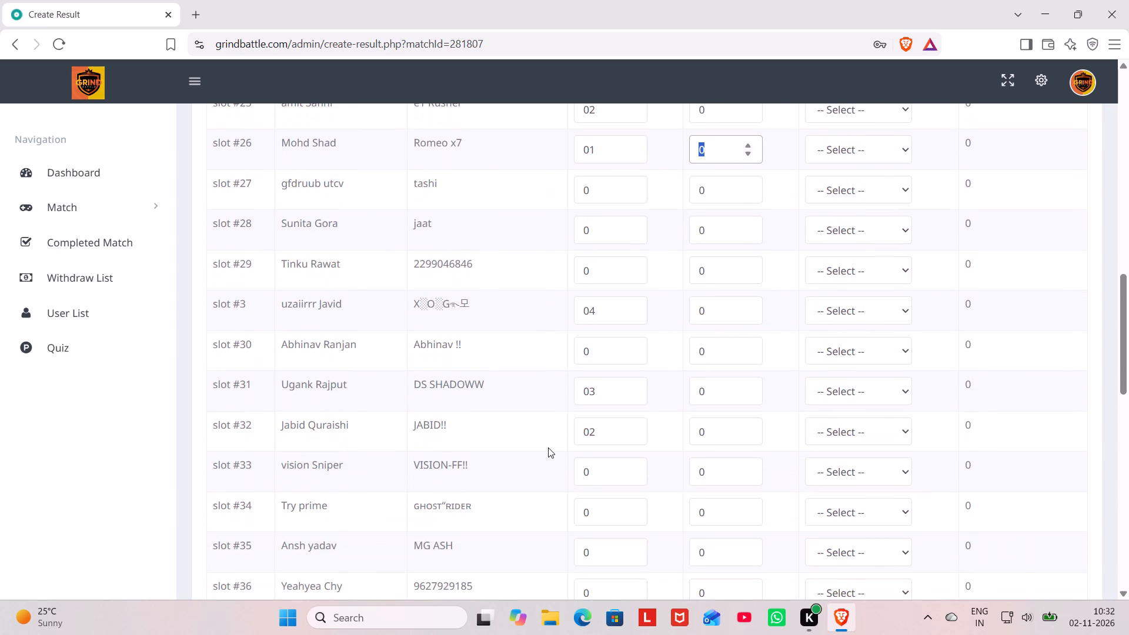
pyautogui.scroll(-4, 548, 447)
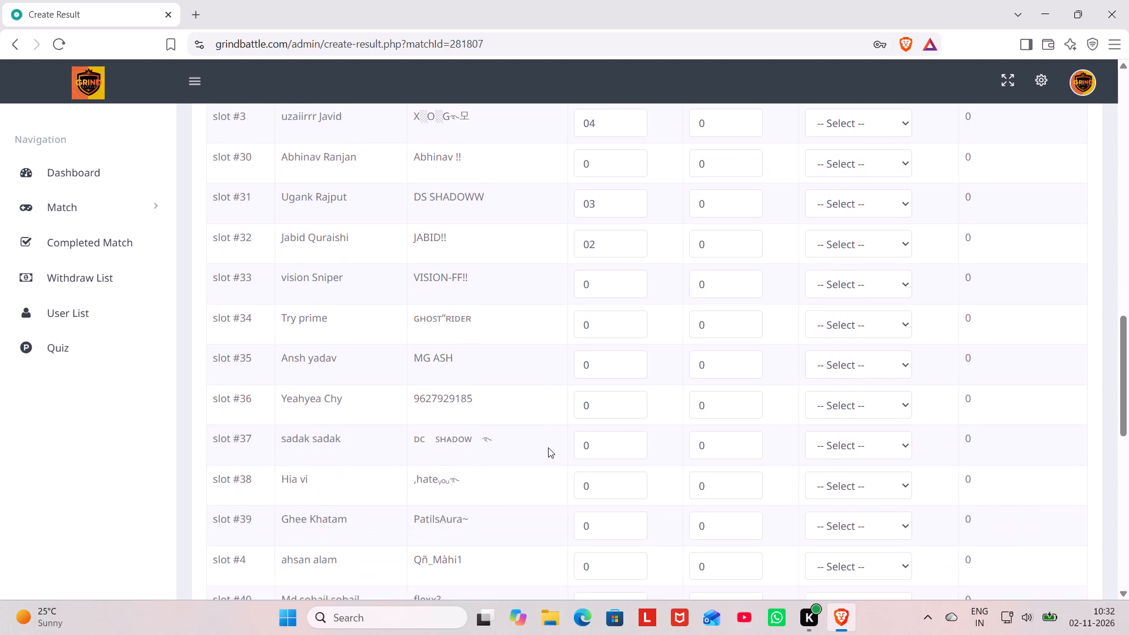
pyautogui.scroll(-3, 548, 447)
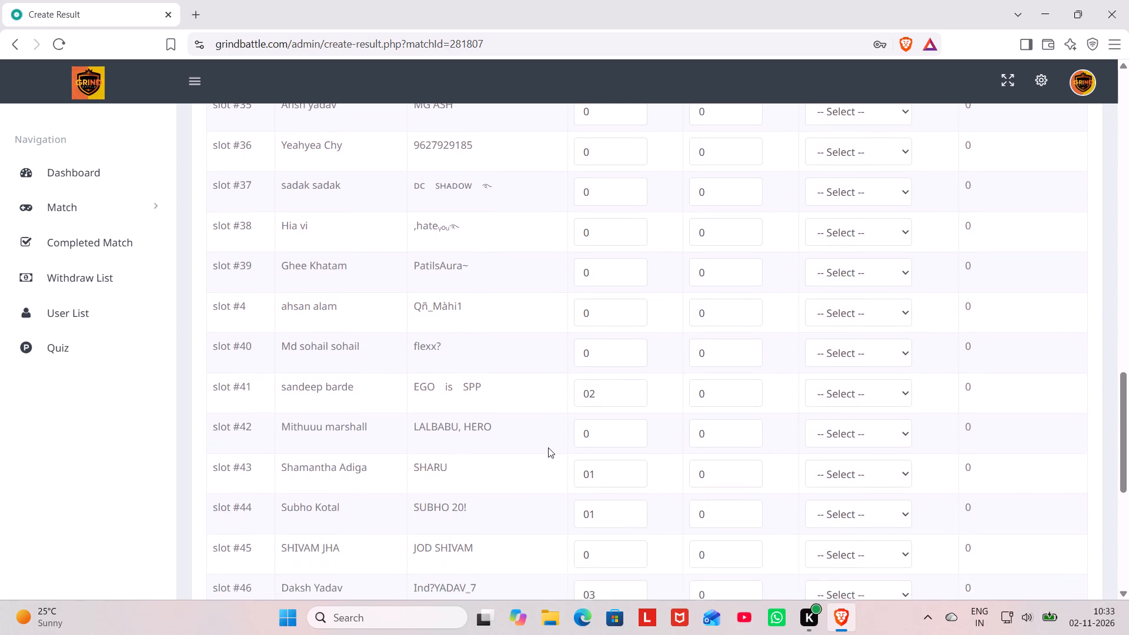
pyautogui.scroll(-3, 548, 447)
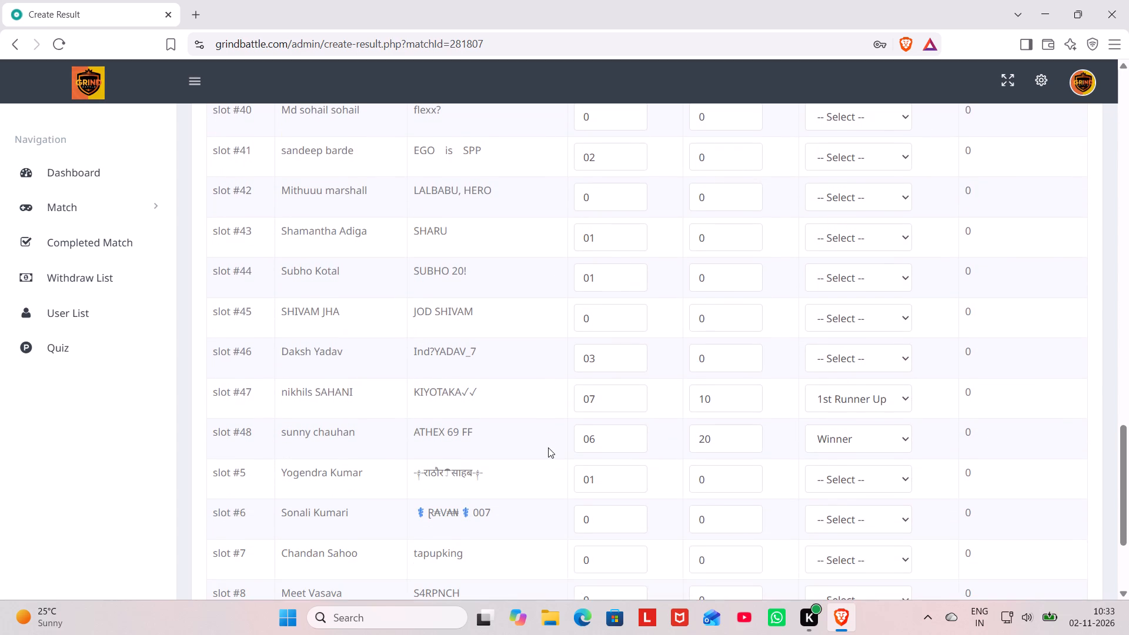
pyautogui.scroll(-2, 548, 447)
pyautogui.click(614, 484)
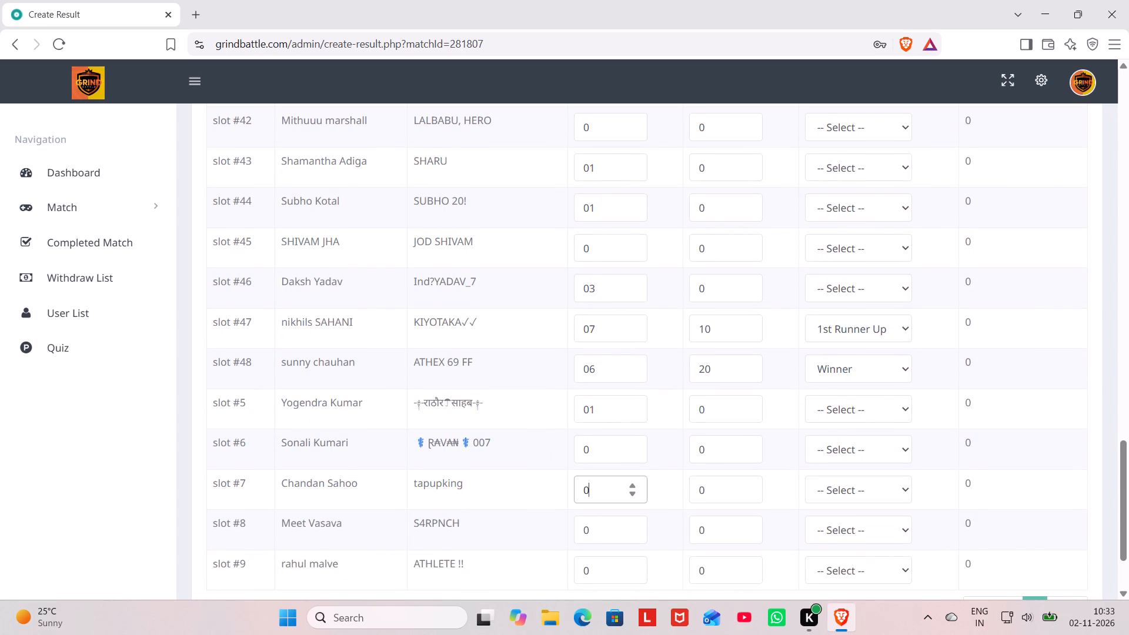
pyautogui.press('1')
pyautogui.press('Tab')
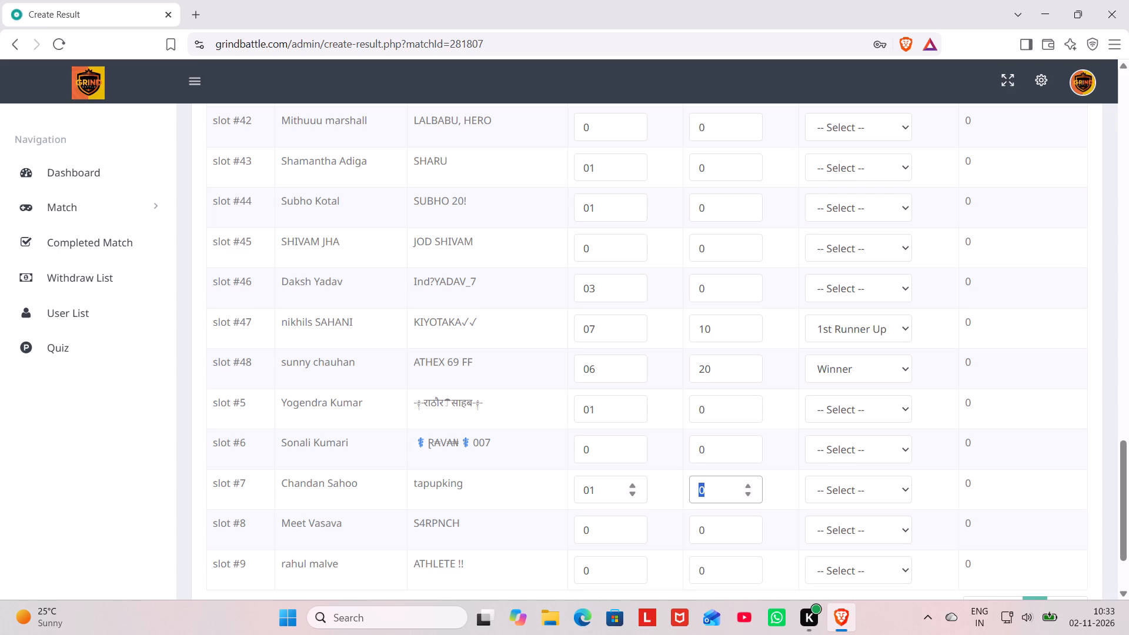
pyautogui.press('Tab')
pyautogui.press('Tab')
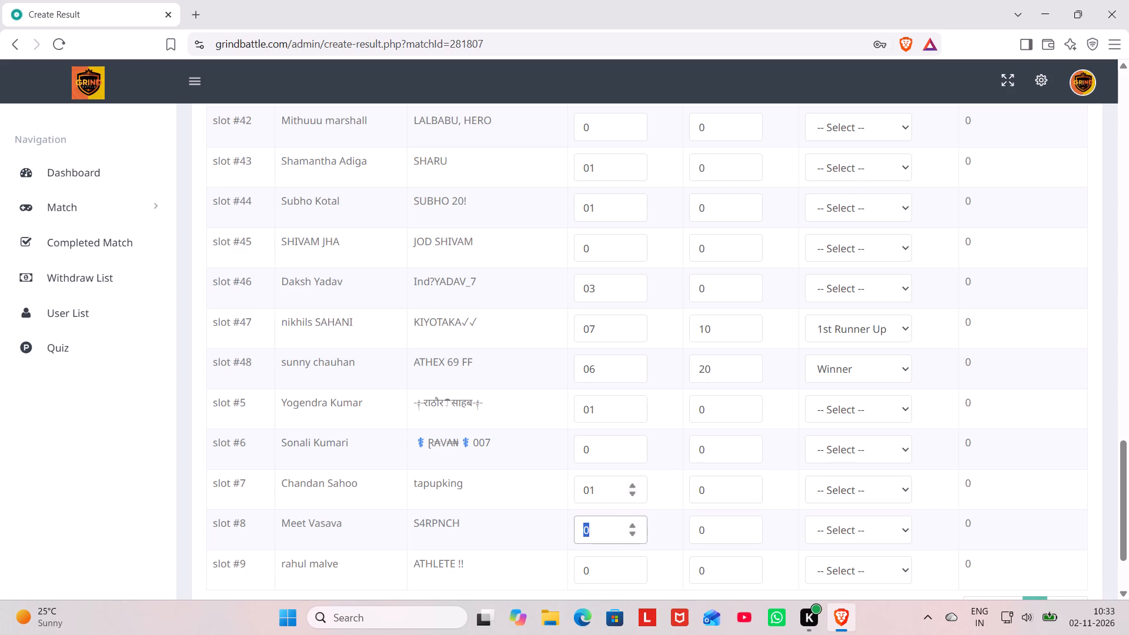
pyautogui.write('01')
pyautogui.press('Tab')
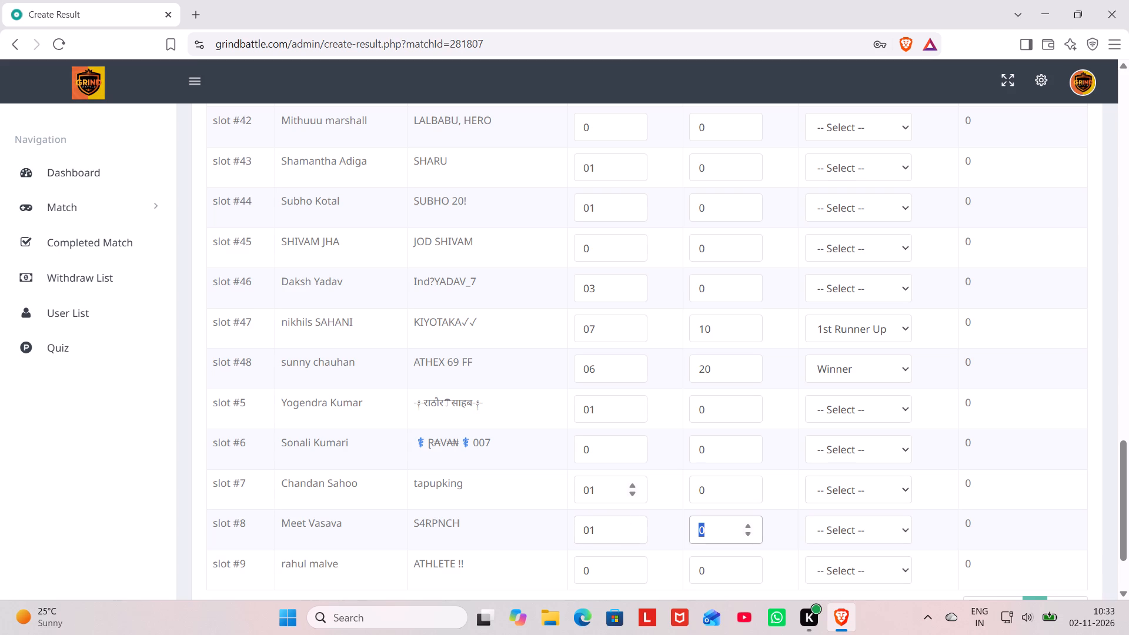
# Review the kills, pool prizes and positions entered across the whole participant list.
pyautogui.scroll(6, 648, 394)
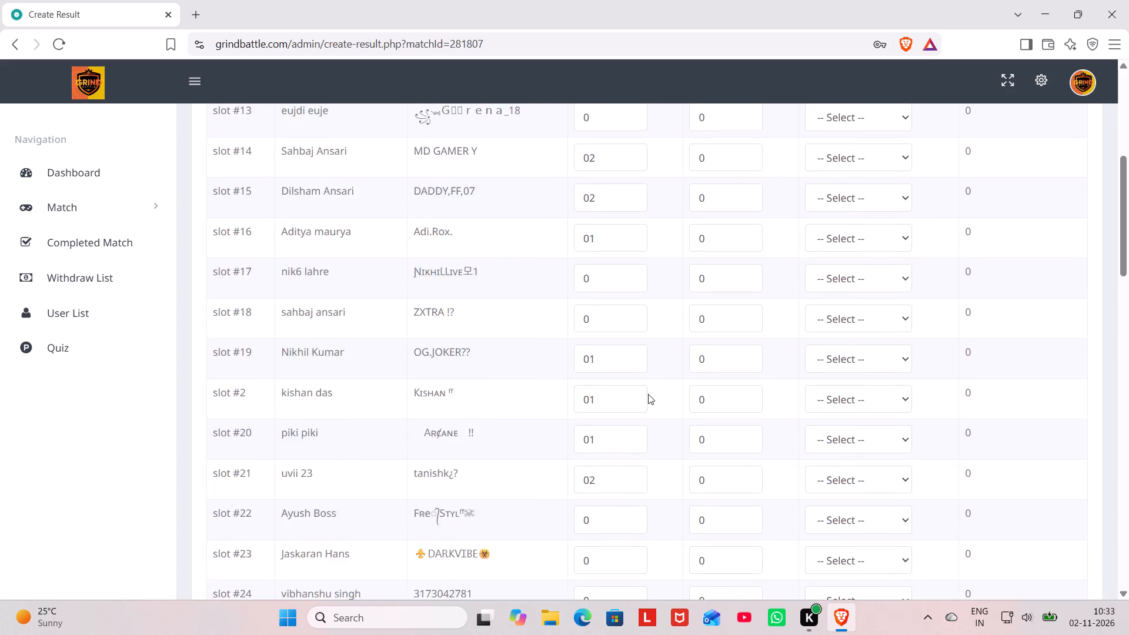
pyautogui.scroll(2, 648, 394)
pyautogui.click(674, 219)
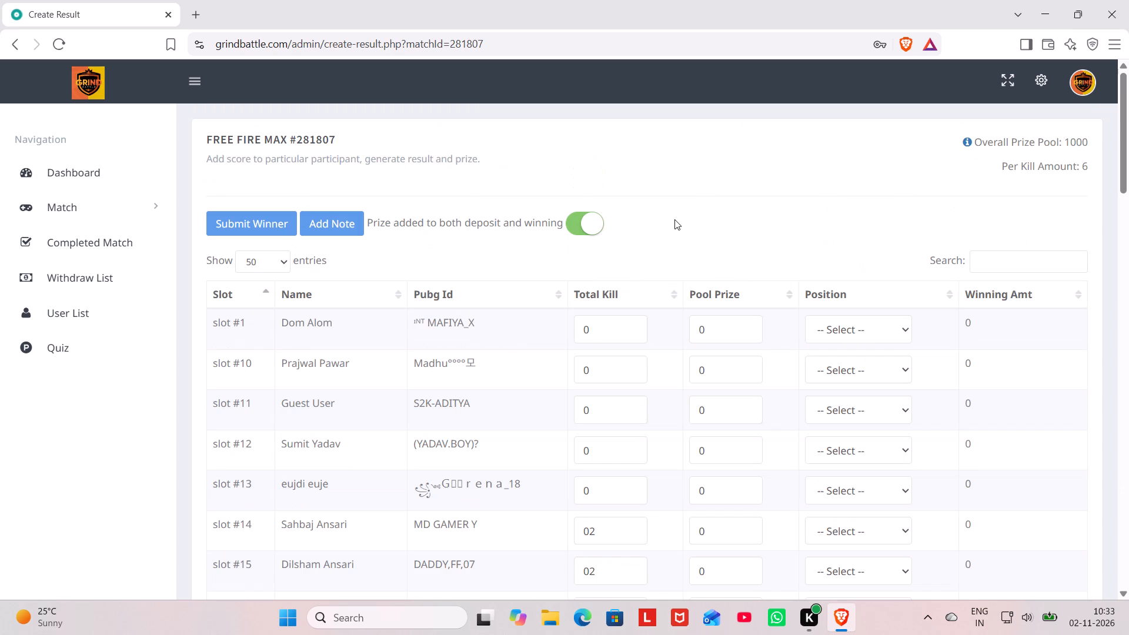
pyautogui.scroll(-8, 784, 356)
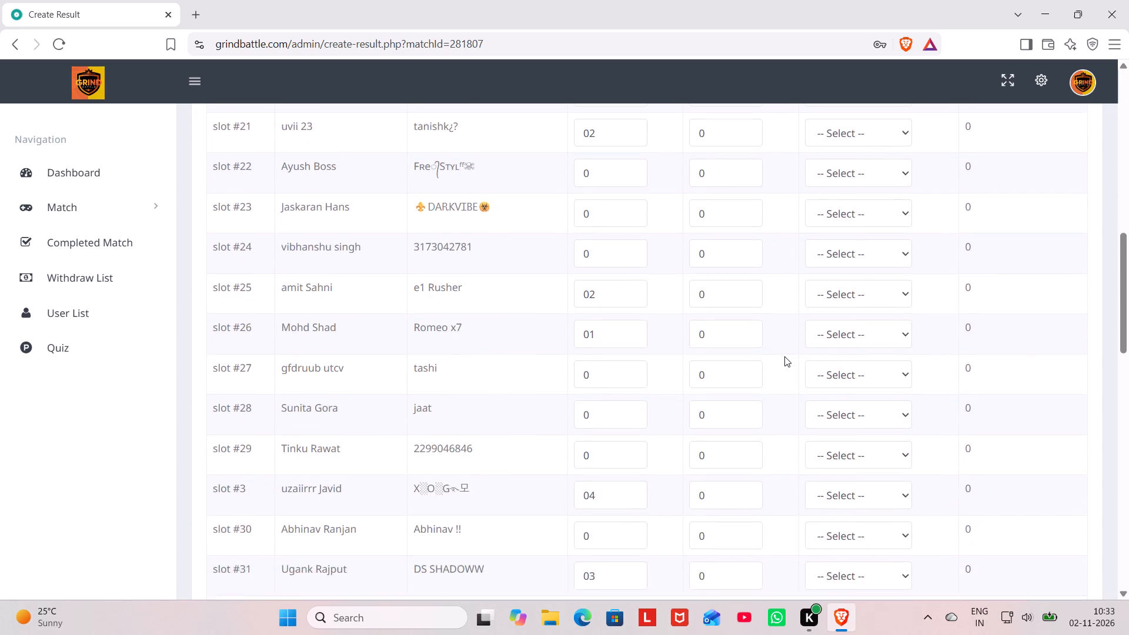
pyautogui.scroll(-3, 784, 356)
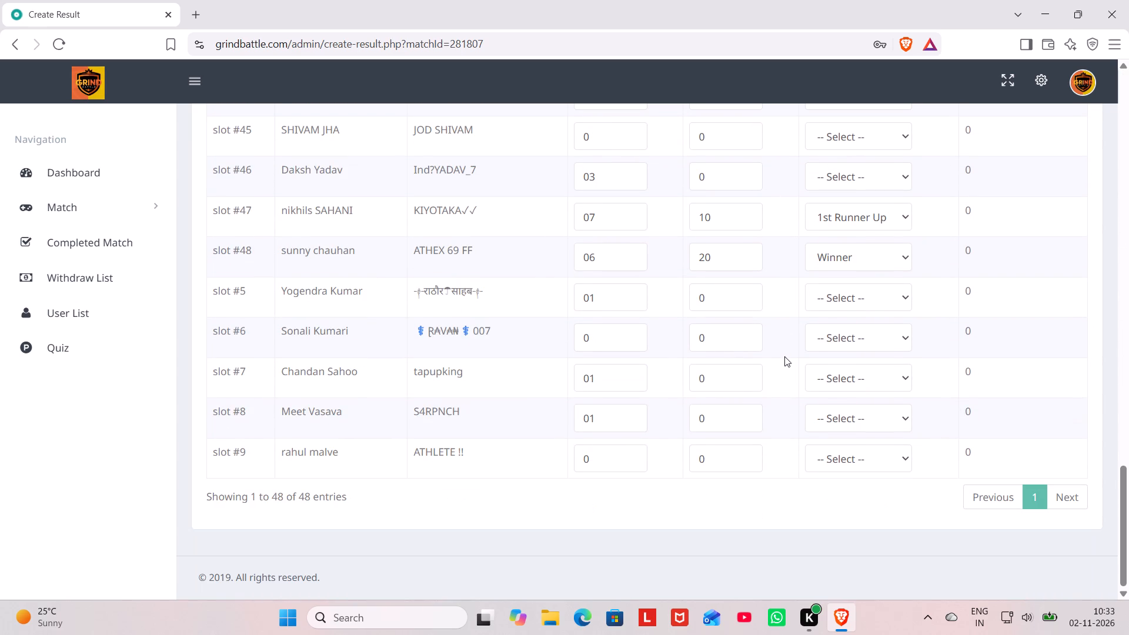
# Submit the winner results for match FREE FIRE MAX #281807.
pyautogui.scroll(8, 566, 443)
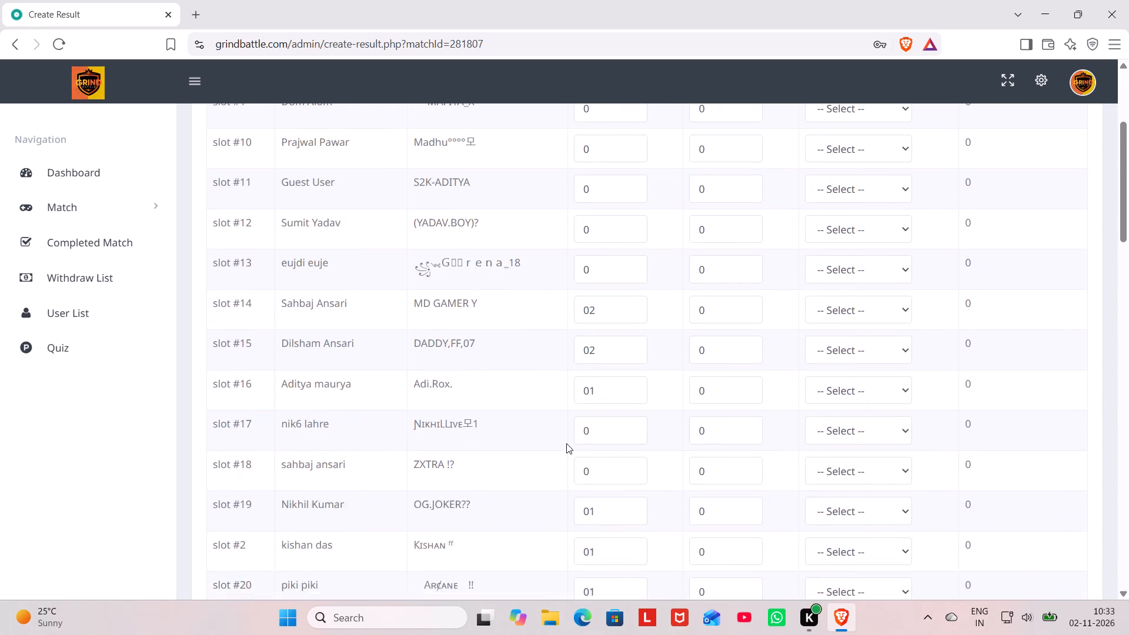
pyautogui.scroll(2, 566, 443)
pyautogui.click(233, 217)
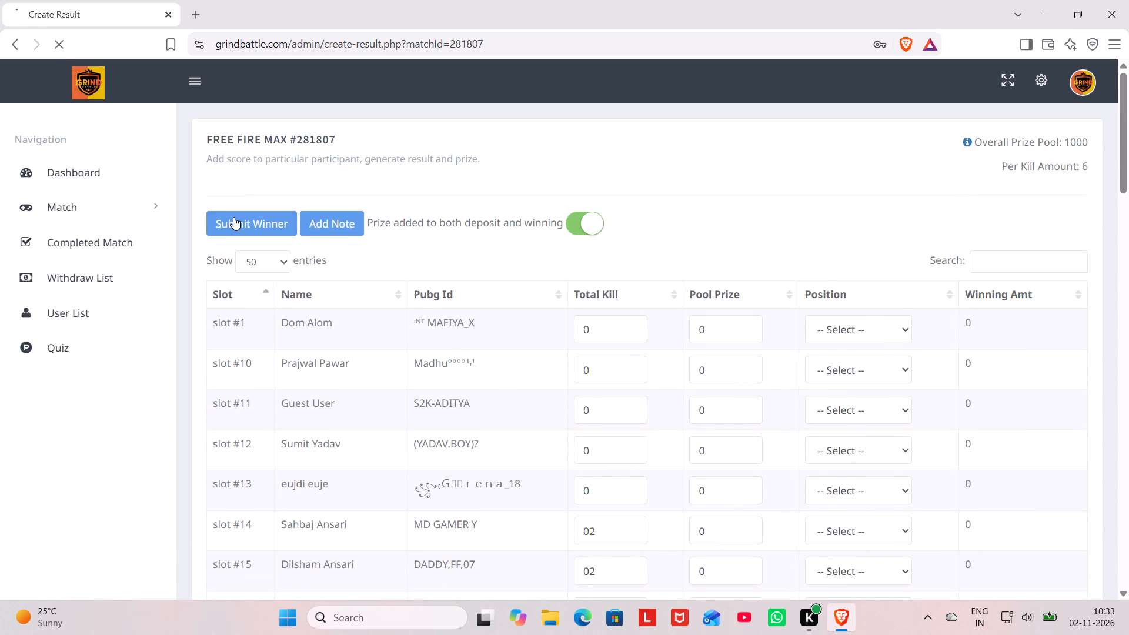
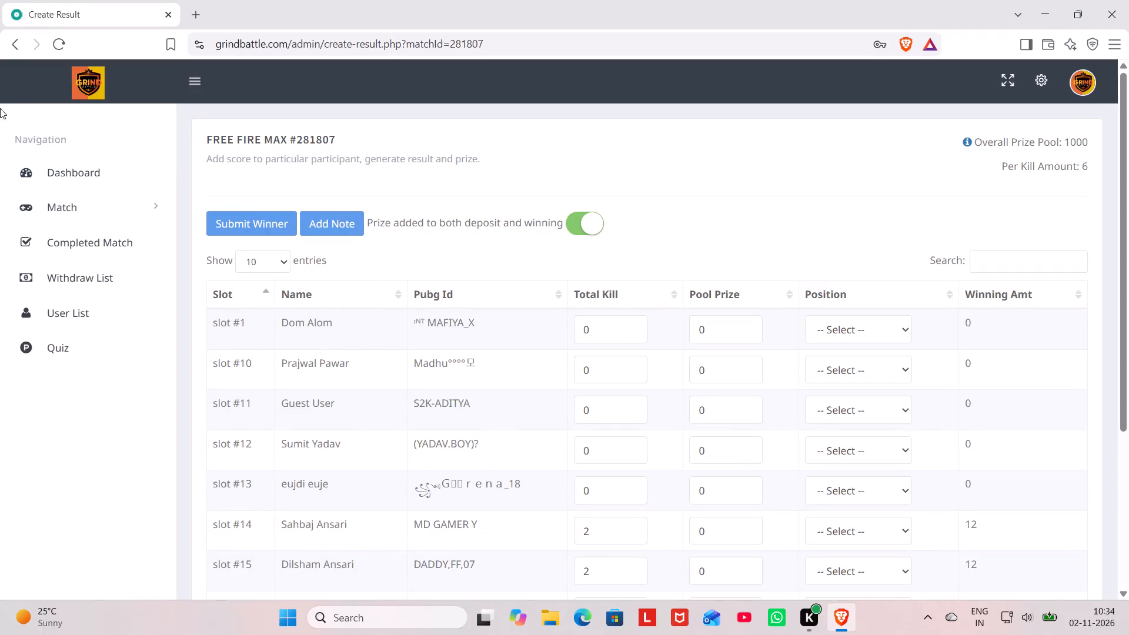
# Find match 281808 in the completed match list and open its result entry page.
pyautogui.click(69, 247)
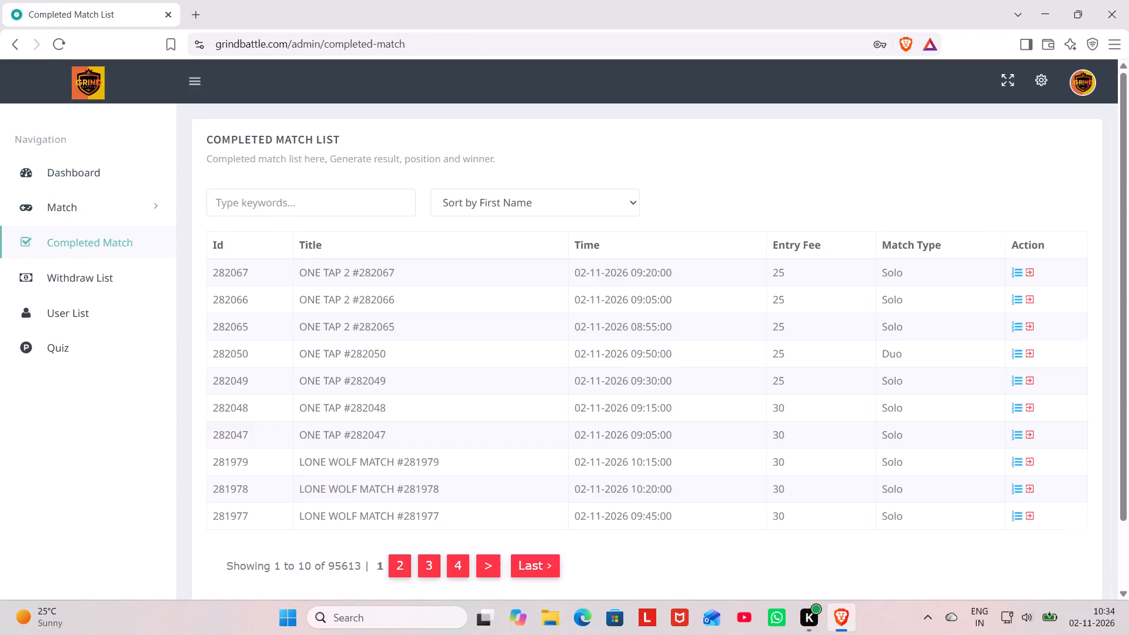
pyautogui.click(259, 209)
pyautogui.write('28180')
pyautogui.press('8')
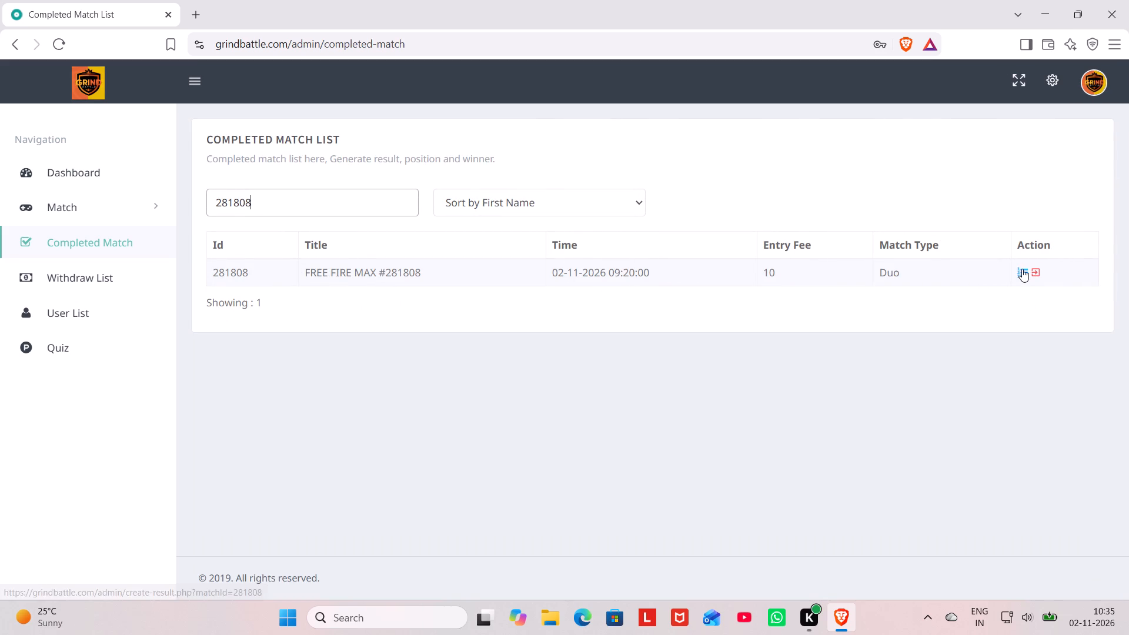
pyautogui.click(1022, 269)
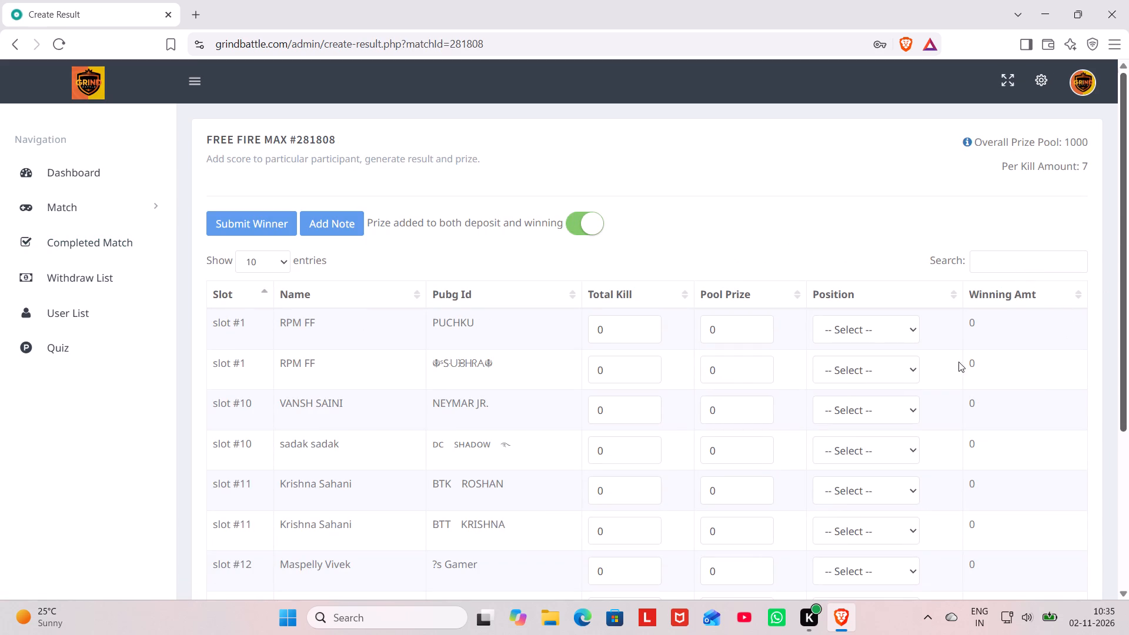
pyautogui.click(1016, 259)
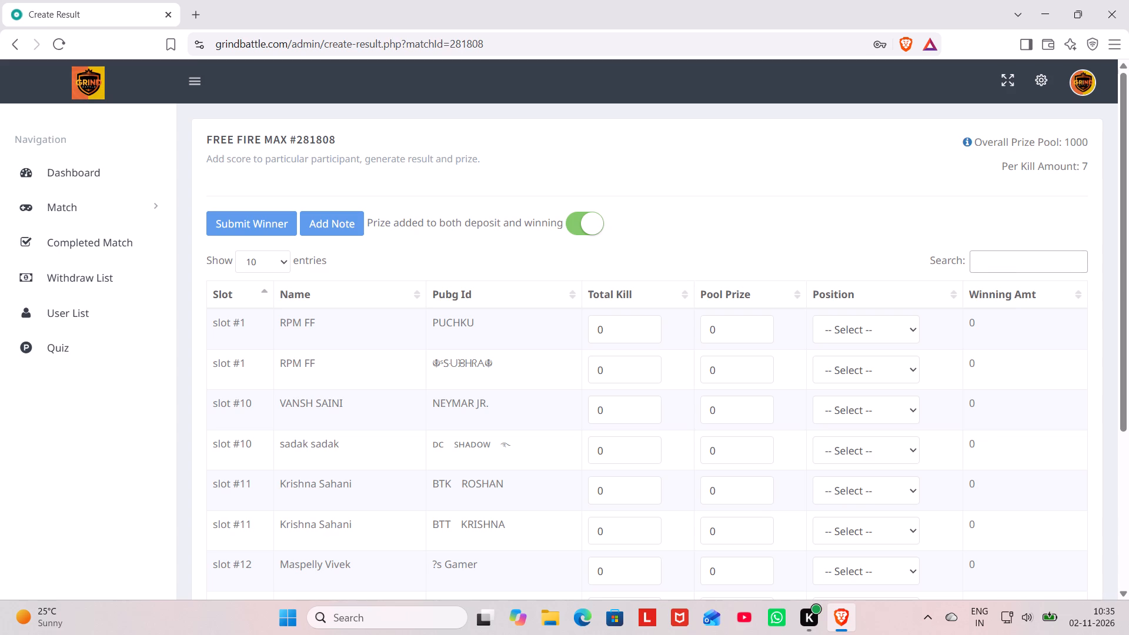
pyautogui.write('sub')
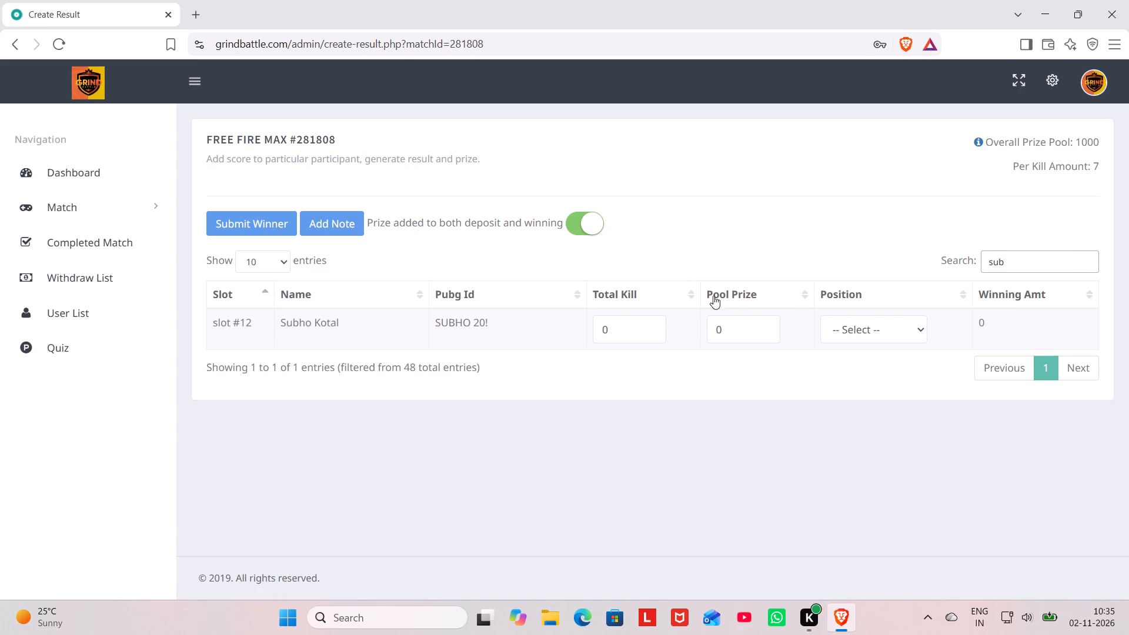
pyautogui.click(641, 322)
pyautogui.press('3')
pyautogui.press('Tab')
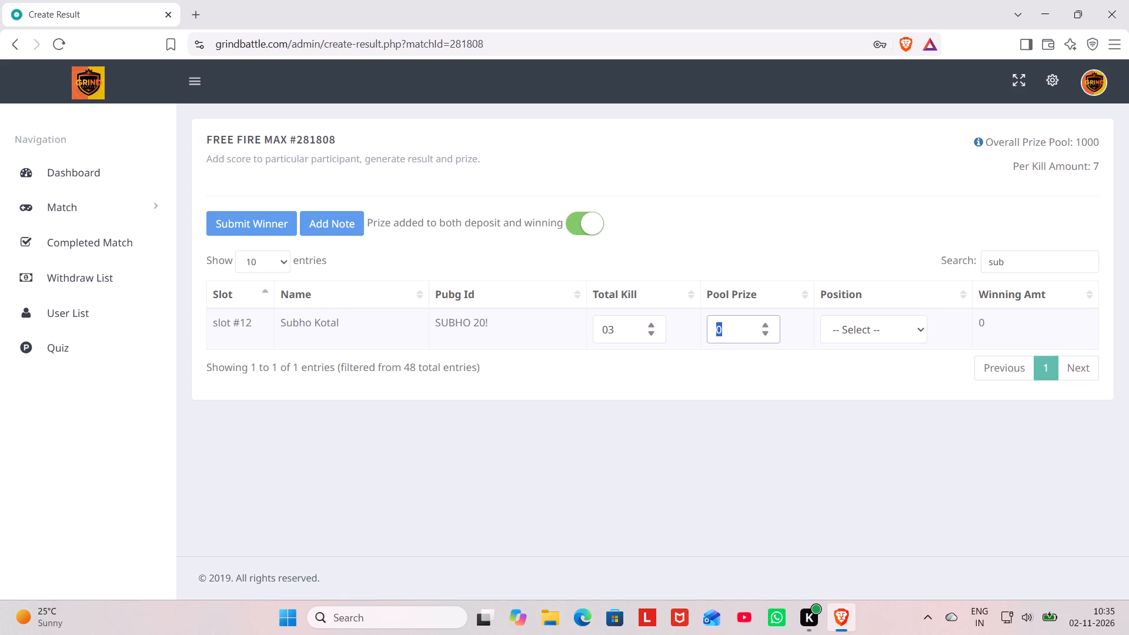
pyautogui.press('2')
pyautogui.press('0')
pyautogui.press('Tab')
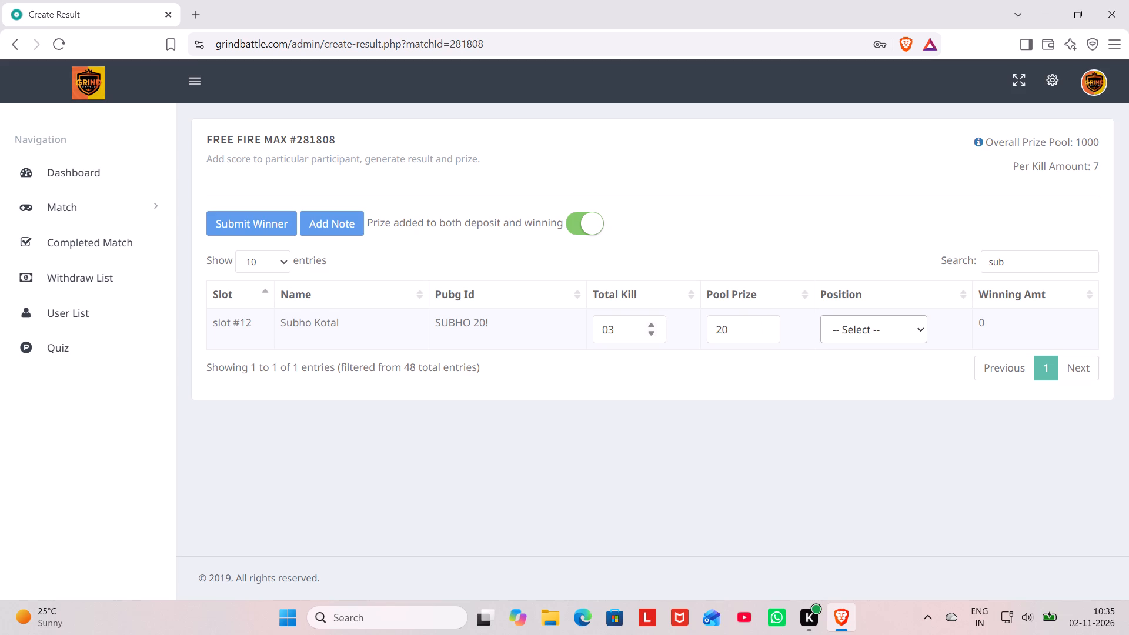
pyautogui.press('Down')
pyautogui.press('Tab')
pyautogui.click(1012, 266)
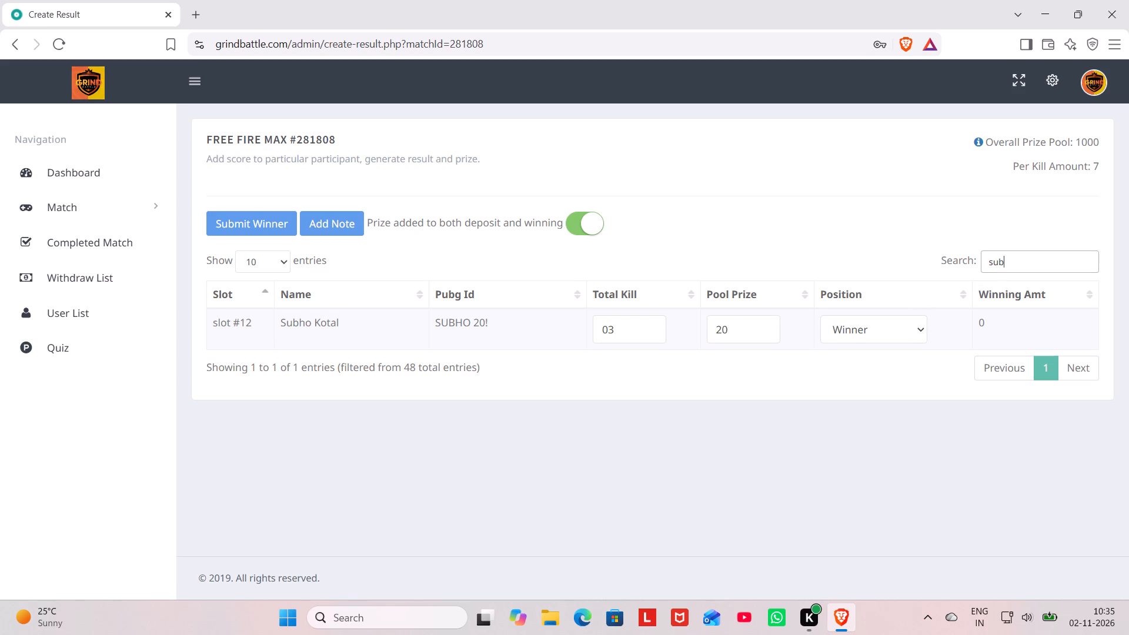
pyautogui.press('BackSpace')
pyautogui.press('BackSpace')
pyautogui.press('BackSpace')
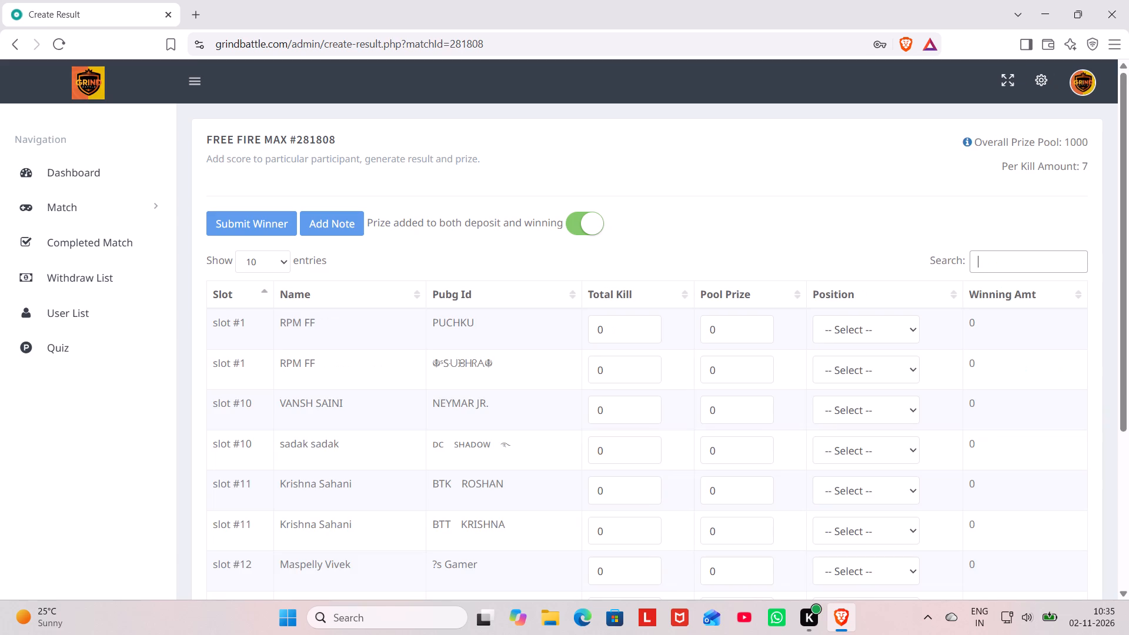
pyautogui.write('ll')
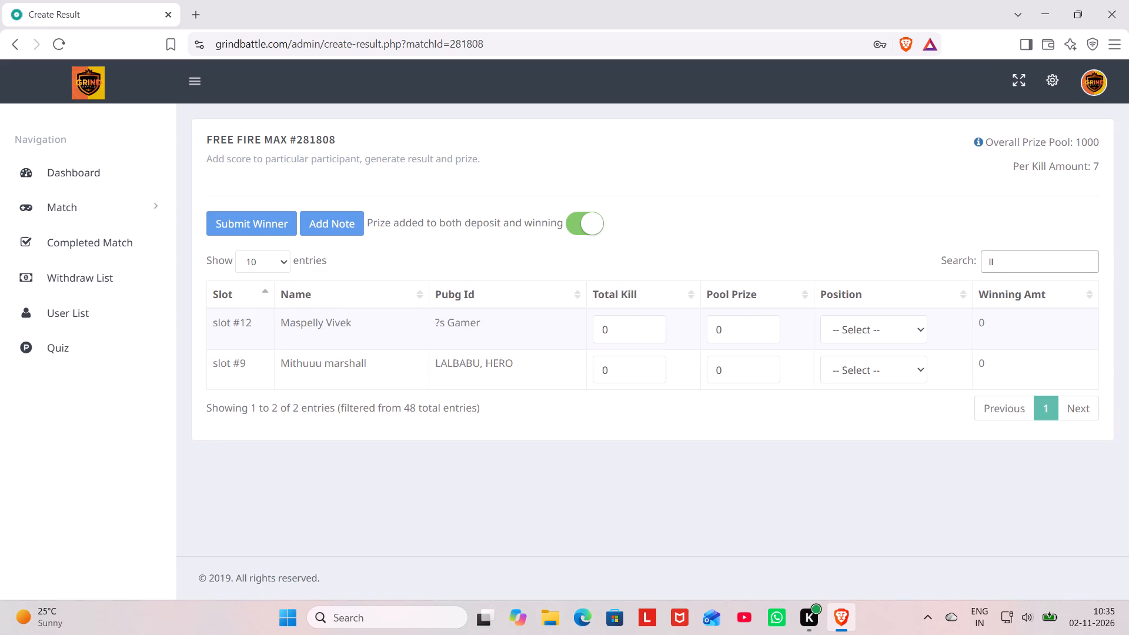
pyautogui.click(622, 375)
pyautogui.press('4')
pyautogui.press('Tab')
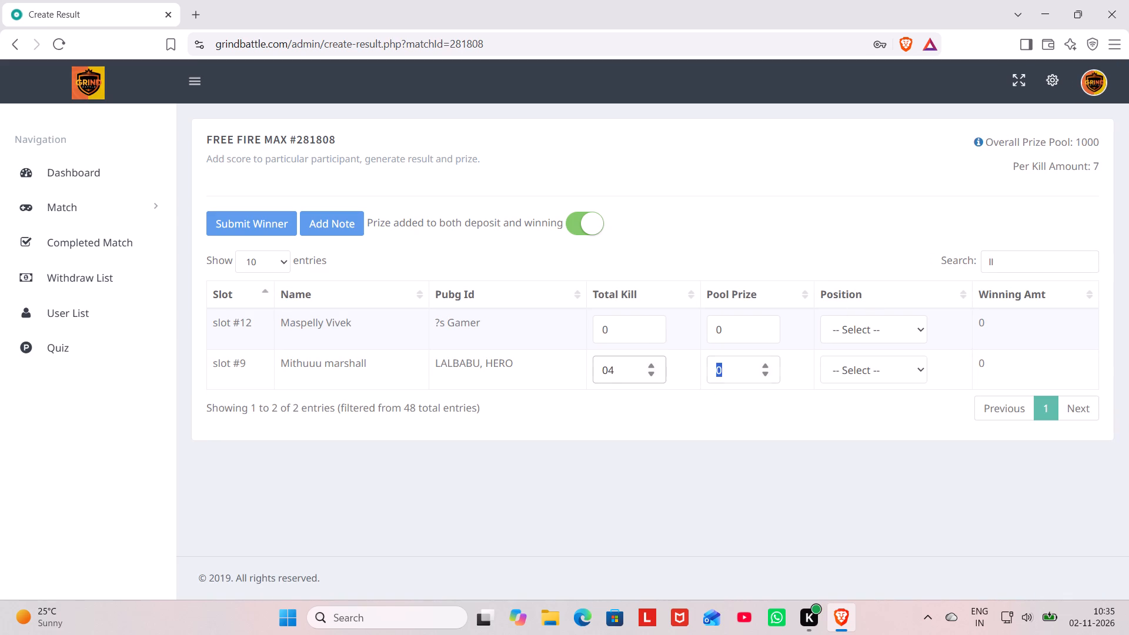
pyautogui.write('20')
pyautogui.press('Tab')
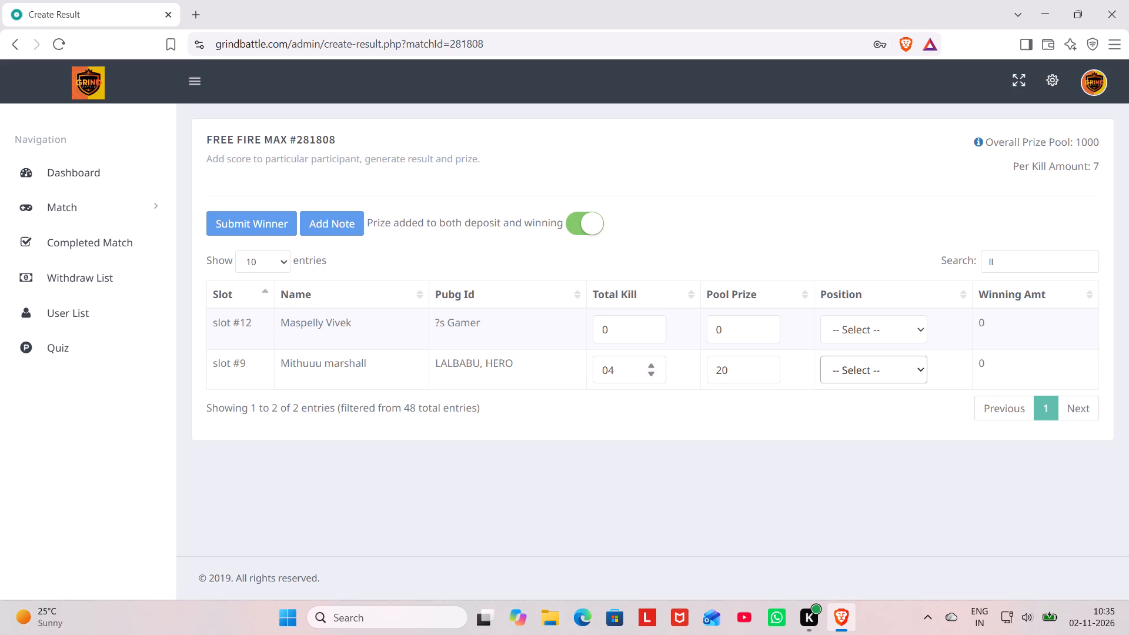
pyautogui.press('Down')
pyautogui.press('Tab')
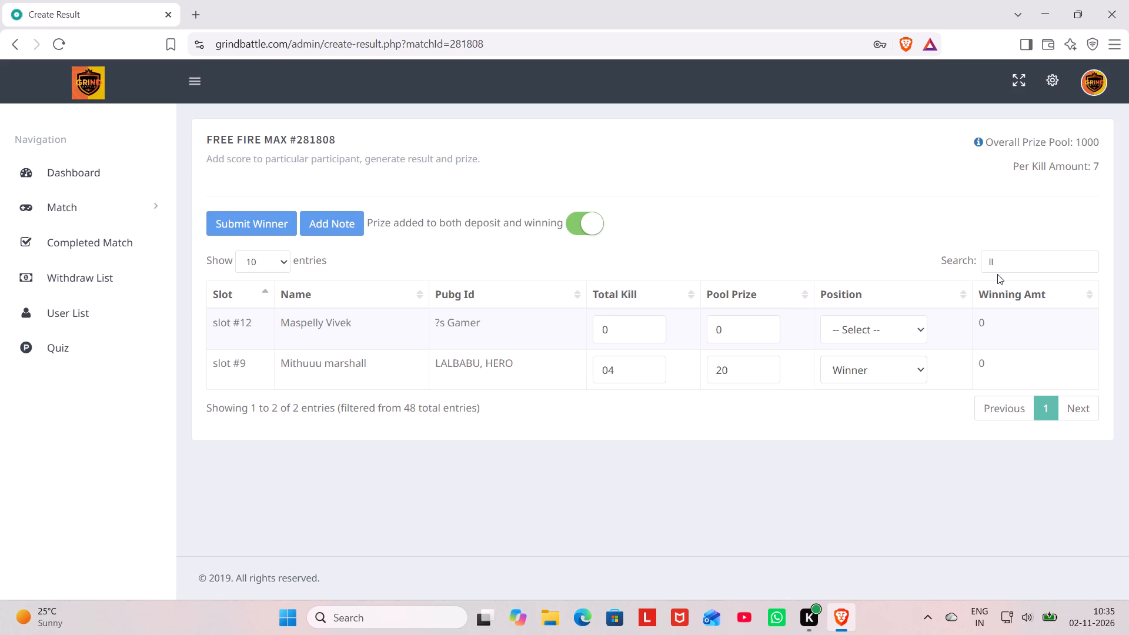
# Search the participants for "ag" in place of the previous search term, and clear the search.
pyautogui.click(1011, 267)
pyautogui.press('BackSpace')
pyautogui.press('BackSpace')
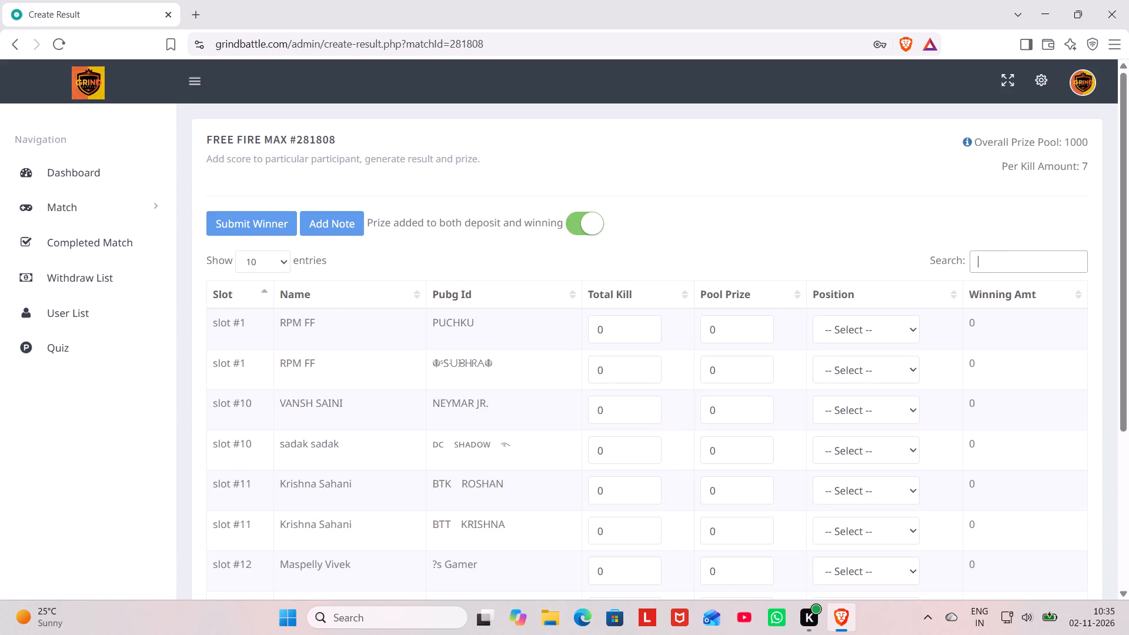
pyautogui.write('ag')
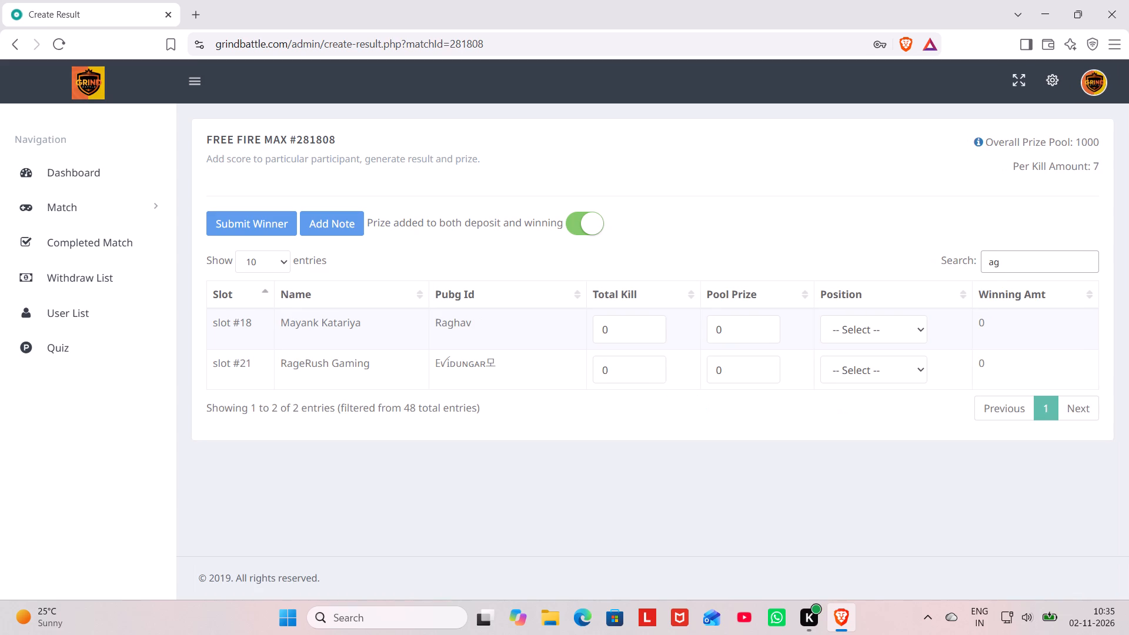
pyautogui.press('BackSpace')
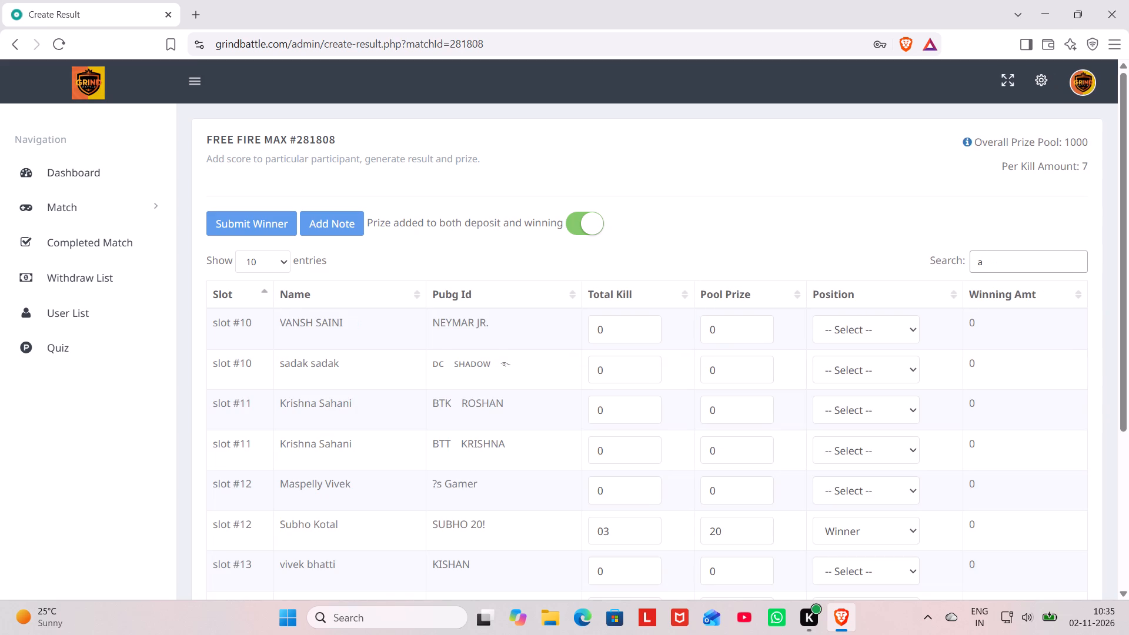
pyautogui.press('BackSpace')
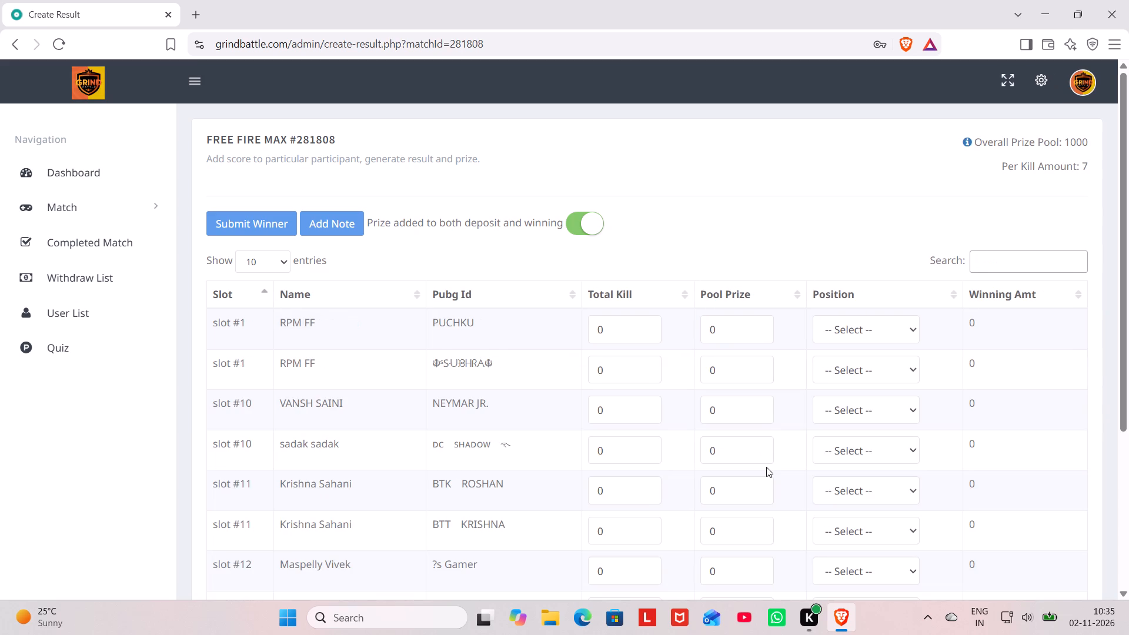
# Set the participant list to show 50 entries per page.
pyautogui.scroll(-4, 604, 485)
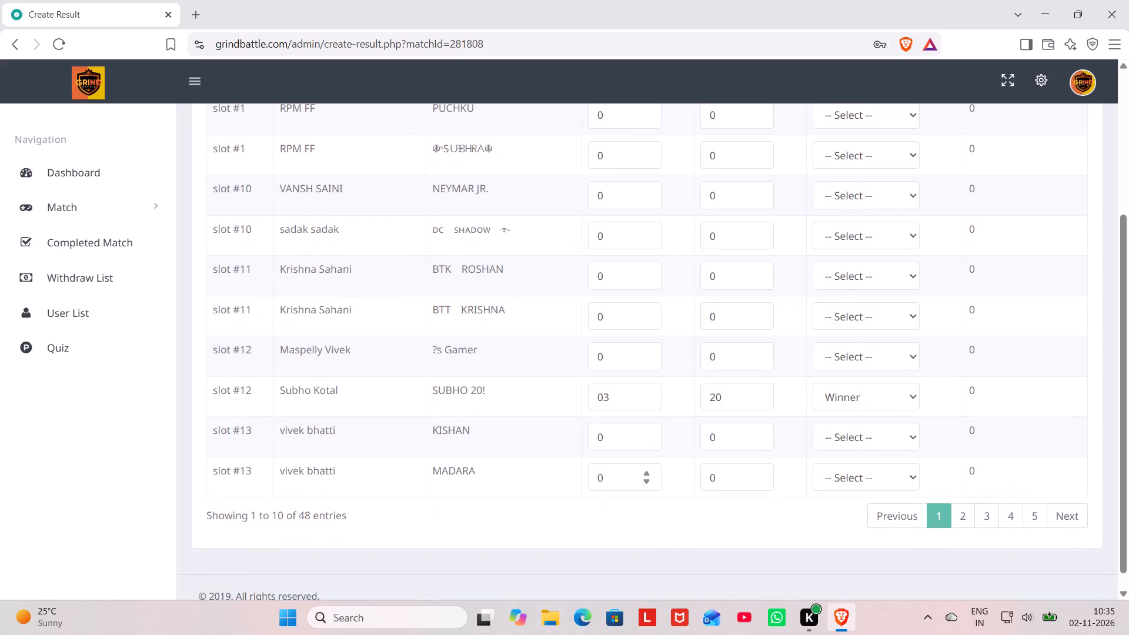
pyautogui.scroll(3, 604, 485)
pyautogui.moveTo(267, 257); pyautogui.dragTo(259, 330)
pyautogui.click(286, 319)
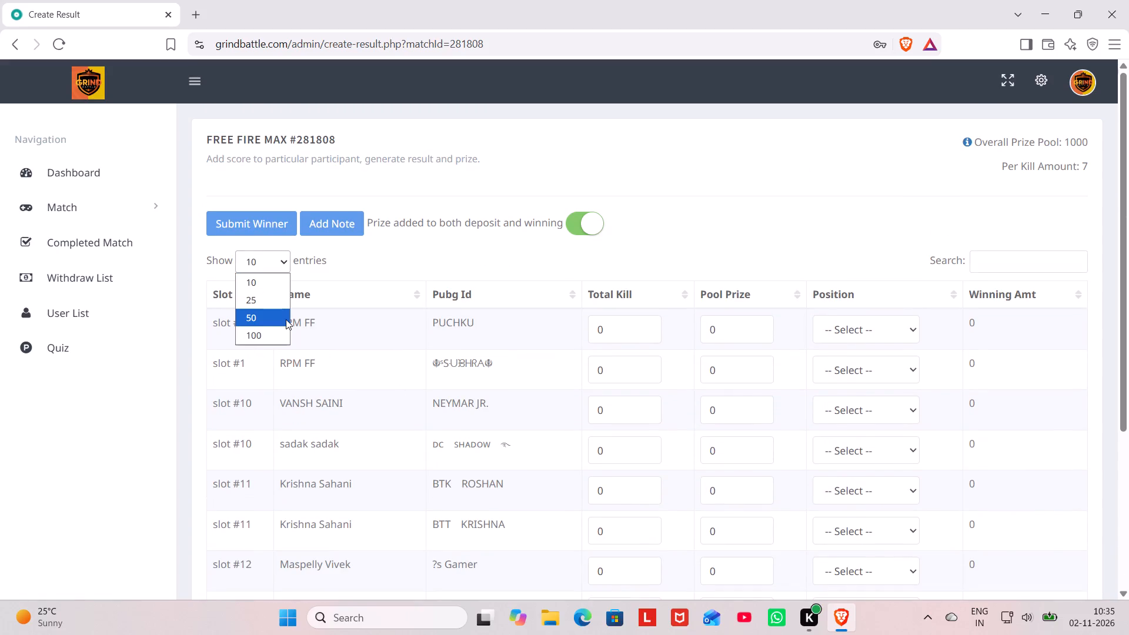
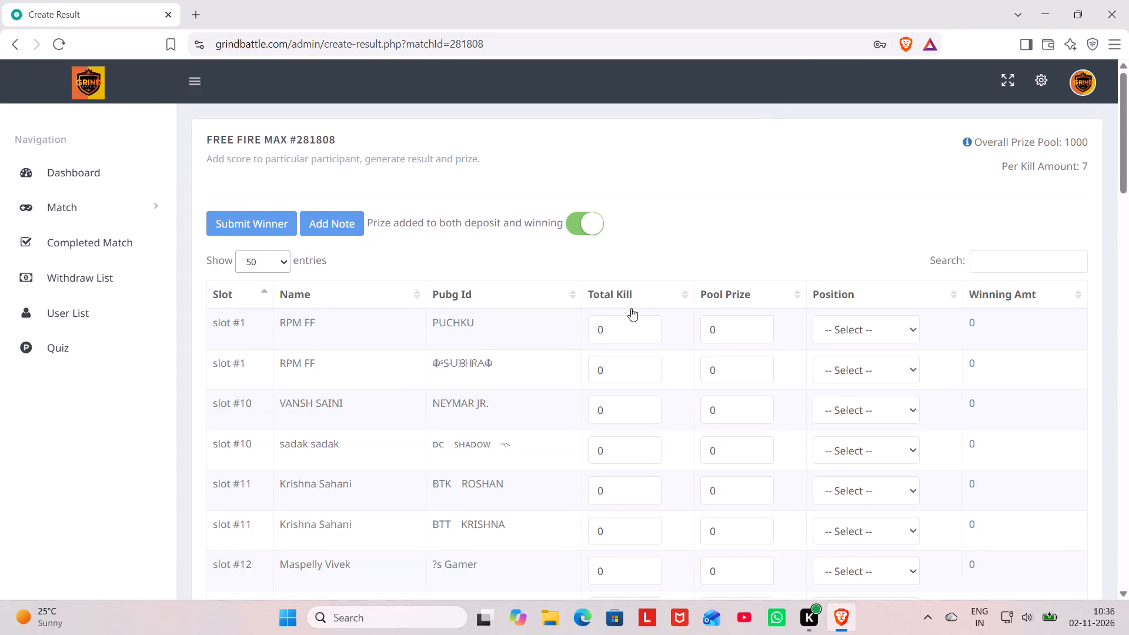
pyautogui.scroll(-8, 629, 312)
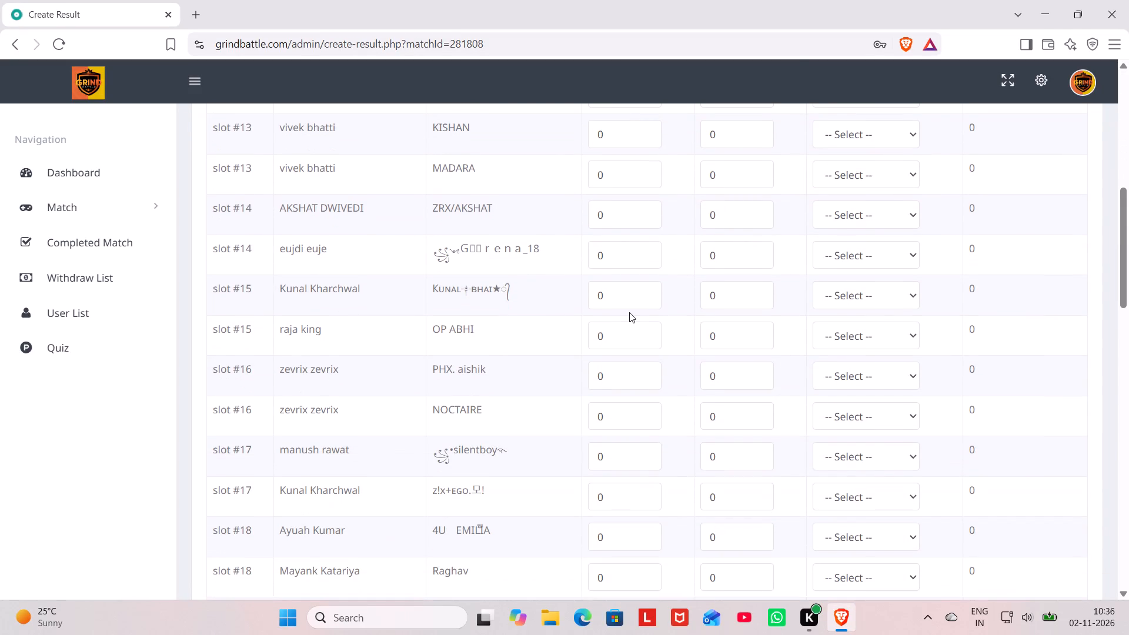
pyautogui.scroll(-6, 629, 312)
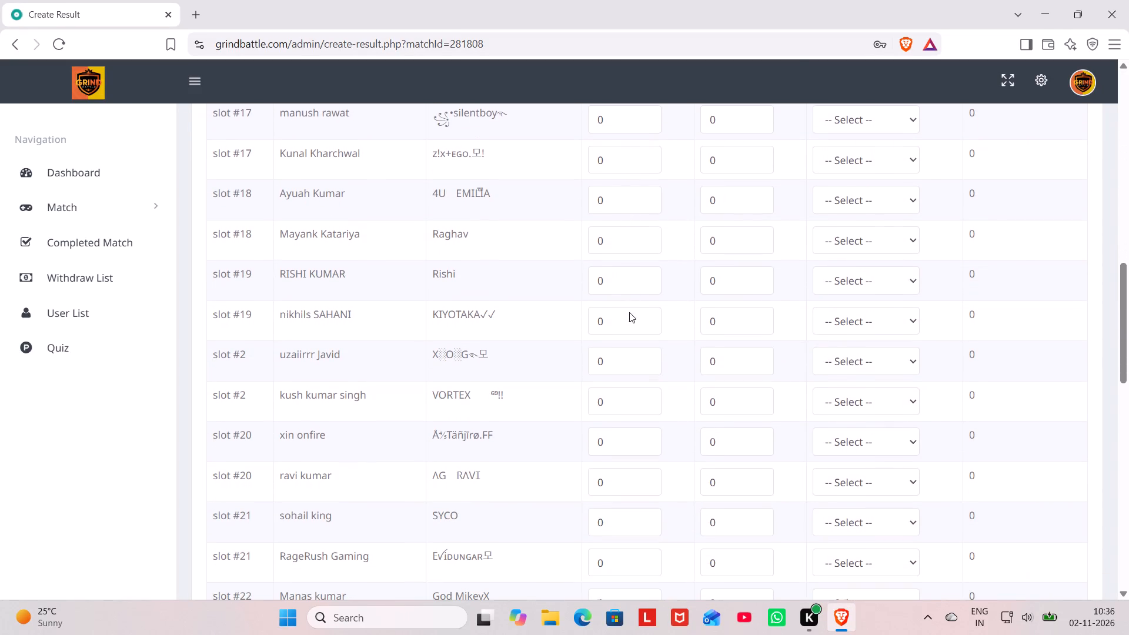
pyautogui.scroll(-1, 629, 312)
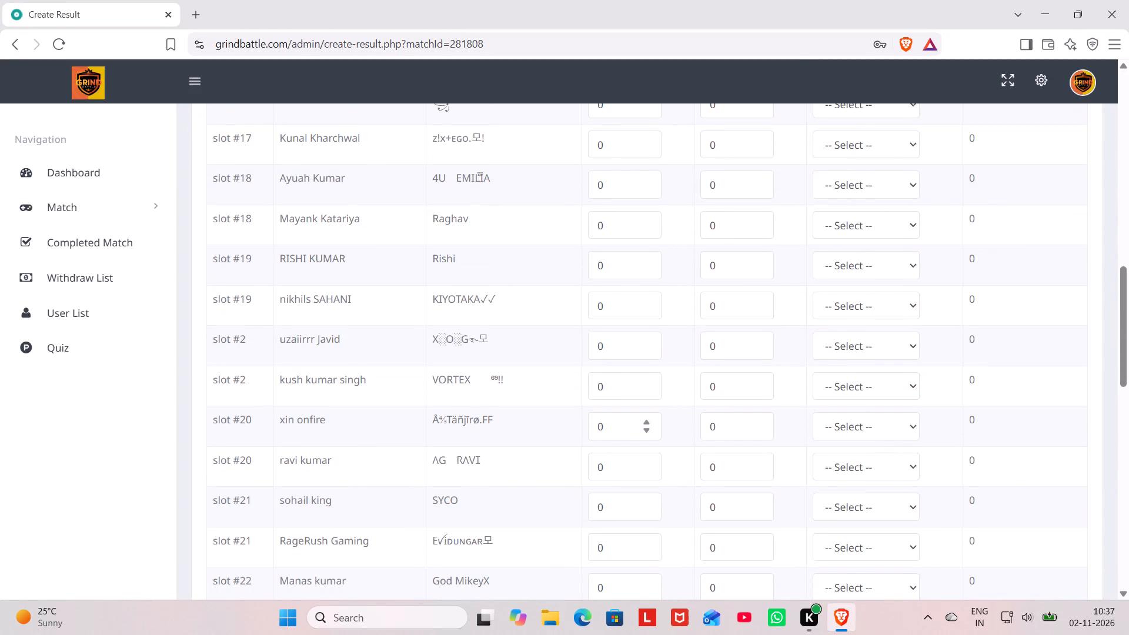
pyautogui.click(617, 459)
pyautogui.press('1')
pyautogui.press('Tab')
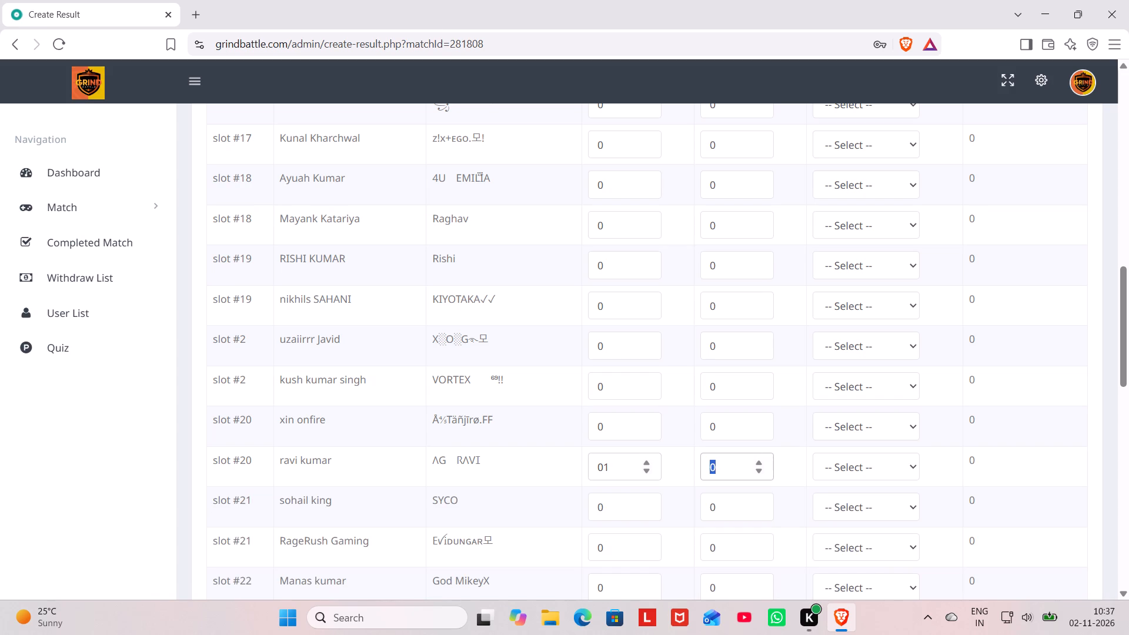
pyautogui.press('5')
pyautogui.press('Tab')
pyautogui.press('Down')
pyautogui.press('Down')
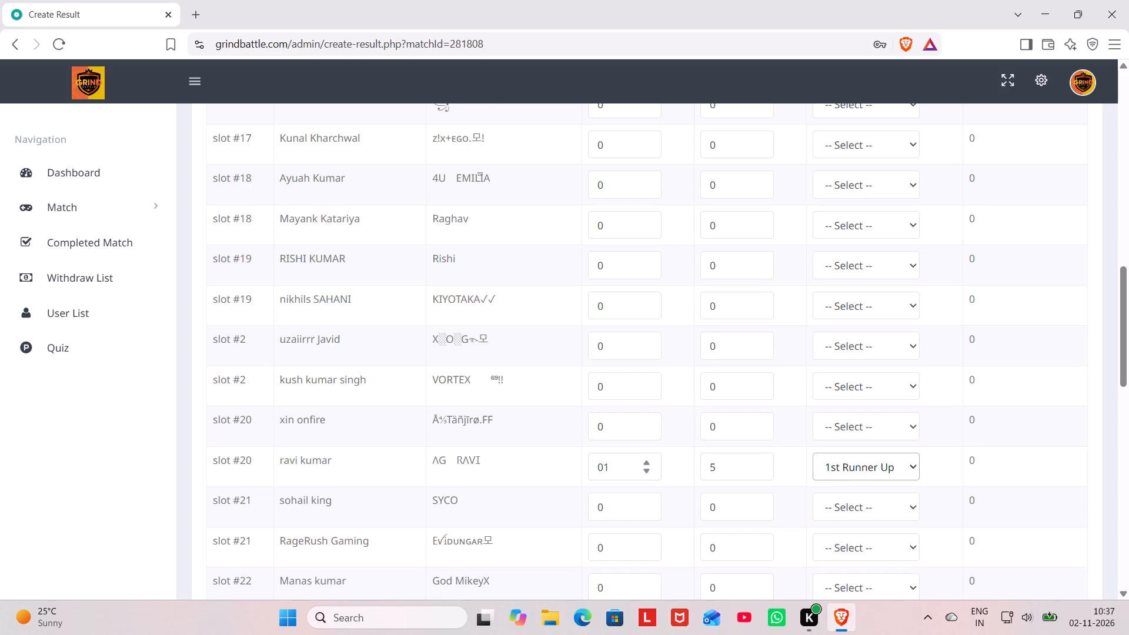
pyautogui.press('Tab')
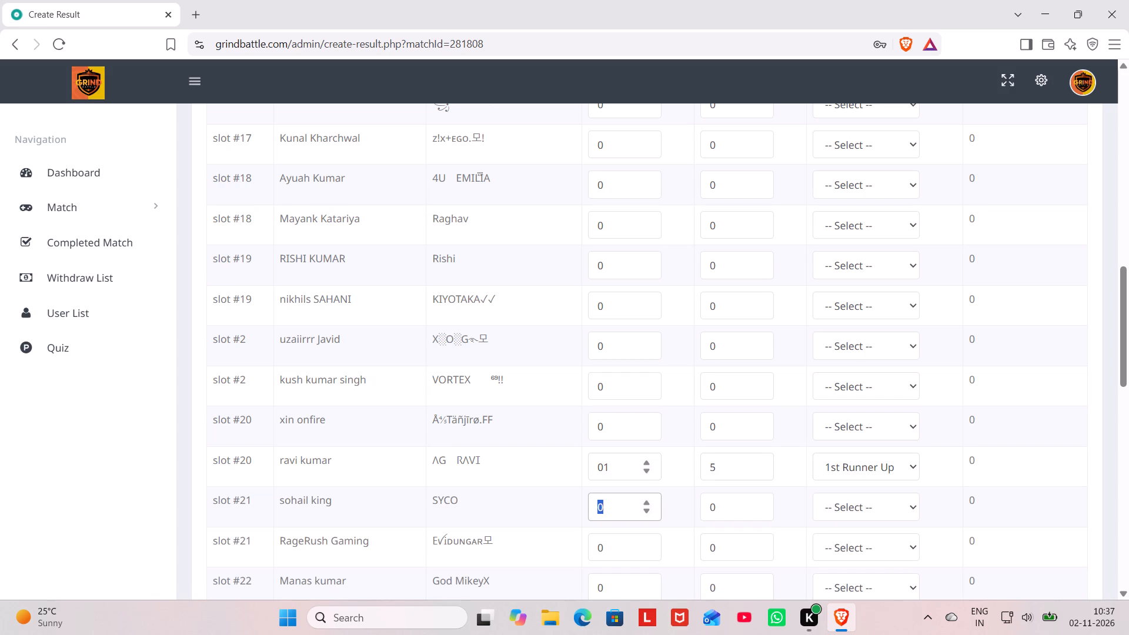
pyautogui.scroll(-1, 664, 512)
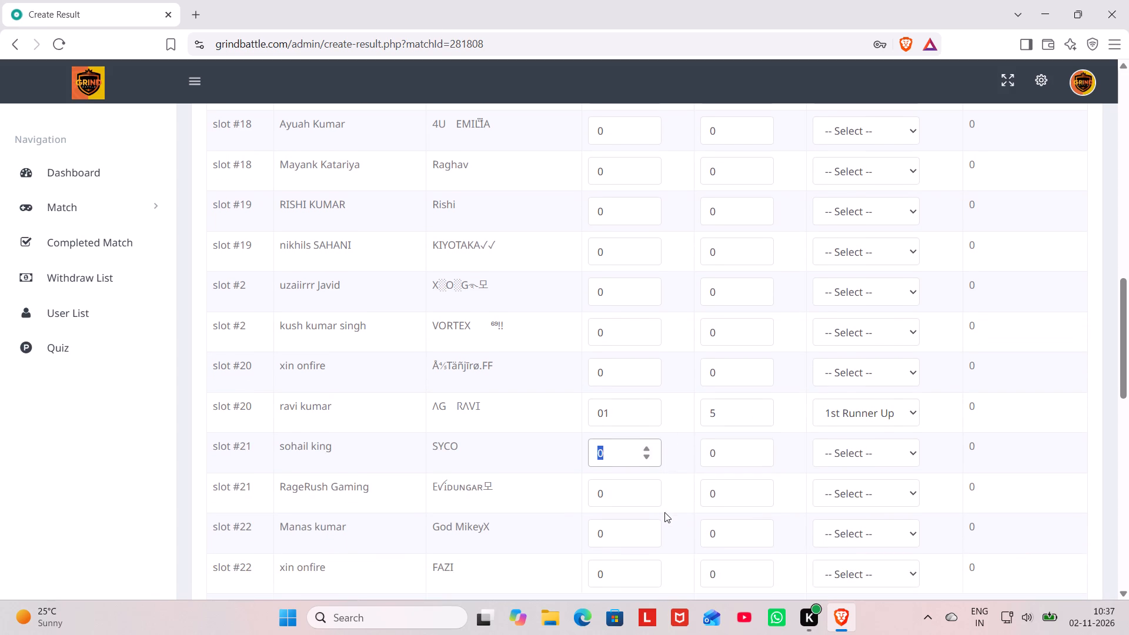
pyautogui.scroll(-5, 664, 512)
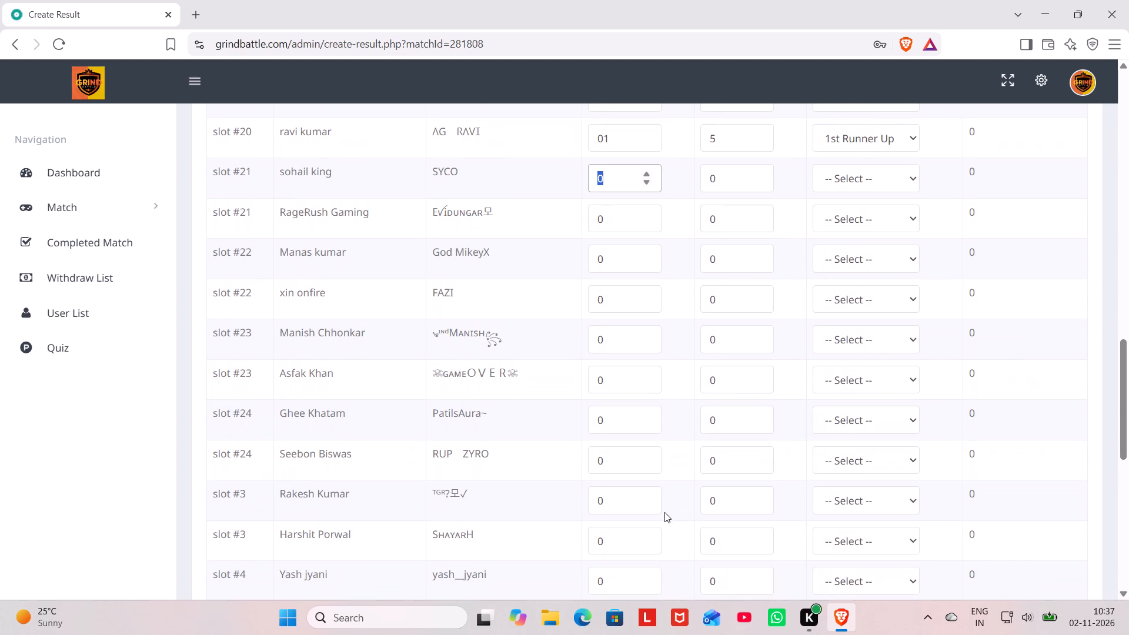
pyautogui.scroll(-1, 664, 512)
pyautogui.click(723, 535)
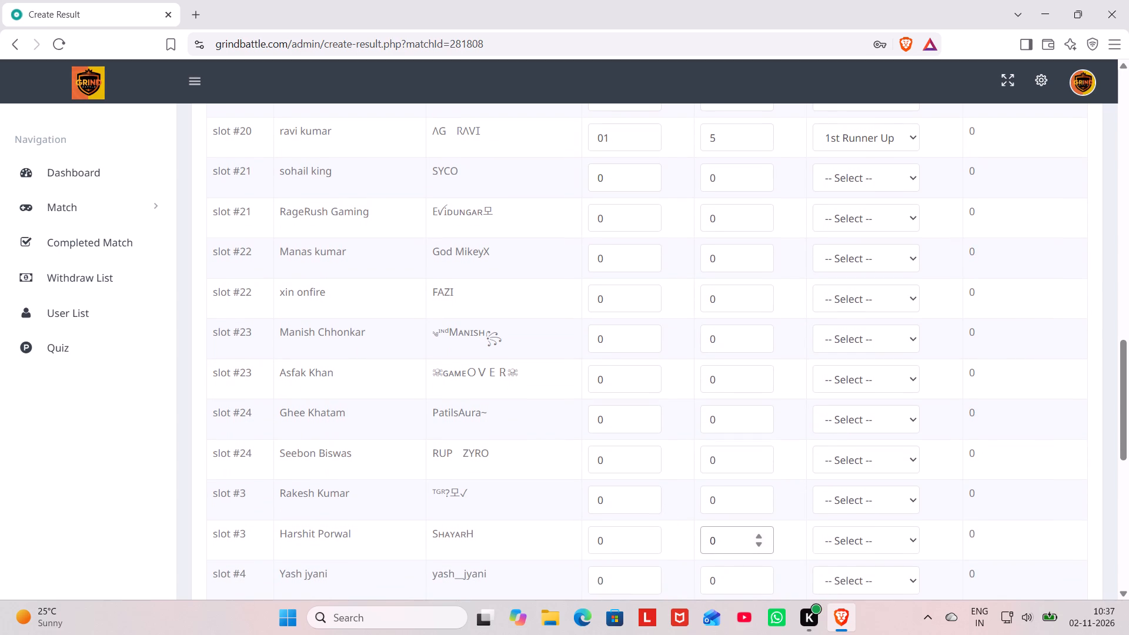
pyautogui.press('5')
pyautogui.press('Tab')
pyautogui.press('Down')
pyautogui.press('Down')
pyautogui.press('Tab')
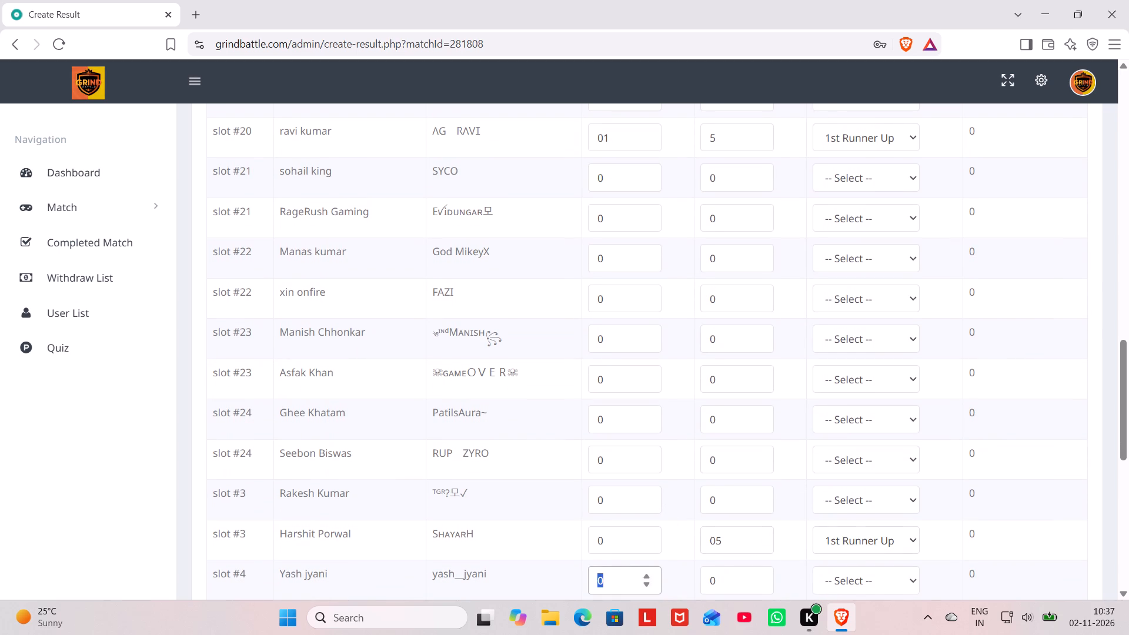
pyautogui.scroll(4, 552, 366)
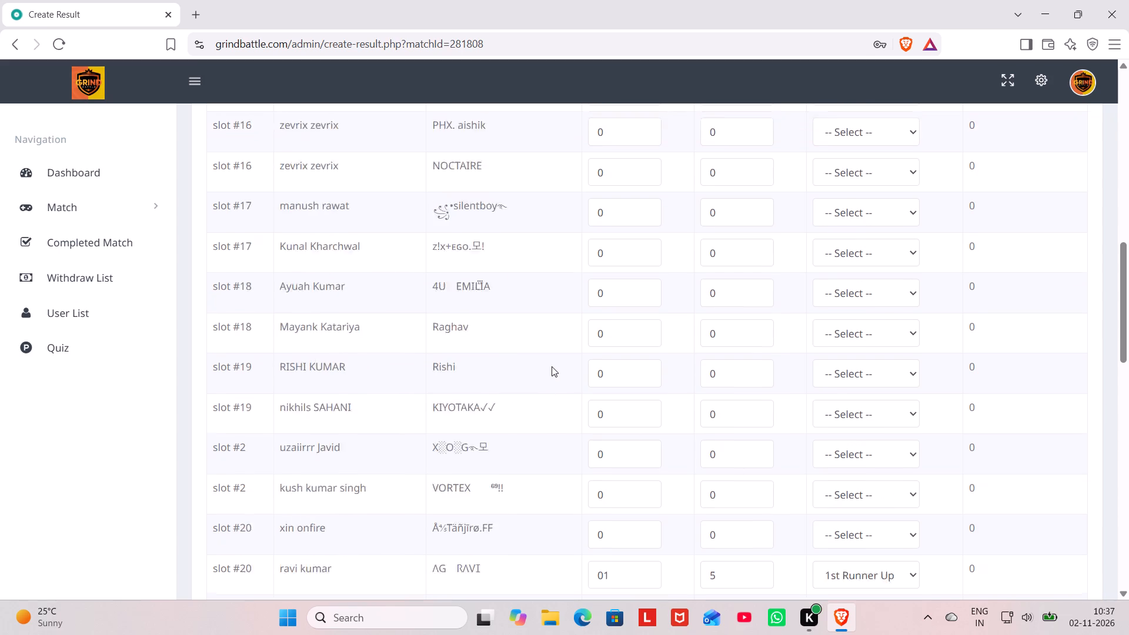
pyautogui.scroll(3, 552, 366)
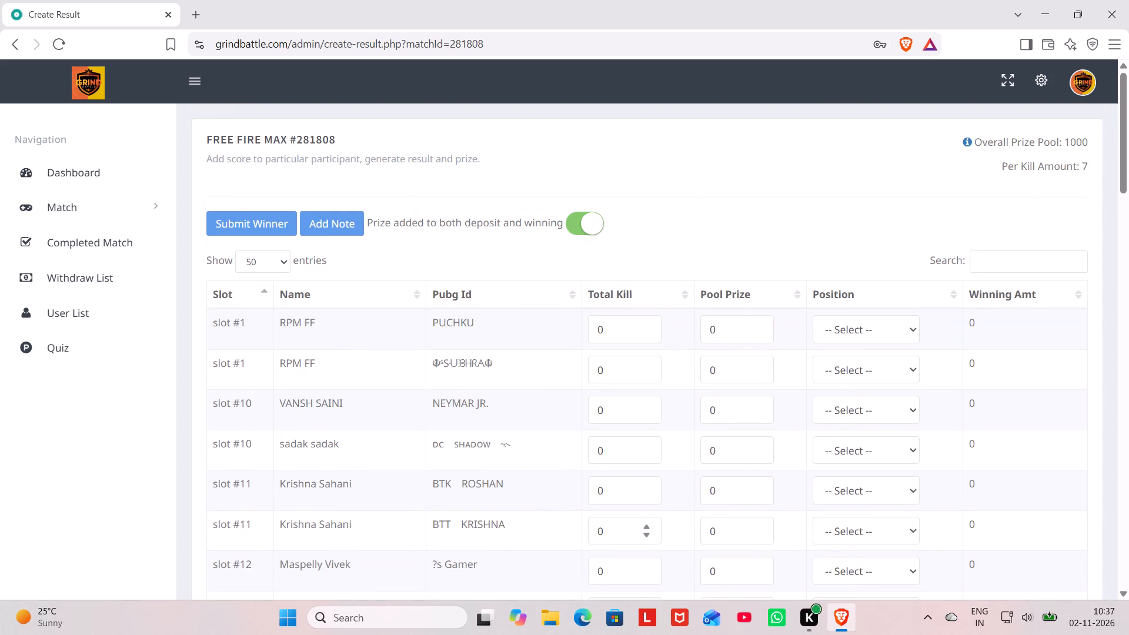
pyautogui.click(638, 532)
pyautogui.press('4')
pyautogui.press('Tab')
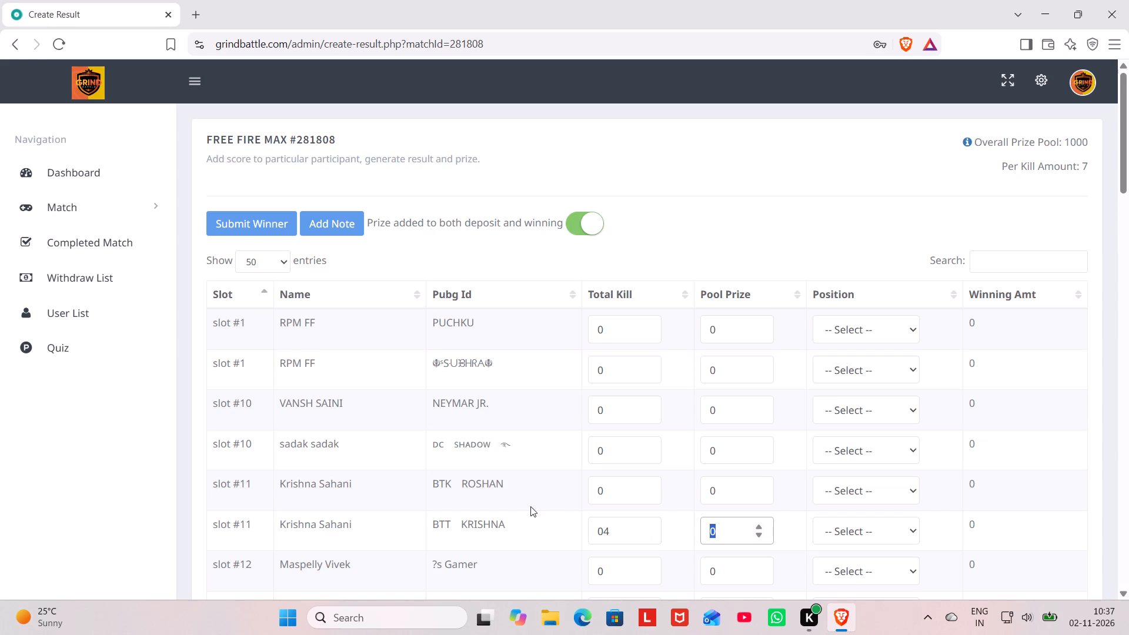
# Enter the total kills for the slot #16 pair: 3 for NOCTAIRE and 2 for PHX. aishik.
pyautogui.scroll(-4, 547, 429)
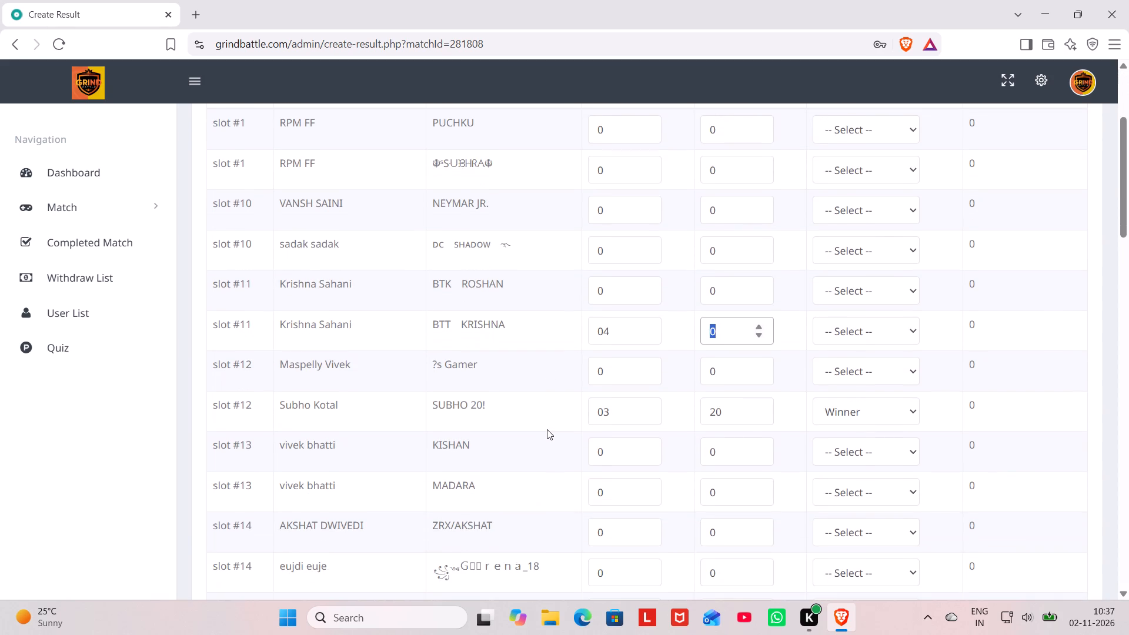
pyautogui.scroll(-3, 547, 429)
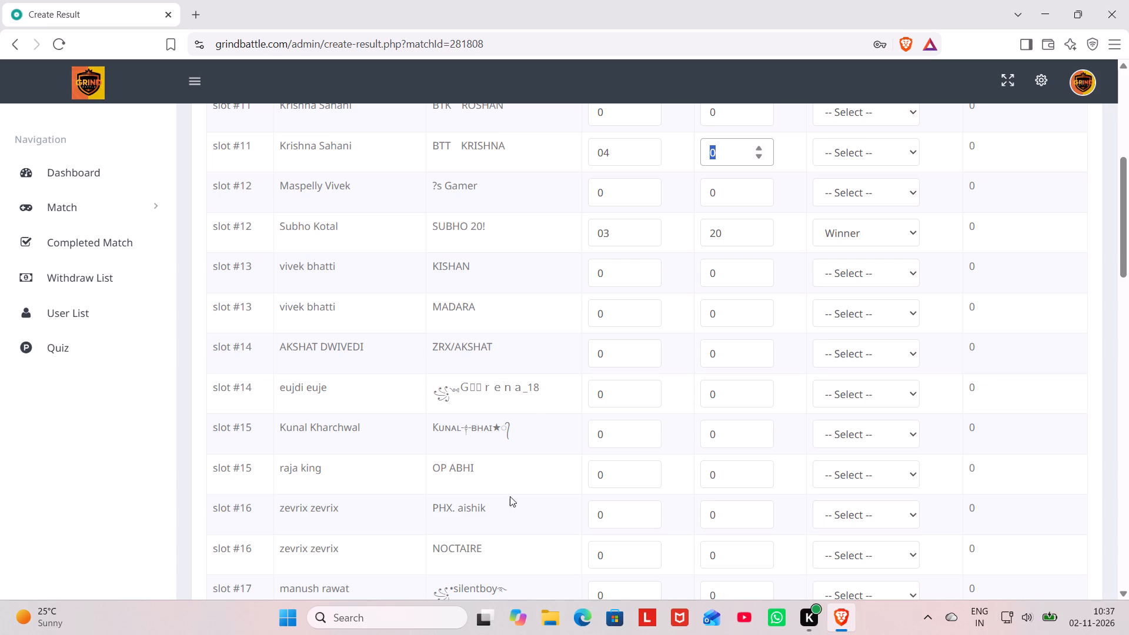
pyautogui.click(622, 555)
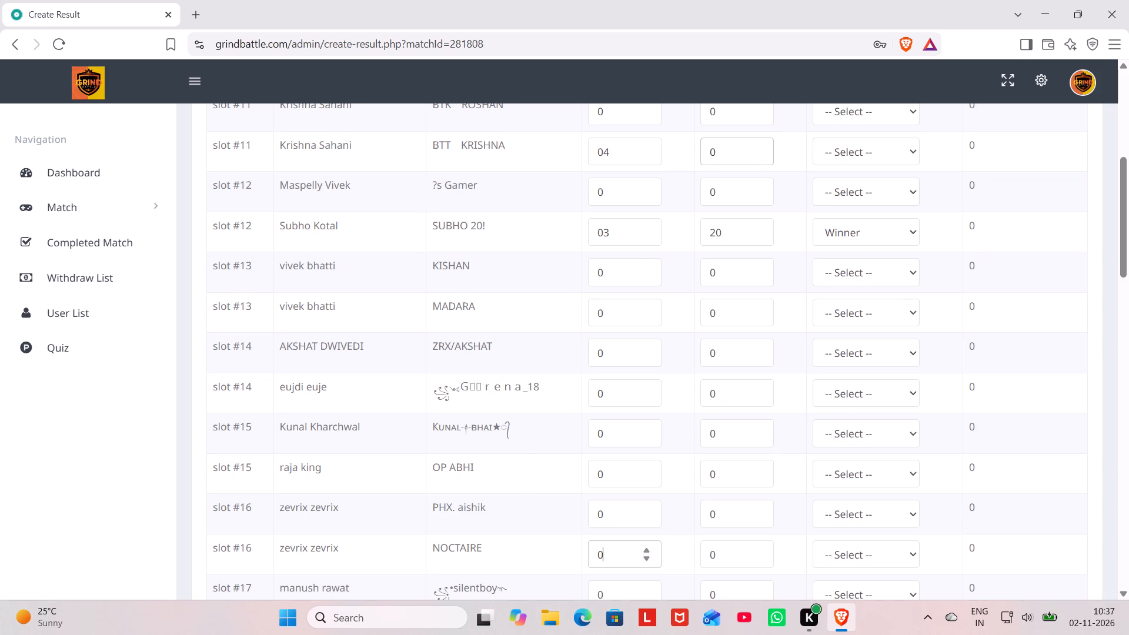
pyautogui.press('3')
pyautogui.press('Tab')
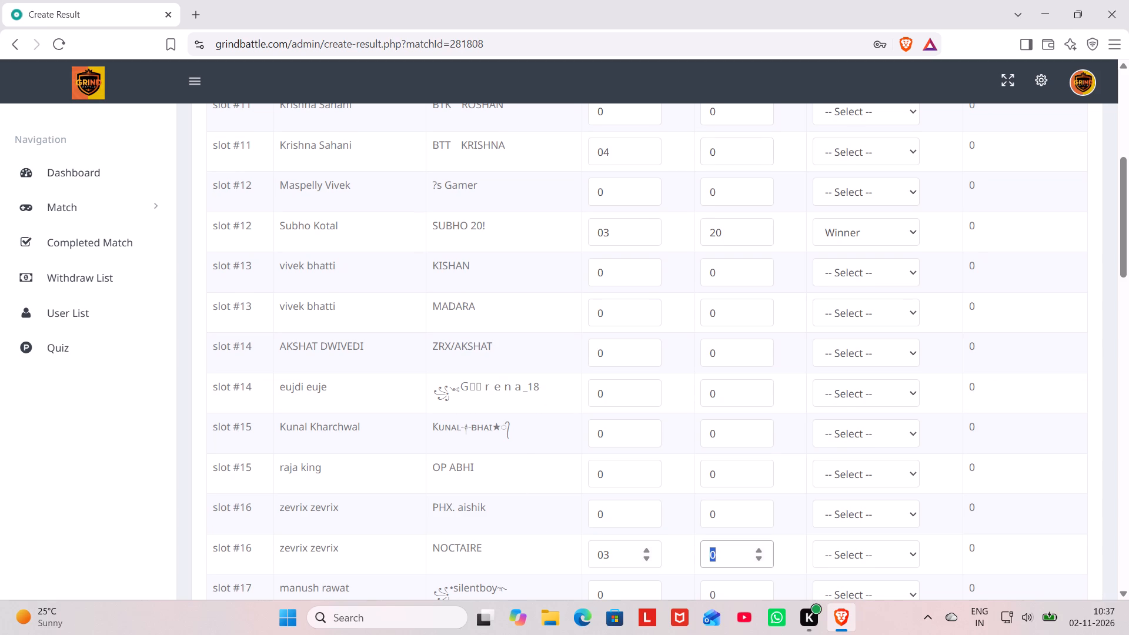
pyautogui.click(634, 524)
pyautogui.press('2')
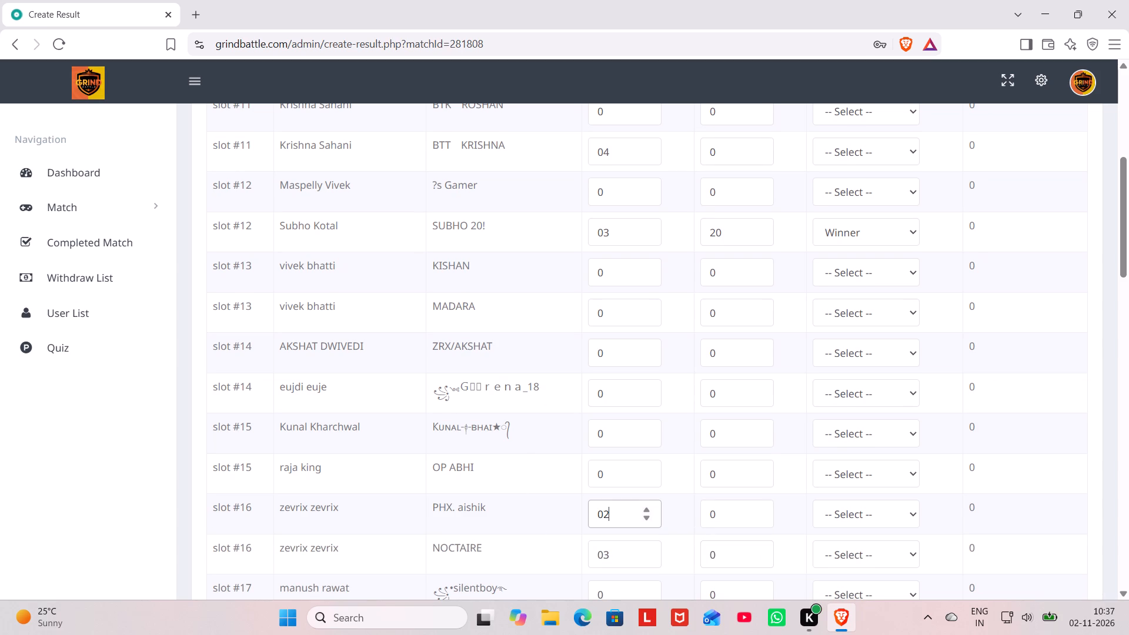
pyautogui.press('Tab')
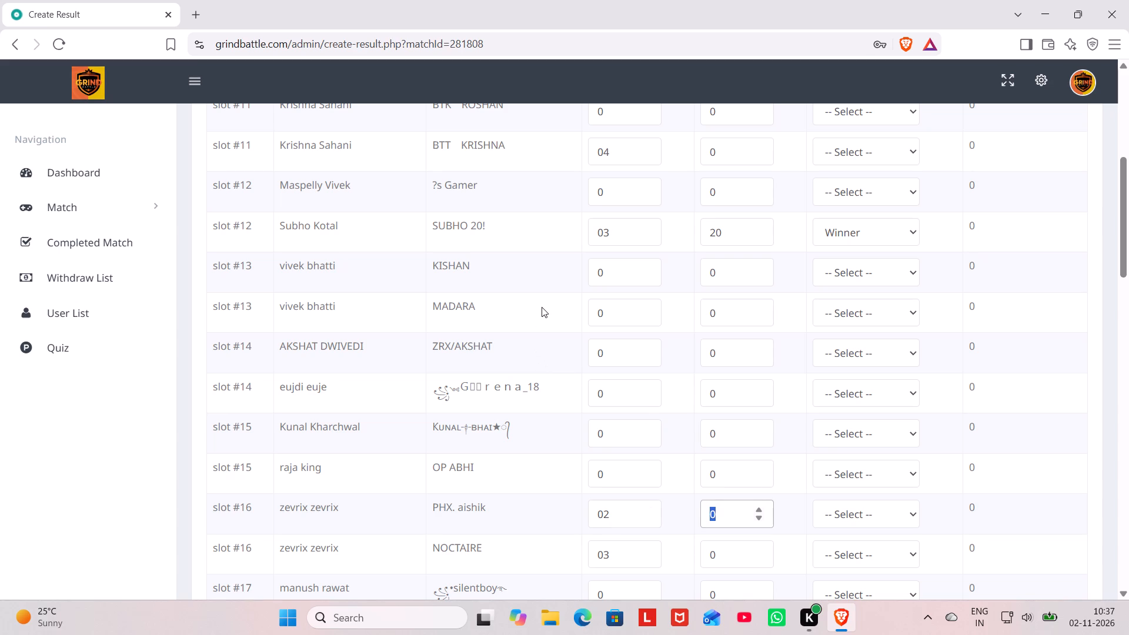
# Enter 2 total kills each for KIYOTAKA (slot #19) and the XOG player (slot #2).
pyautogui.scroll(4, 542, 307)
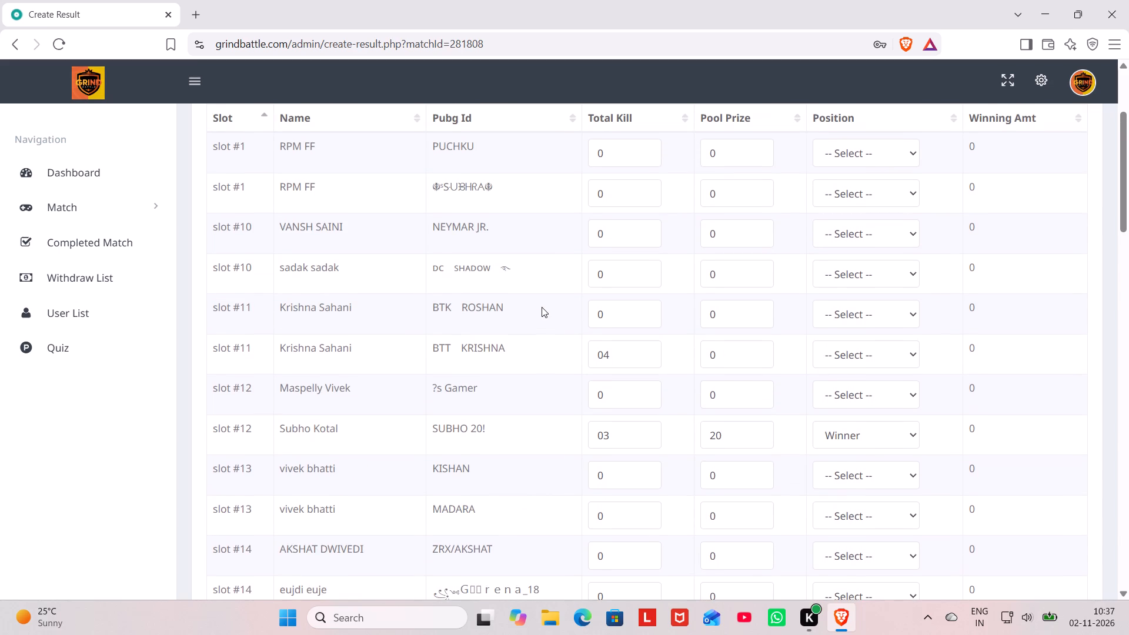
pyautogui.scroll(-3, 542, 307)
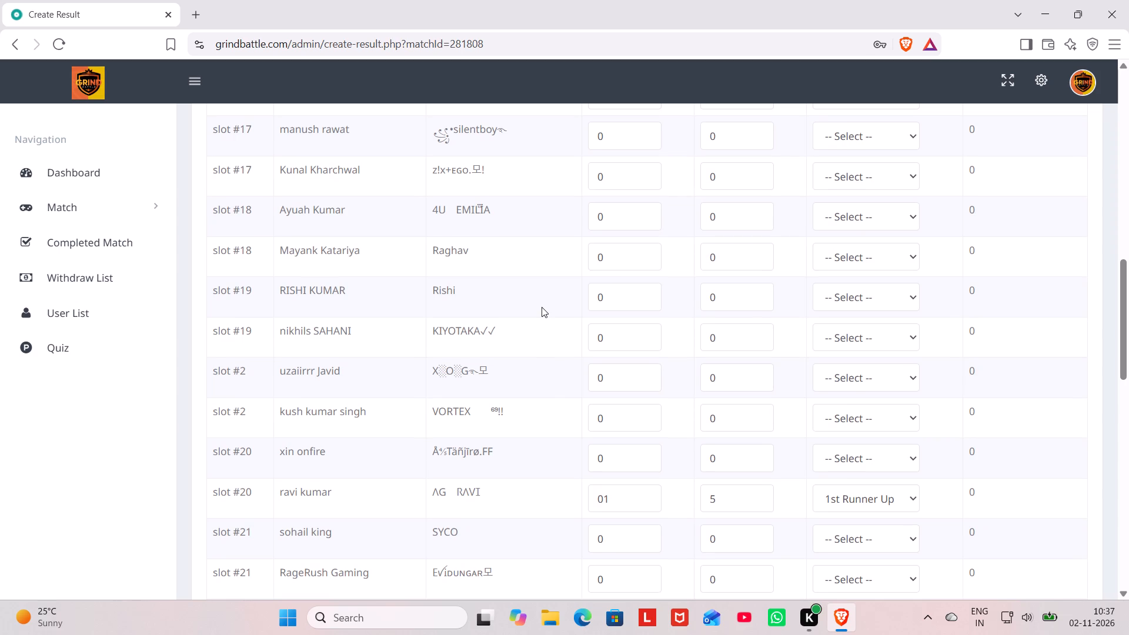
pyautogui.click(629, 347)
pyautogui.press('2')
pyautogui.press('Tab')
pyautogui.press('Tab')
pyautogui.press('Tab')
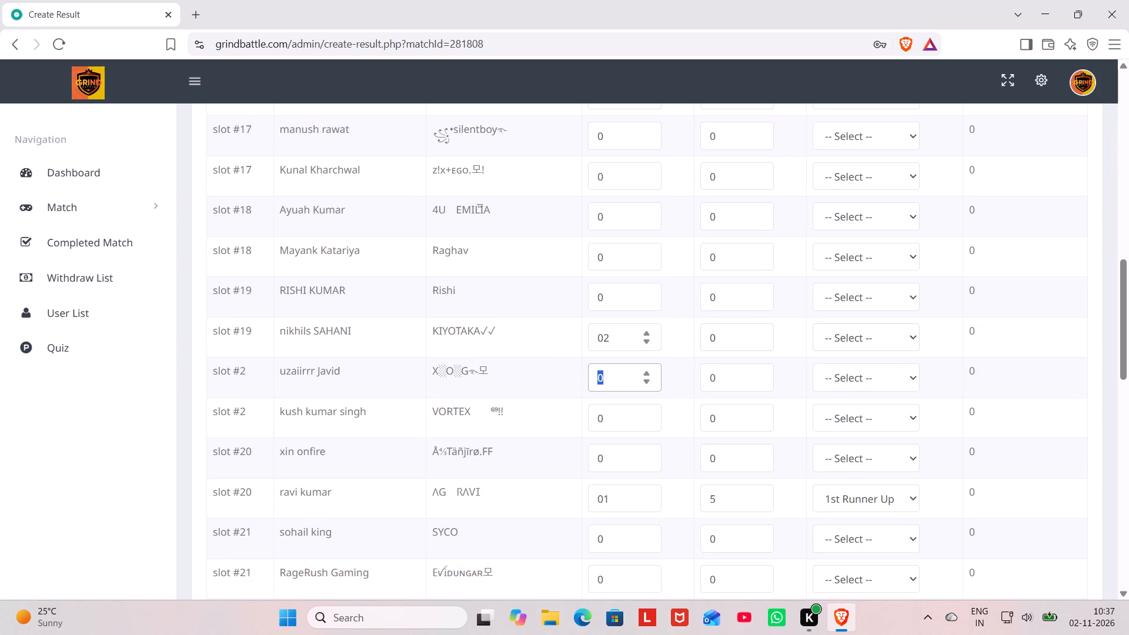
pyautogui.write('02')
pyautogui.press('Tab')
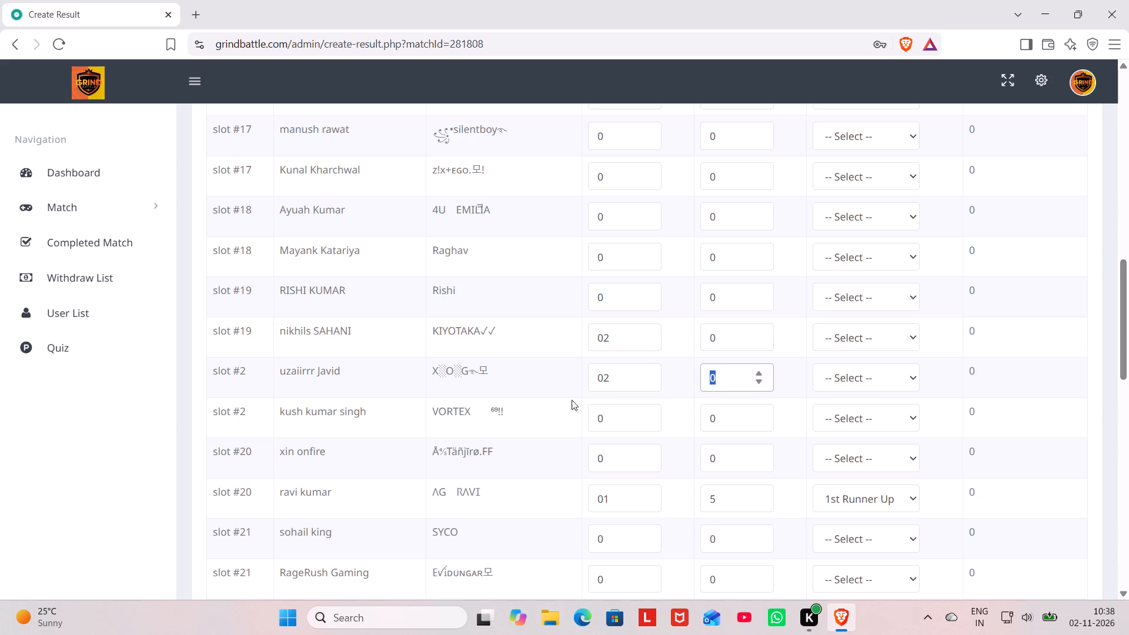
# Set the total kills of NEYMAR JR. (slot #10) to 3.
pyautogui.scroll(-5, 583, 423)
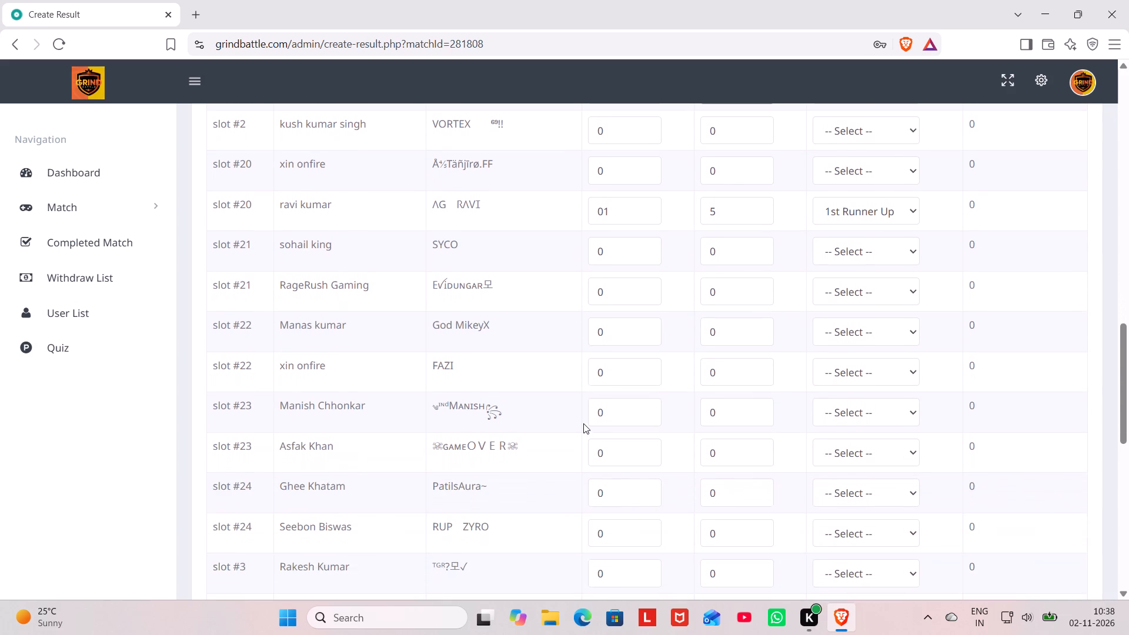
pyautogui.scroll(-5, 583, 423)
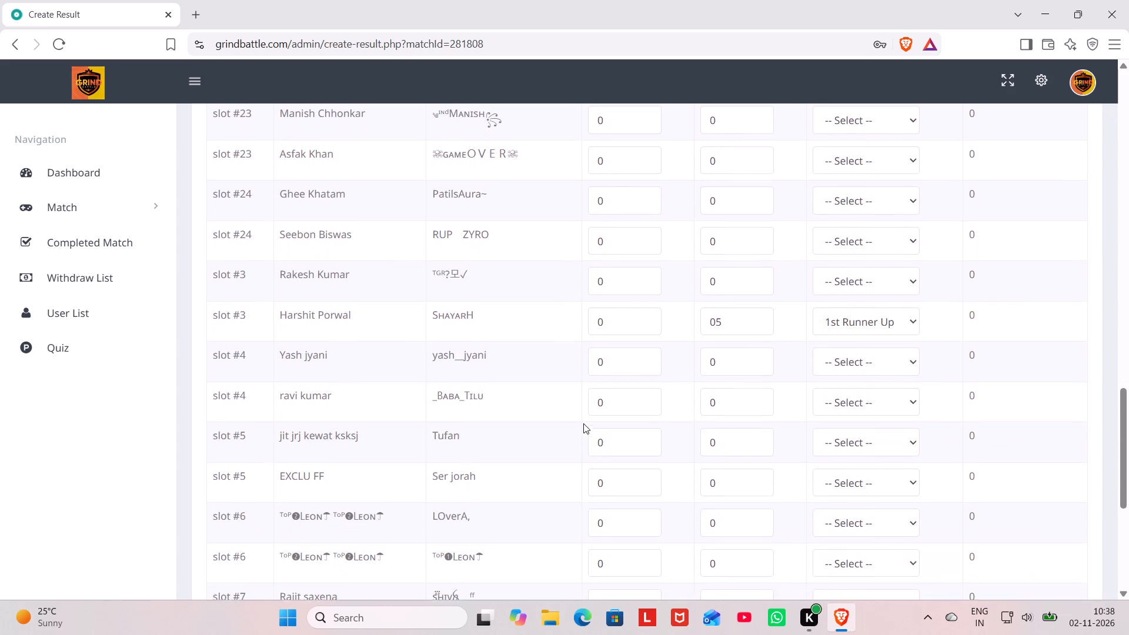
pyautogui.scroll(-5, 583, 423)
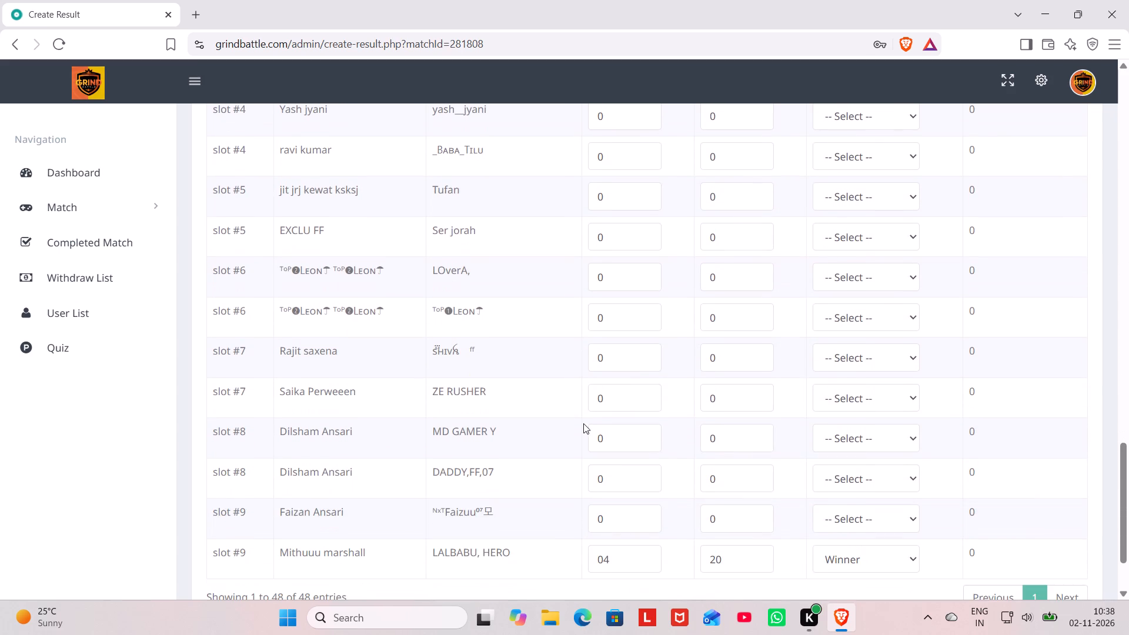
pyautogui.scroll(-1, 583, 423)
pyautogui.scroll(10, 583, 423)
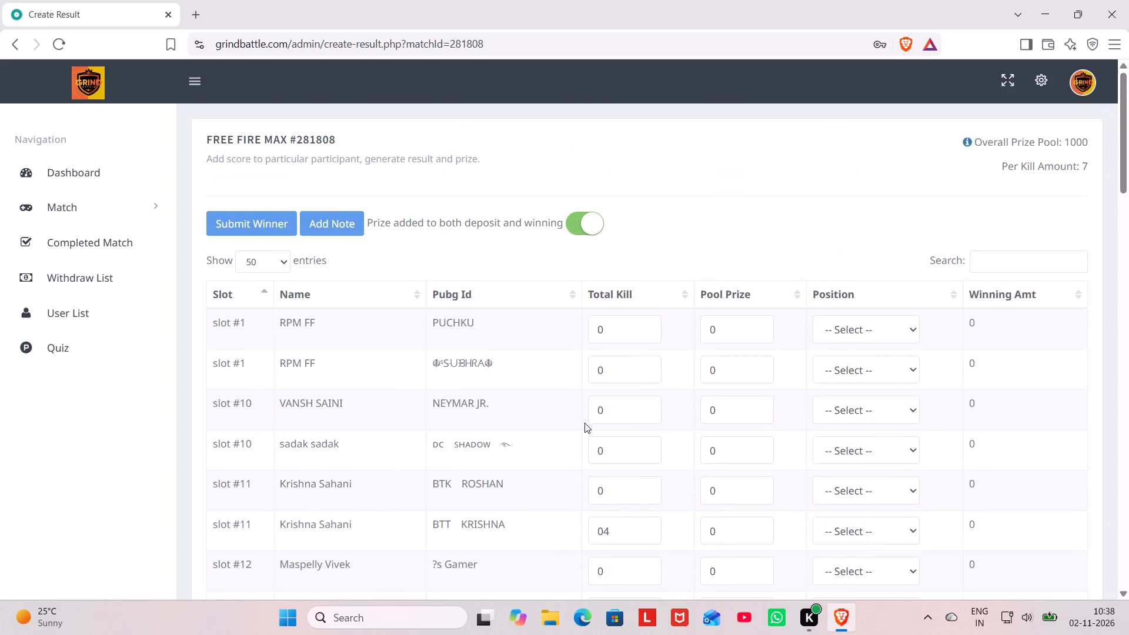
pyautogui.click(619, 407)
pyautogui.press('3')
pyautogui.press('Tab')
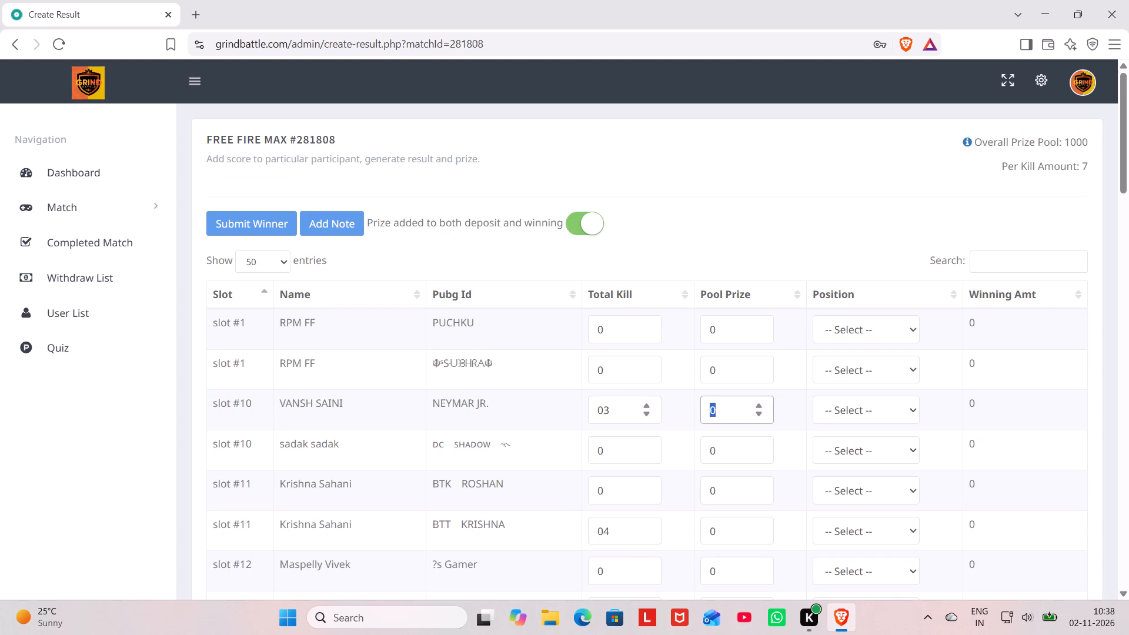
# Look through the match's participant list to find the next player whose kills need entering.
pyautogui.scroll(-4, 516, 477)
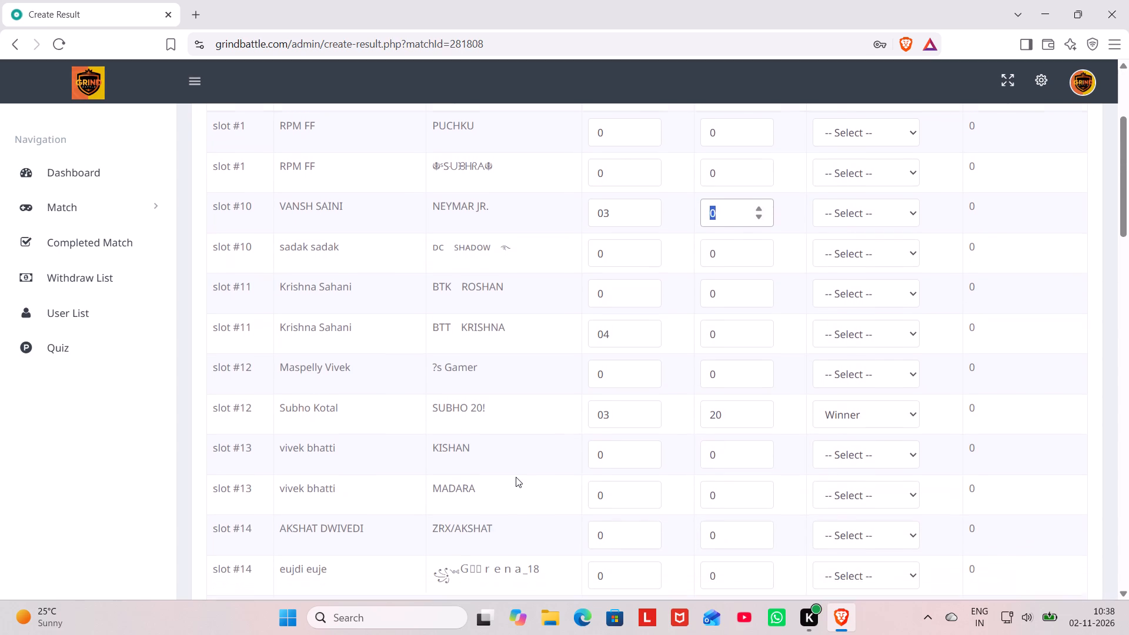
pyautogui.scroll(-4, 516, 477)
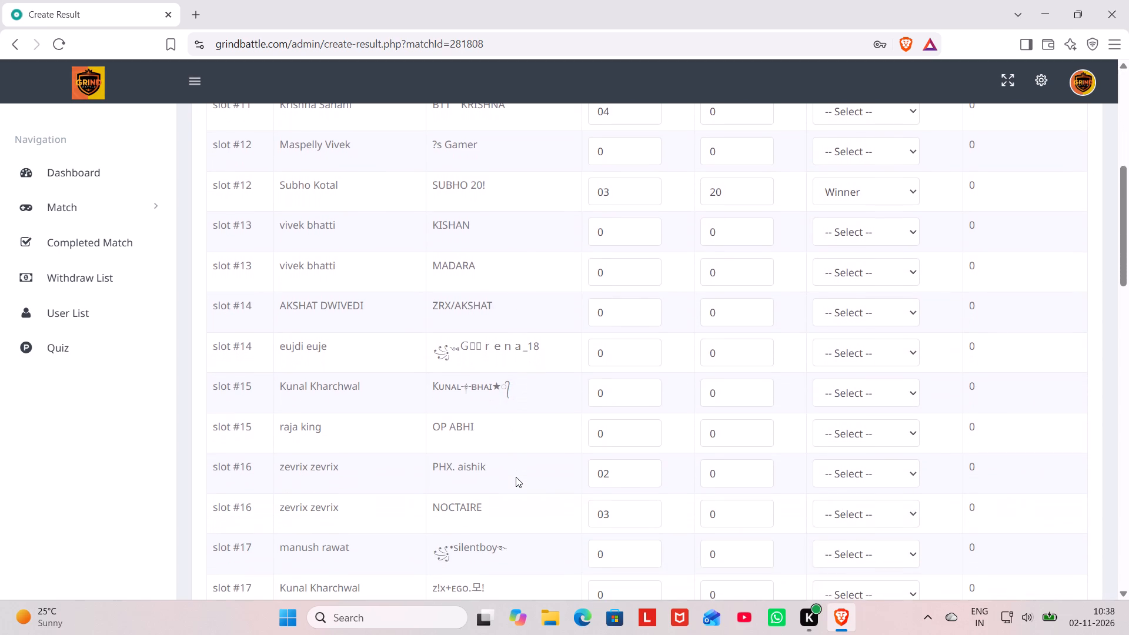
pyautogui.scroll(-4, 516, 477)
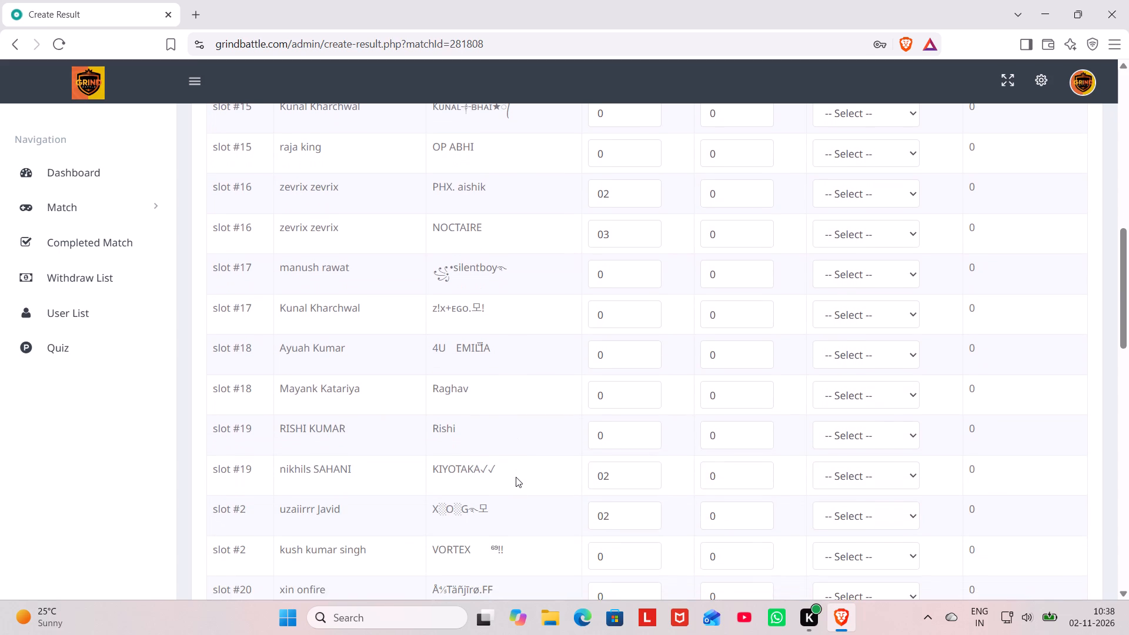
pyautogui.scroll(-6, 516, 477)
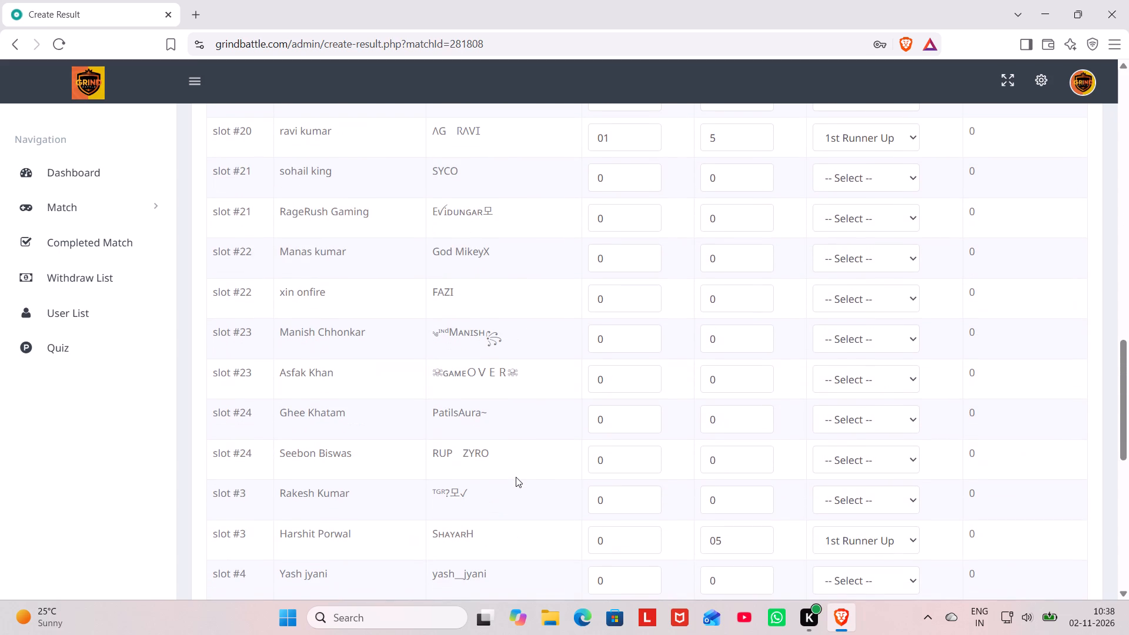
pyautogui.scroll(8, 529, 409)
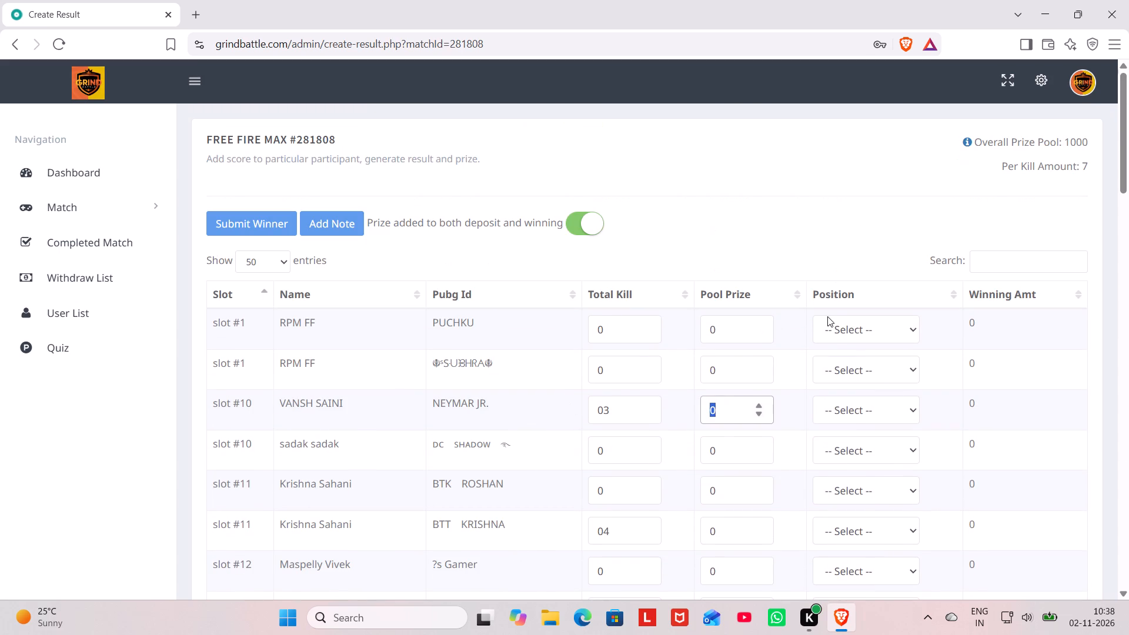
# Search the participant list for "ki", and clear the search to show all players again.
pyautogui.click(988, 256)
pyautogui.write('ki')
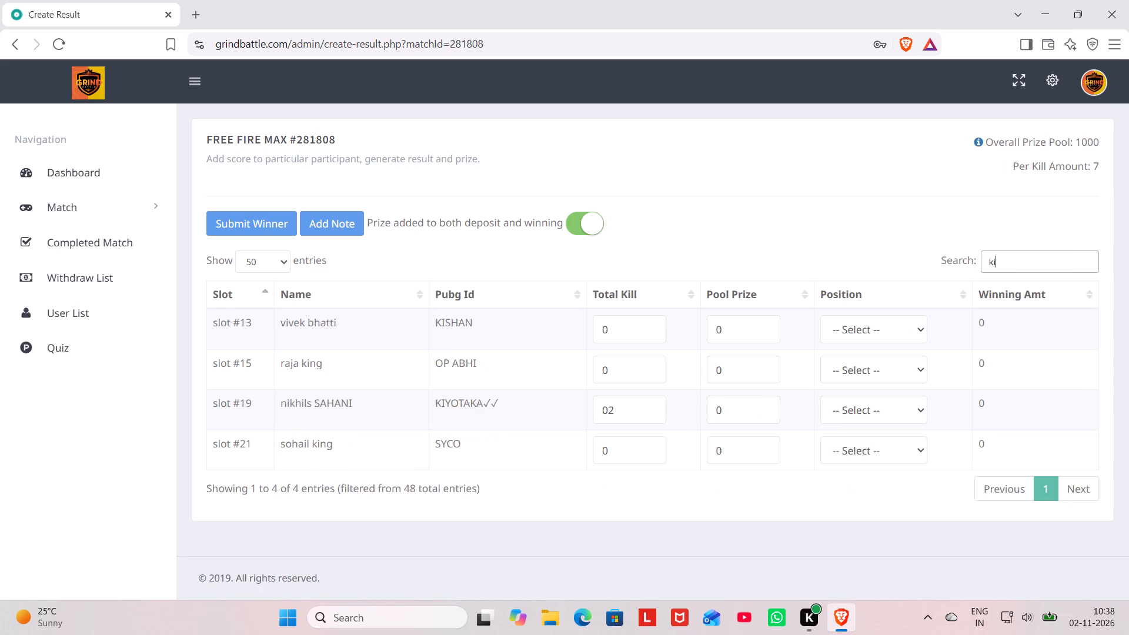
pyautogui.press('BackSpace')
pyautogui.press('BackSpace')
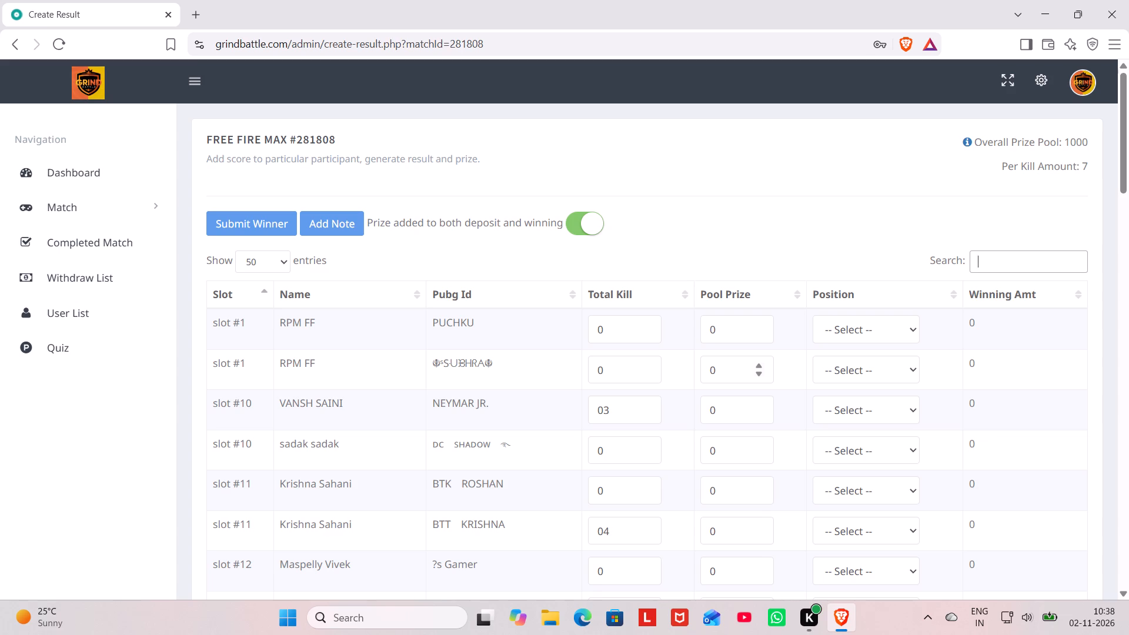
pyautogui.scroll(-4, 584, 414)
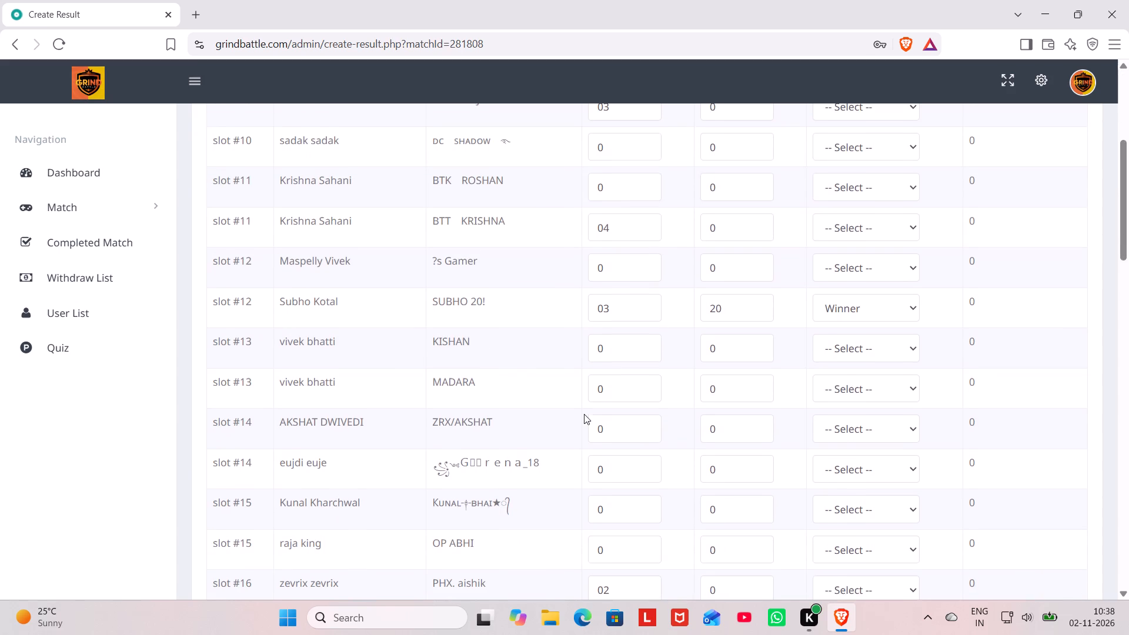
pyautogui.scroll(-2, 584, 414)
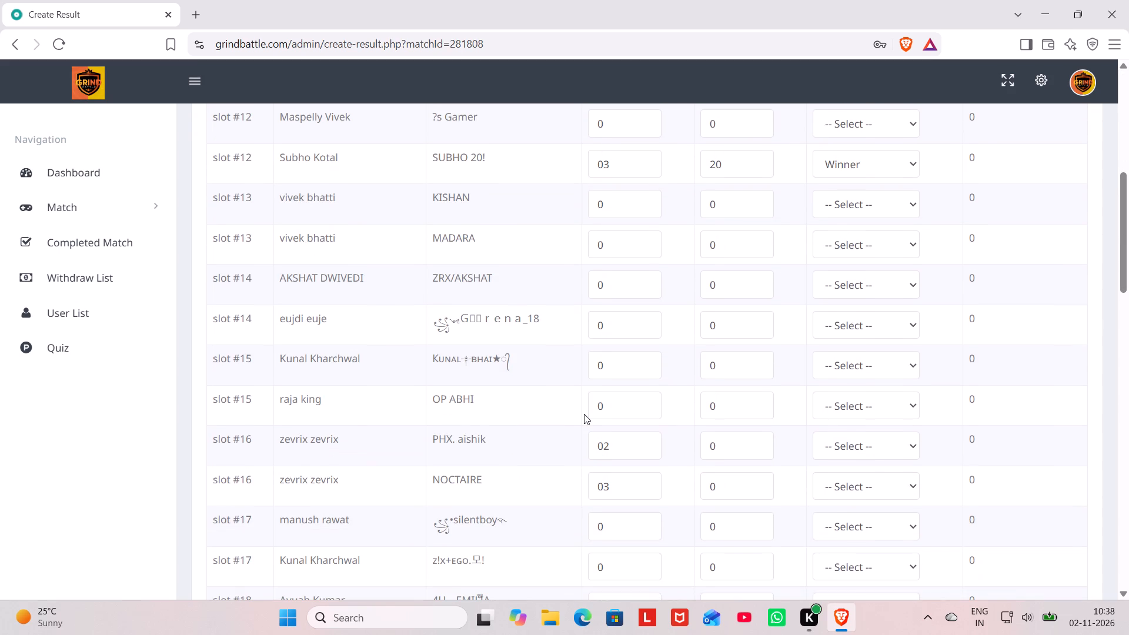
pyautogui.scroll(-2, 529, 470)
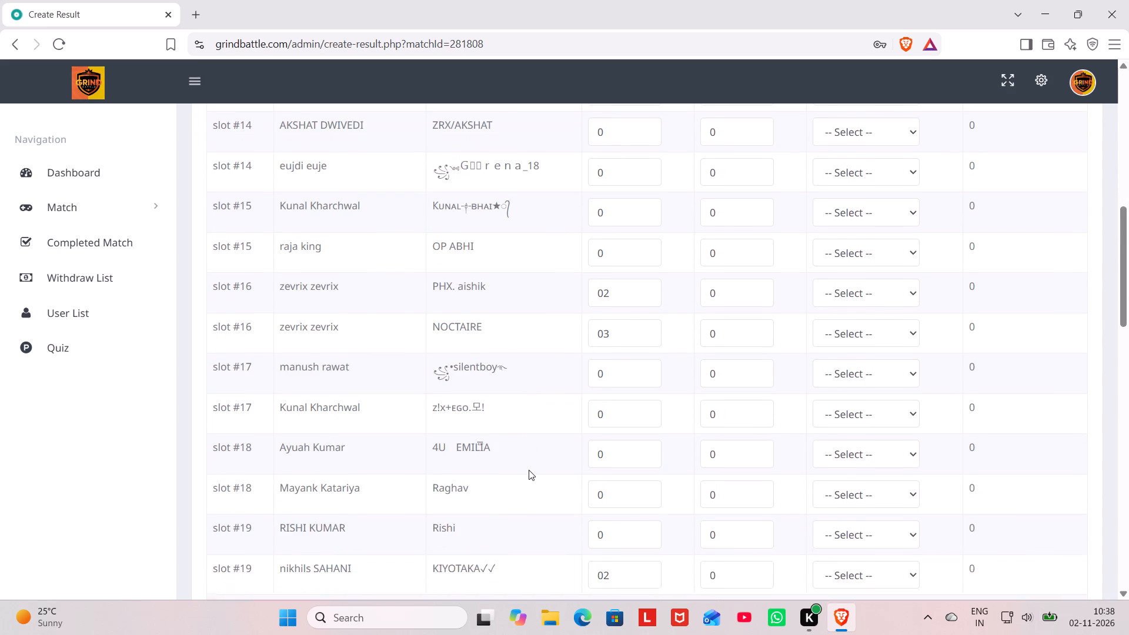
pyautogui.scroll(-5, 529, 470)
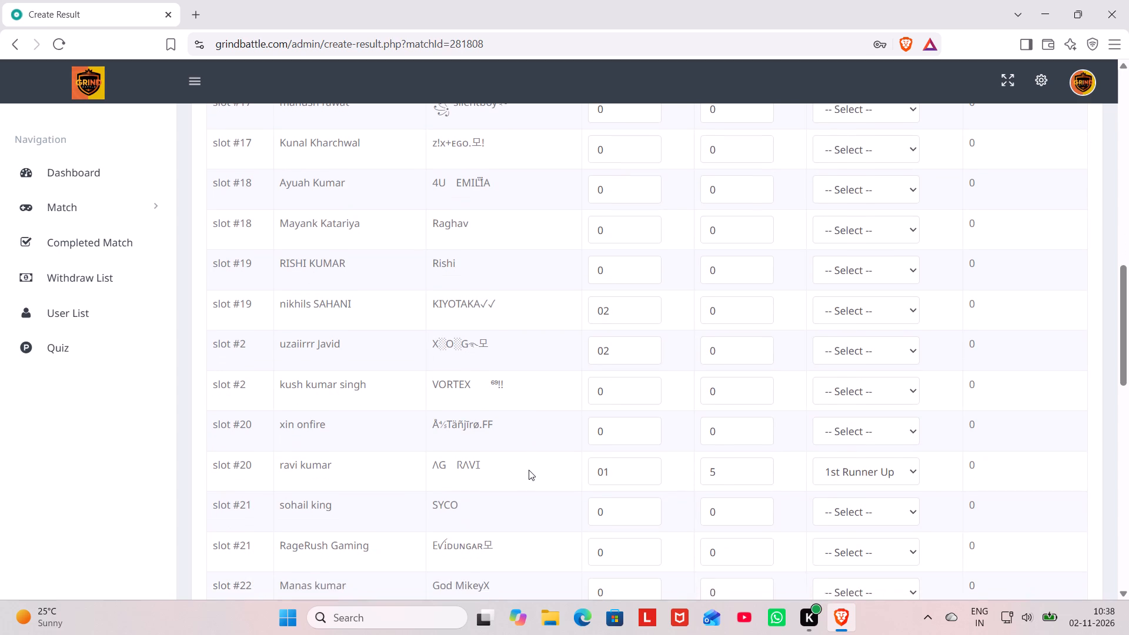
pyautogui.scroll(-3, 529, 470)
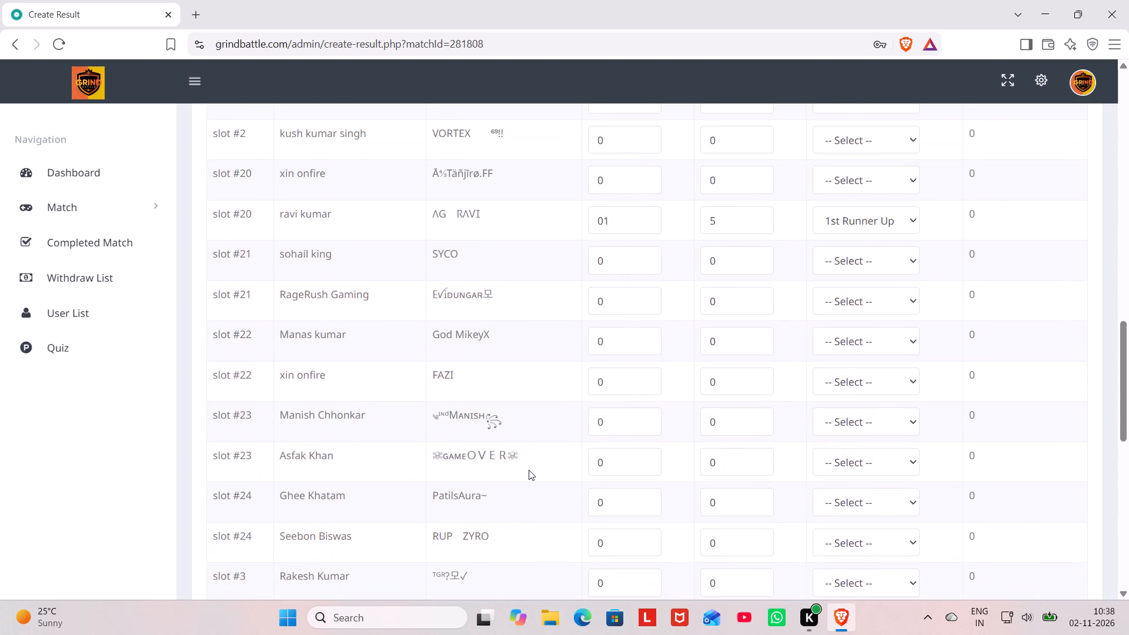
pyautogui.scroll(-5, 529, 470)
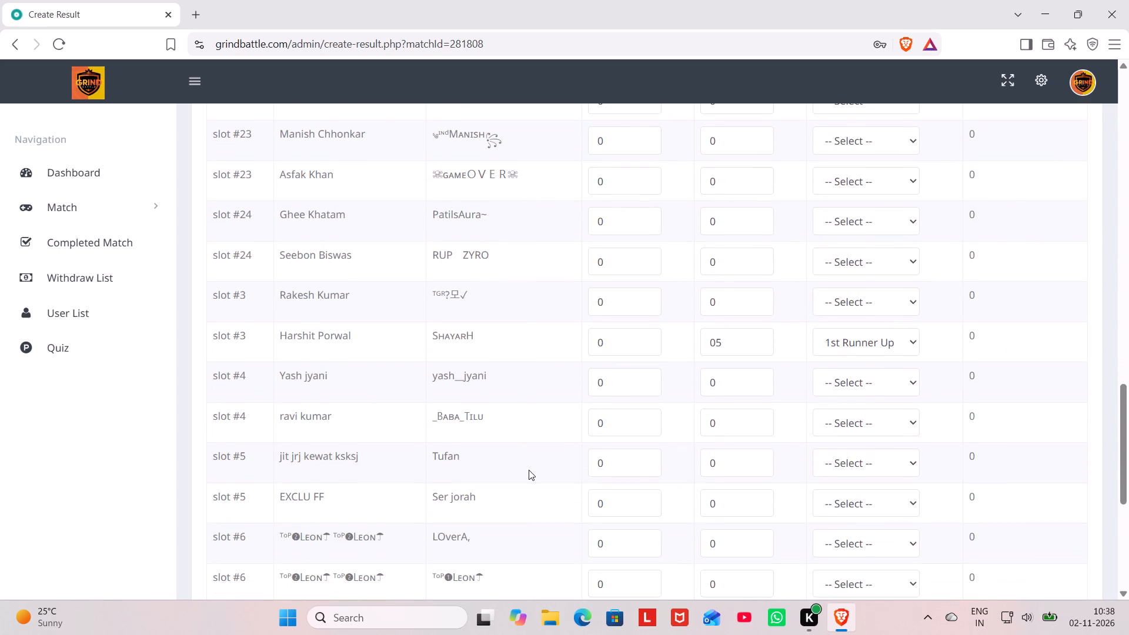
pyautogui.scroll(-6, 529, 470)
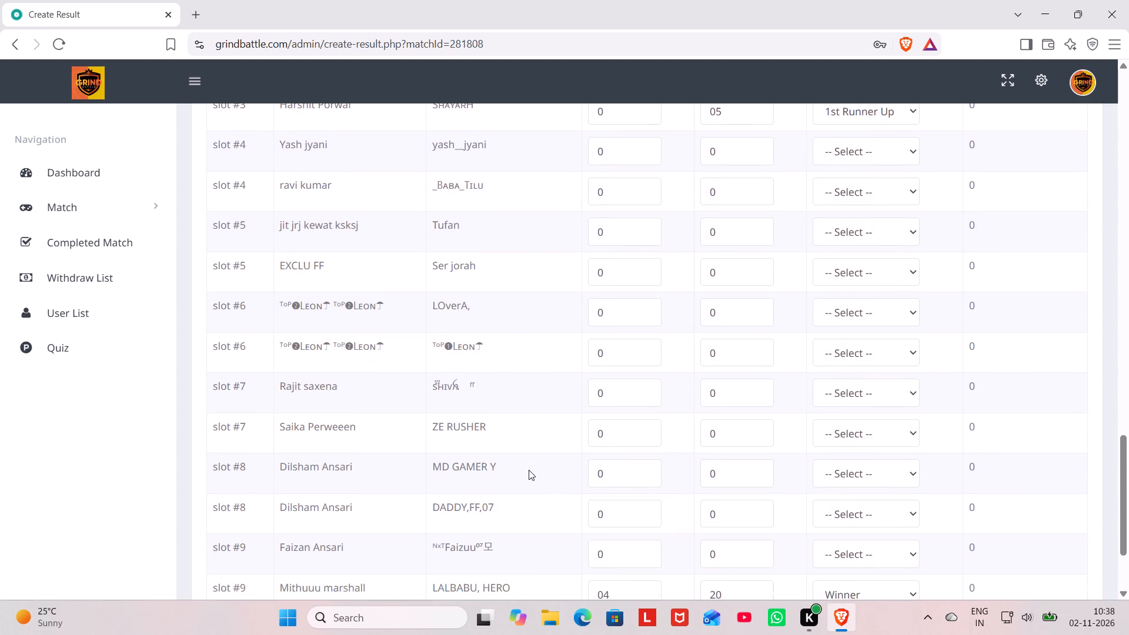
pyautogui.scroll(-1, 529, 470)
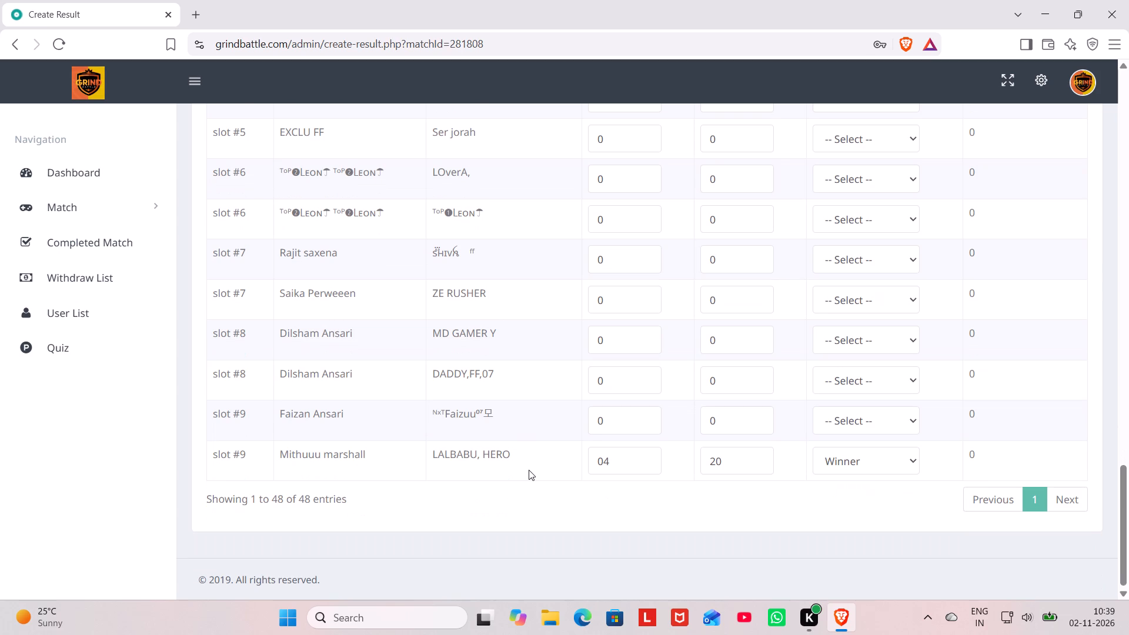
pyautogui.scroll(1, 535, 256)
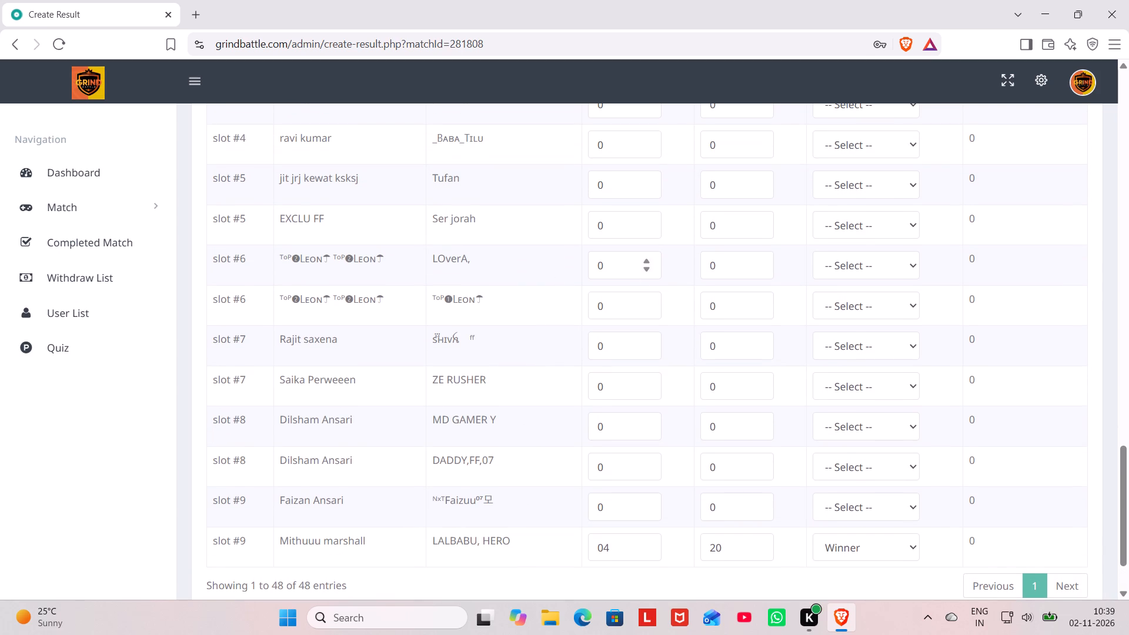
pyautogui.click(629, 272)
pyautogui.press('1')
pyautogui.press('Tab')
pyautogui.press('Tab')
pyautogui.press('Tab')
pyautogui.press('Tab')
pyautogui.hotkey('shift', 'Tab')
pyautogui.write('02')
pyautogui.press('Tab')
# Set the total kills of ZE RUSHER (slot #7) to 2.
pyautogui.click(614, 384)
pyautogui.press('2')
pyautogui.press('Tab')
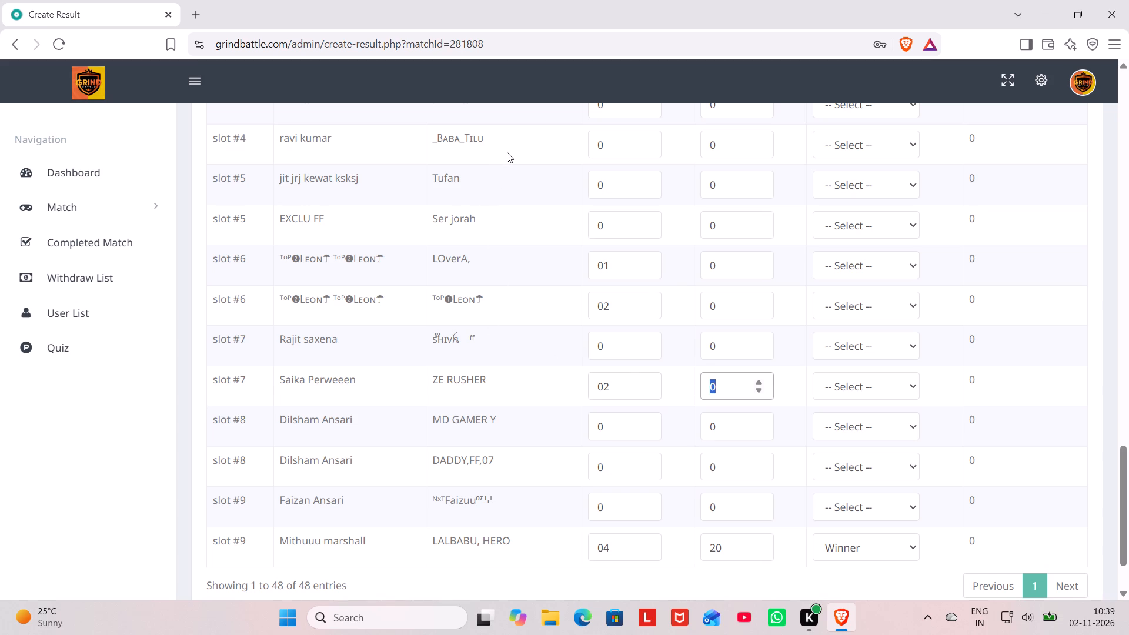
pyautogui.scroll(2, 507, 152)
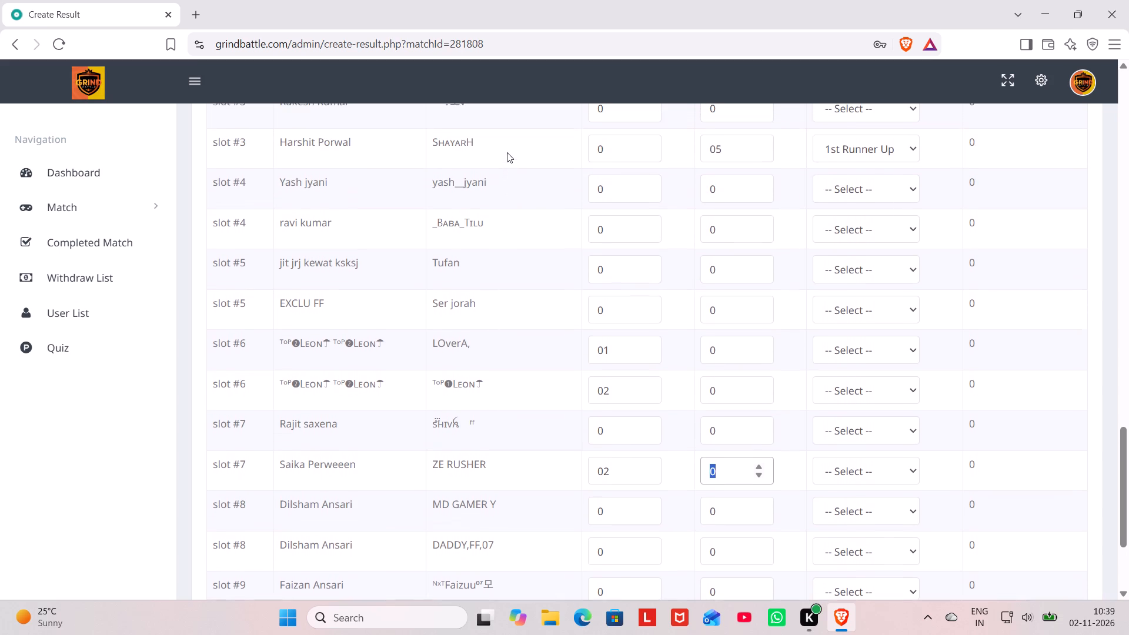
pyautogui.scroll(5, 507, 152)
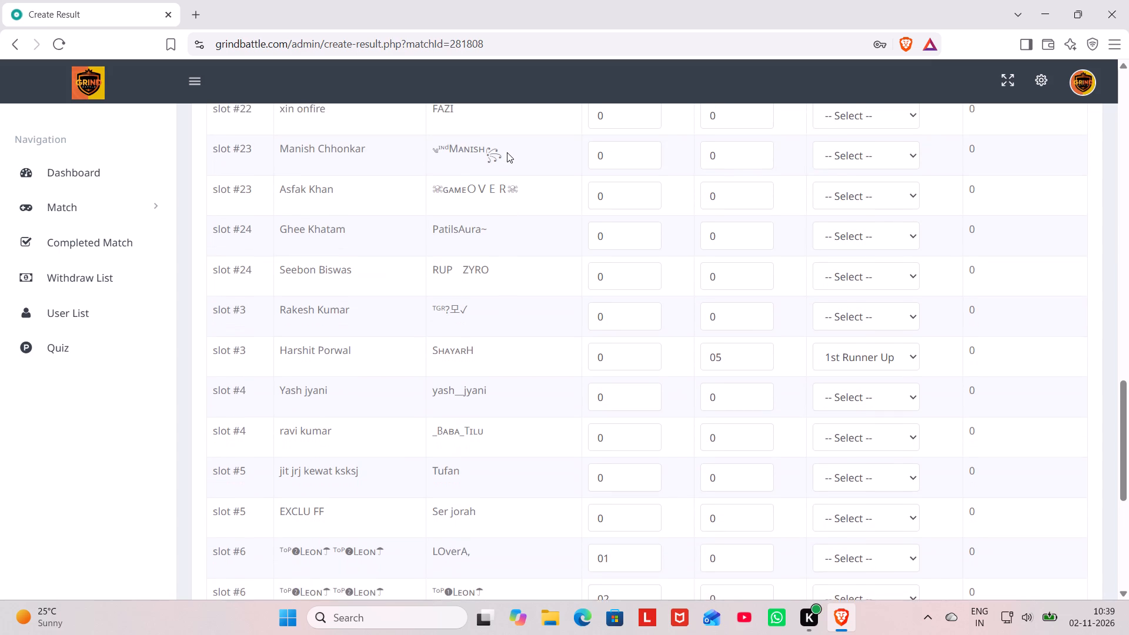
pyautogui.scroll(1, 507, 152)
pyautogui.click(617, 295)
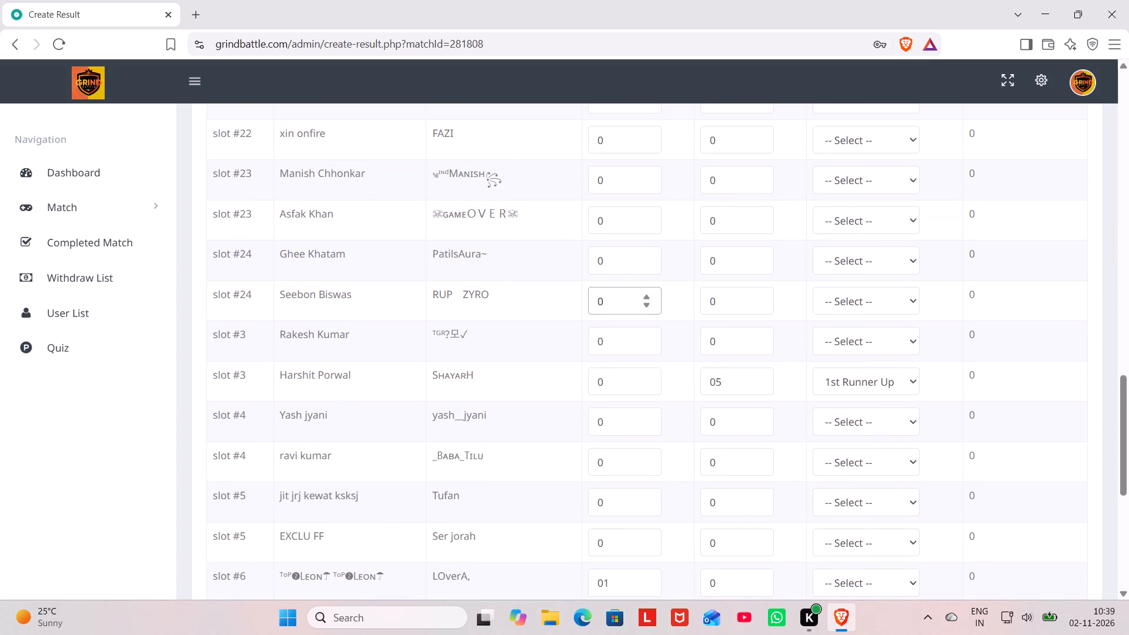
pyautogui.press('4')
pyautogui.press('Tab')
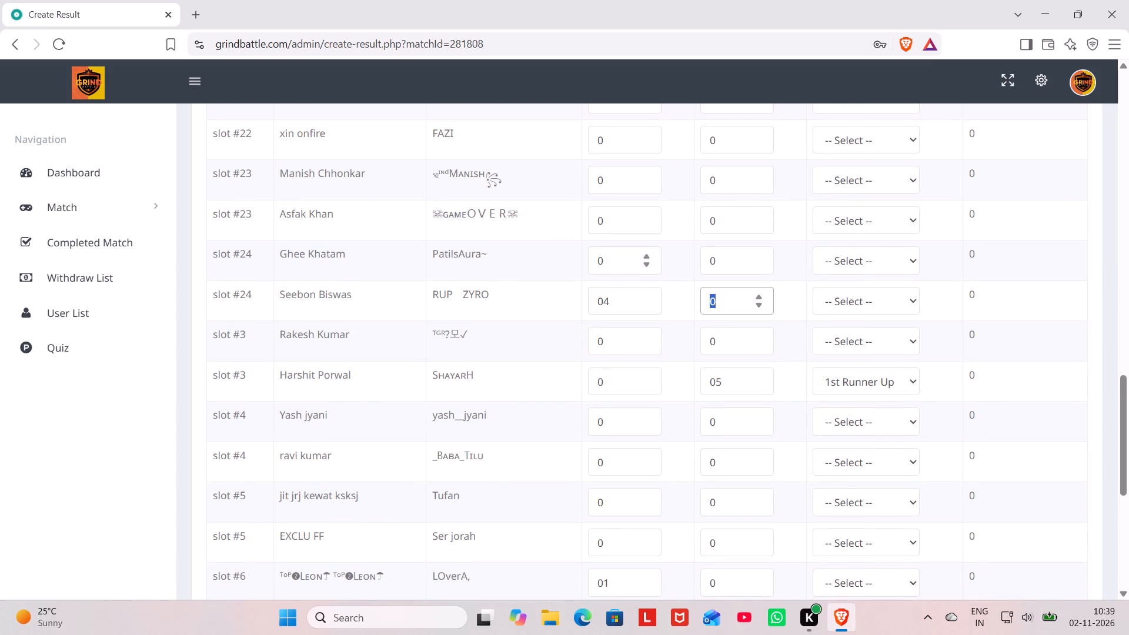
pyautogui.click(629, 273)
pyautogui.press('1')
pyautogui.press('Tab')
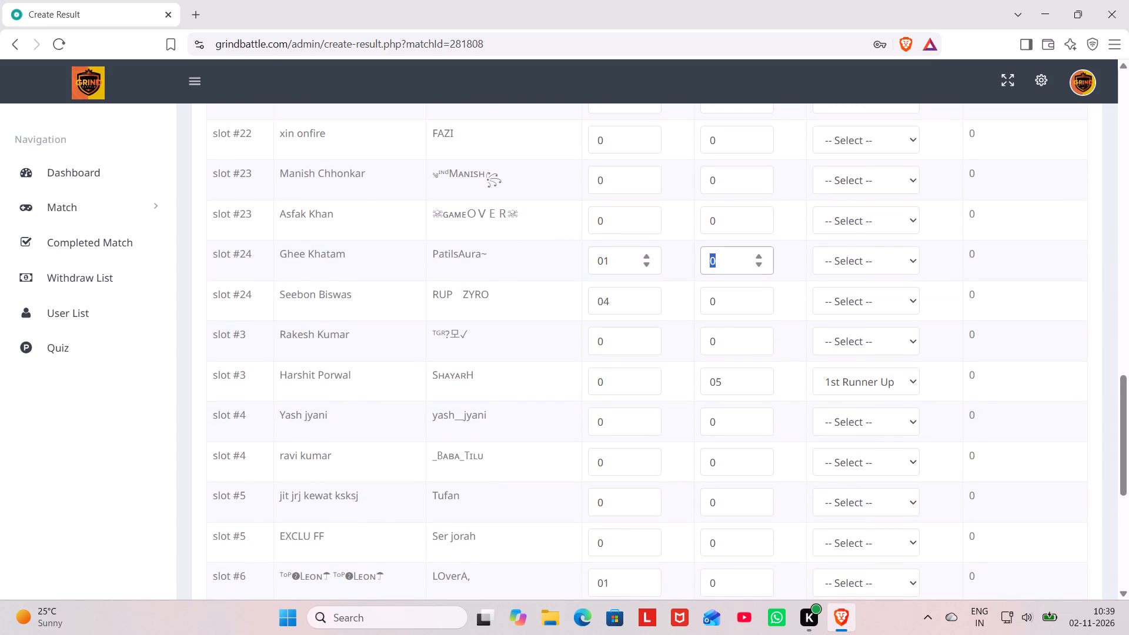
pyautogui.scroll(4, 578, 235)
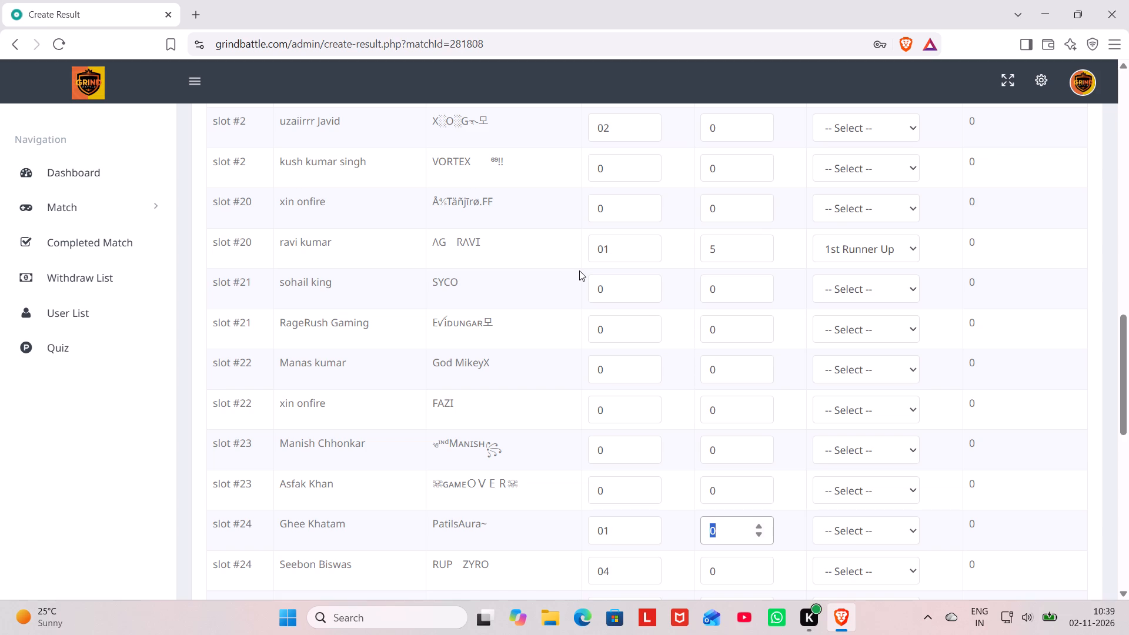
pyautogui.scroll(1, 589, 259)
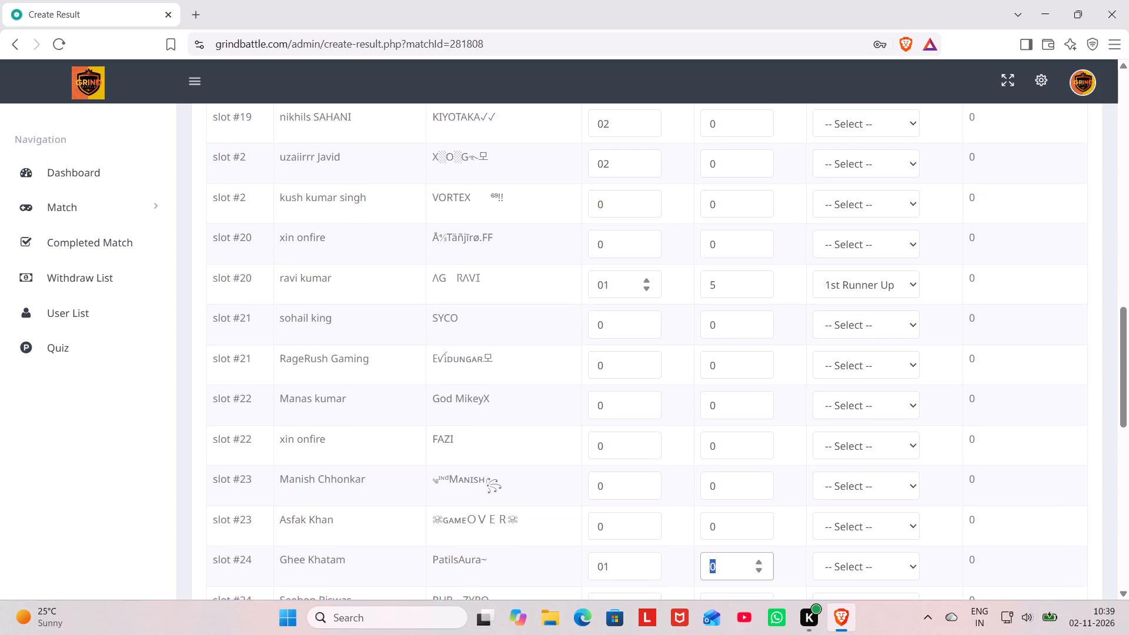
pyautogui.scroll(4, 589, 259)
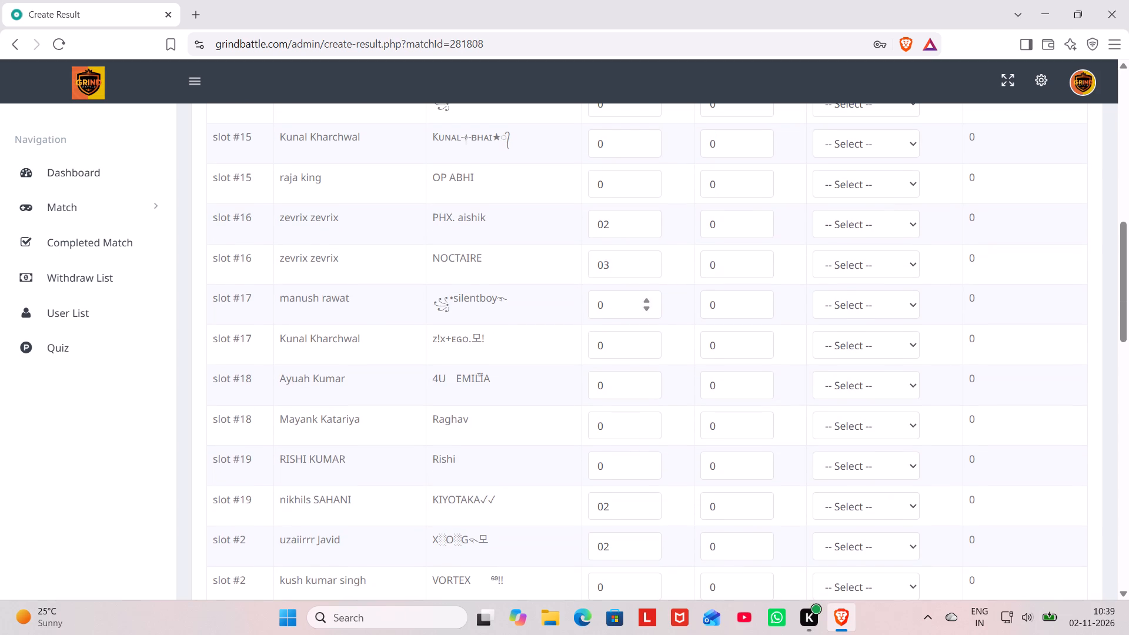
pyautogui.click(608, 297)
pyautogui.press('4')
pyautogui.press('Tab')
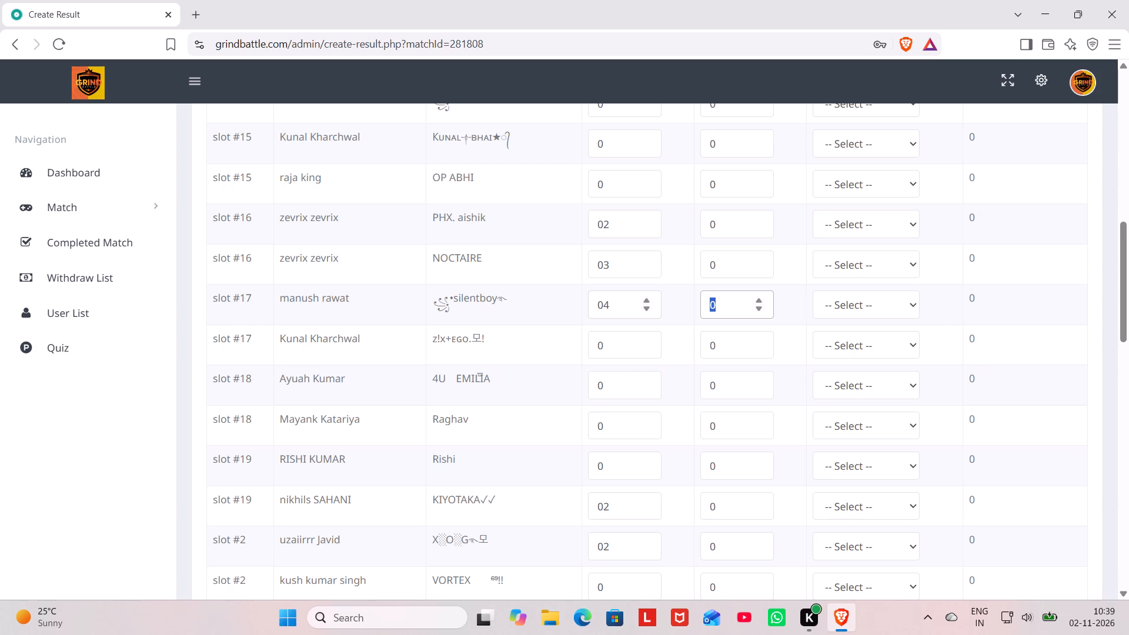
# Enter the total kills for the slot #21 pair: 2 for the Evidungar player and 1 for SYCO.
pyautogui.scroll(-3, 530, 355)
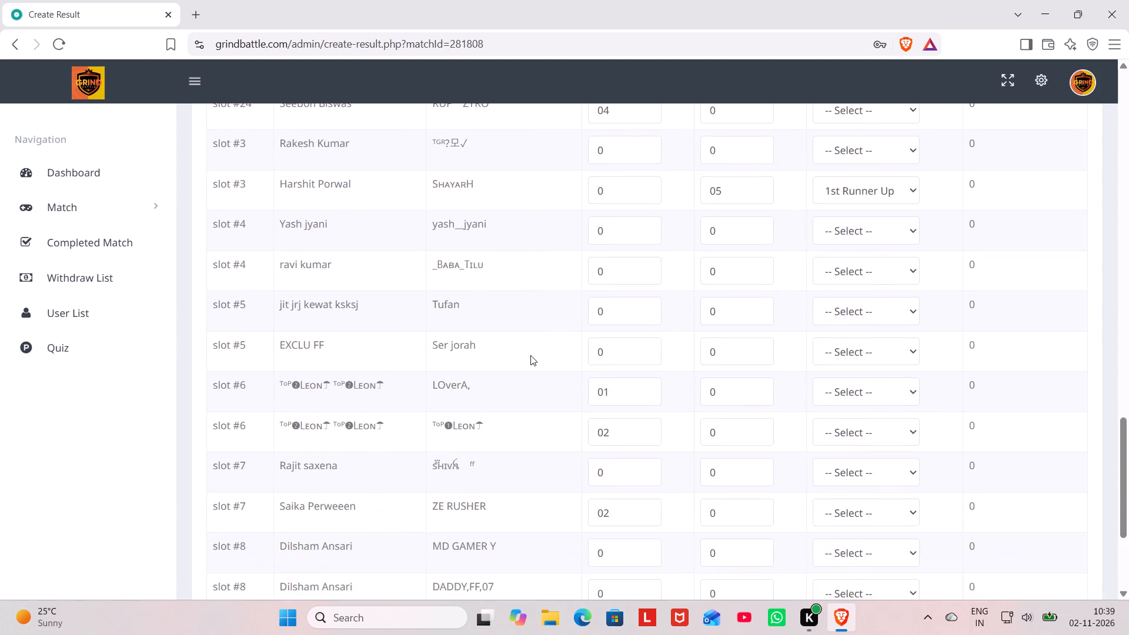
pyautogui.scroll(-2, 530, 355)
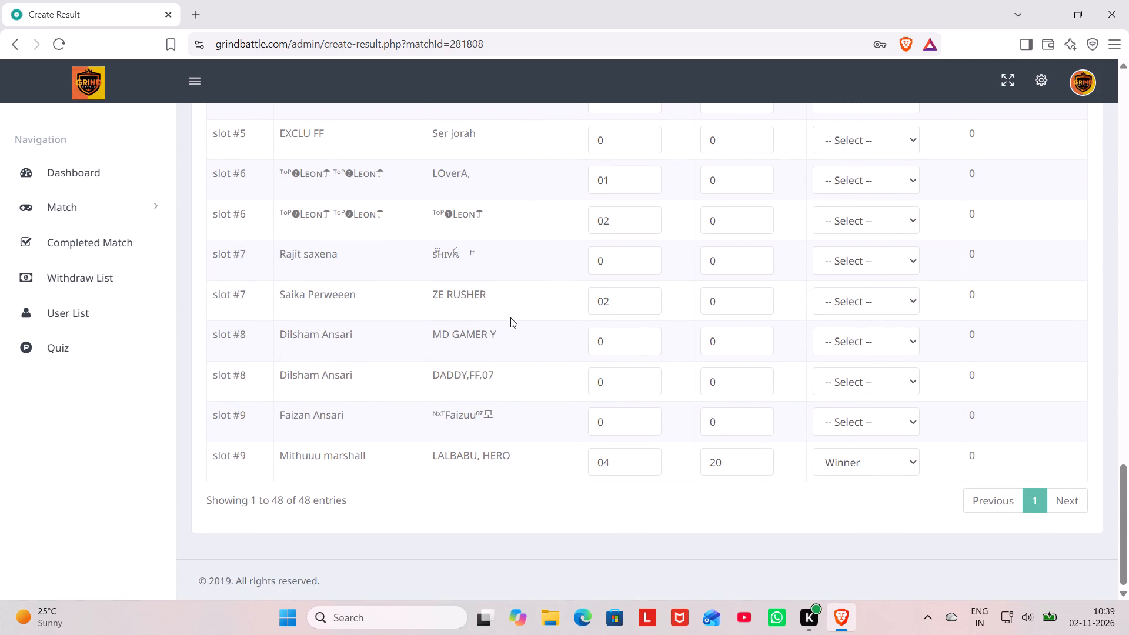
pyautogui.scroll(9, 510, 317)
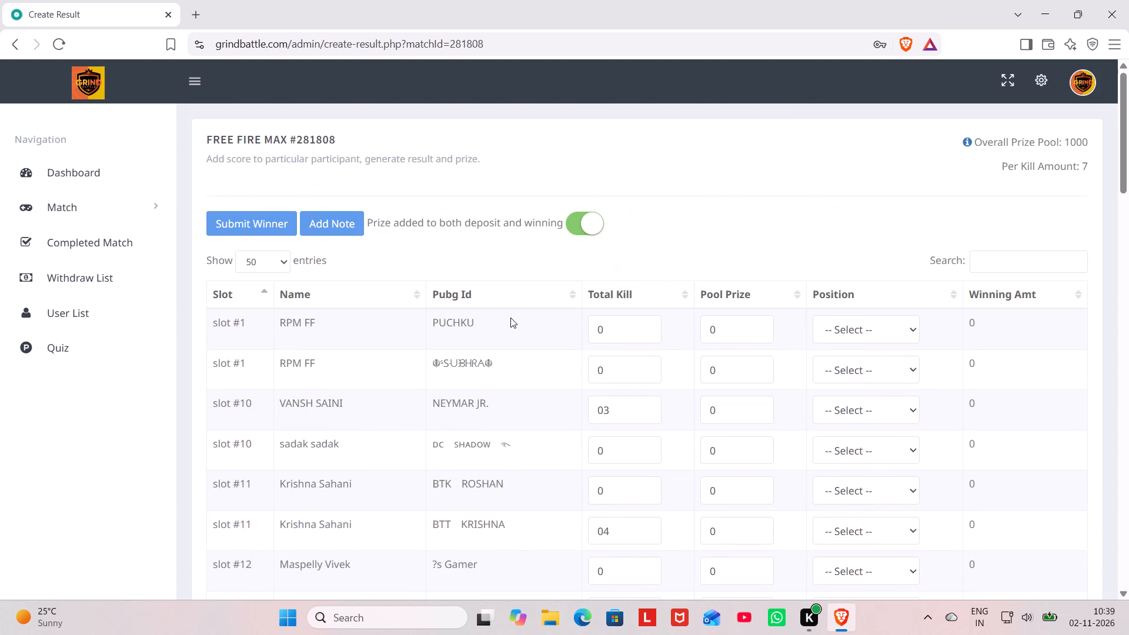
pyautogui.scroll(-2, 493, 531)
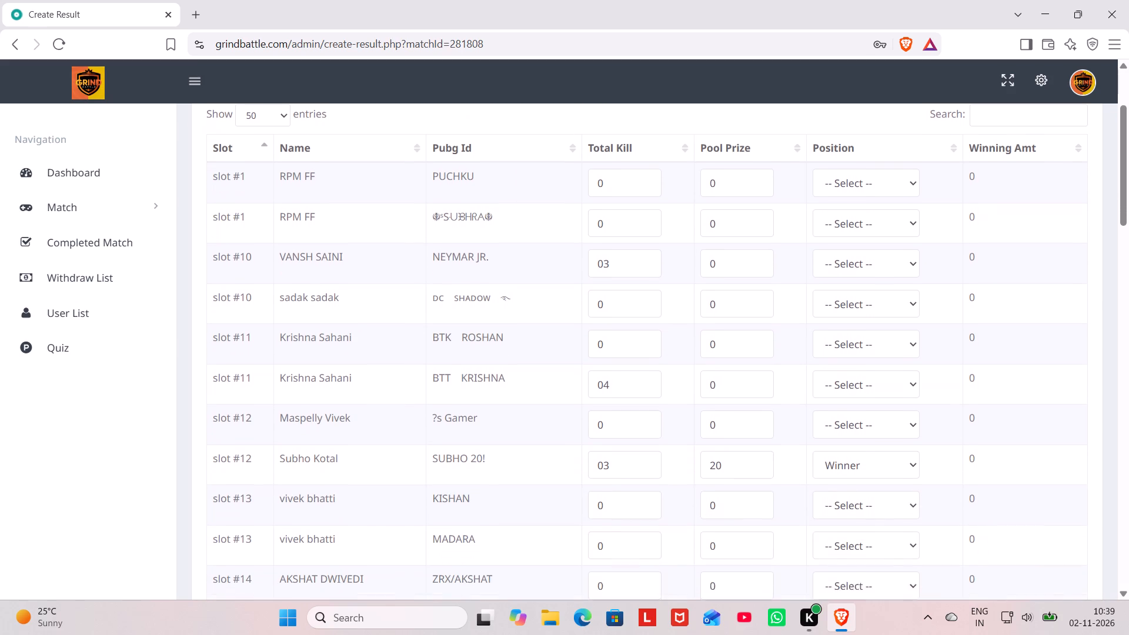
pyautogui.scroll(-4, 493, 531)
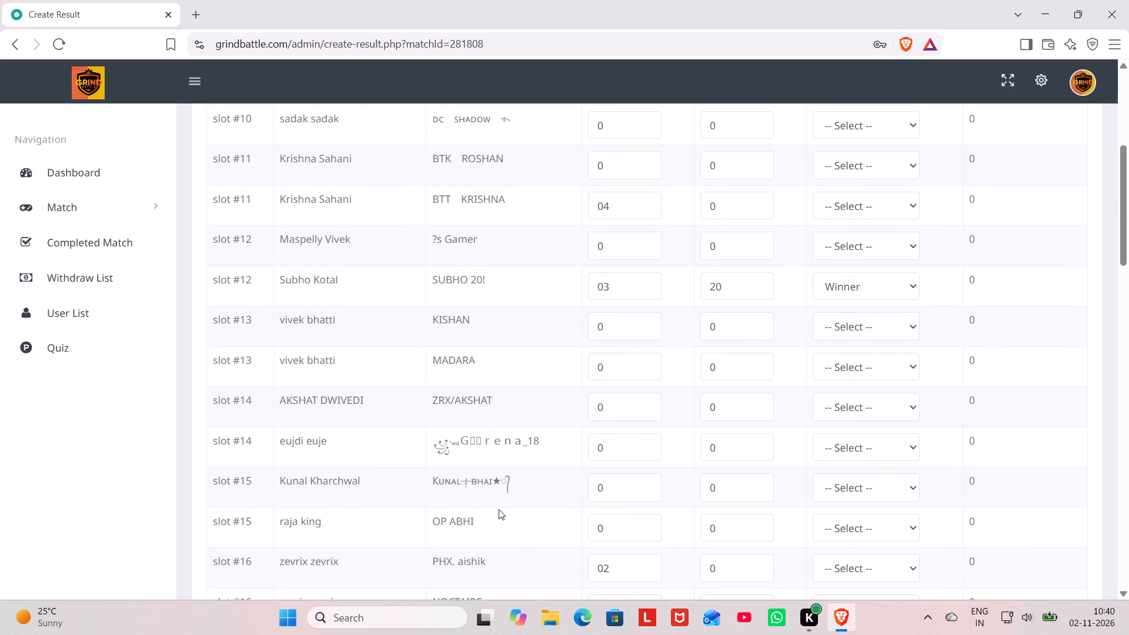
pyautogui.scroll(-3, 499, 509)
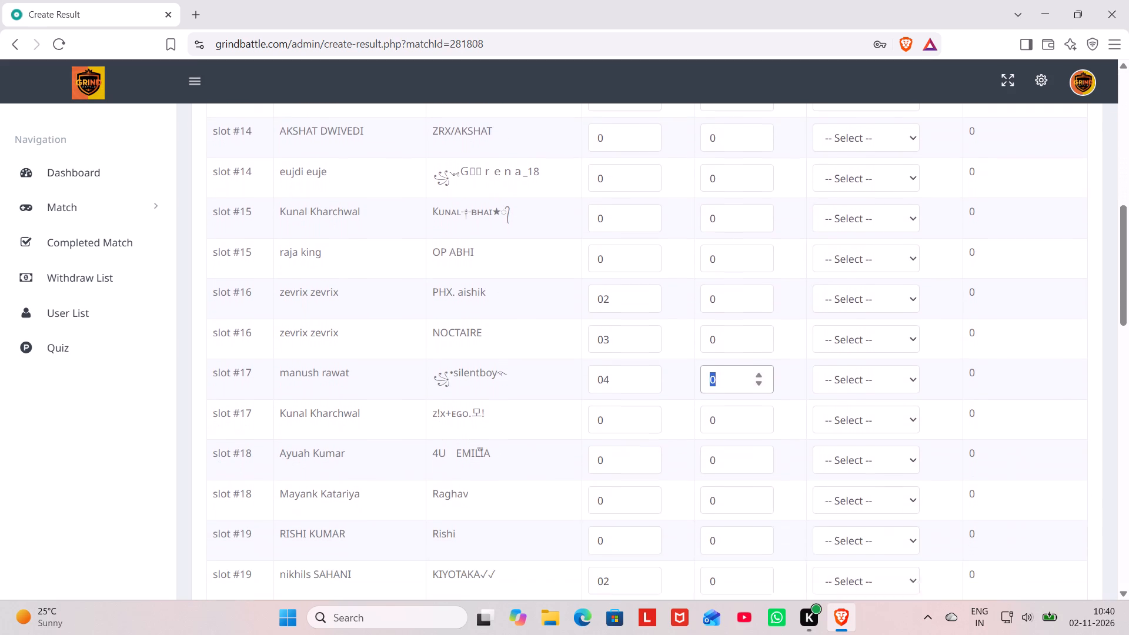
pyautogui.scroll(-3, 499, 509)
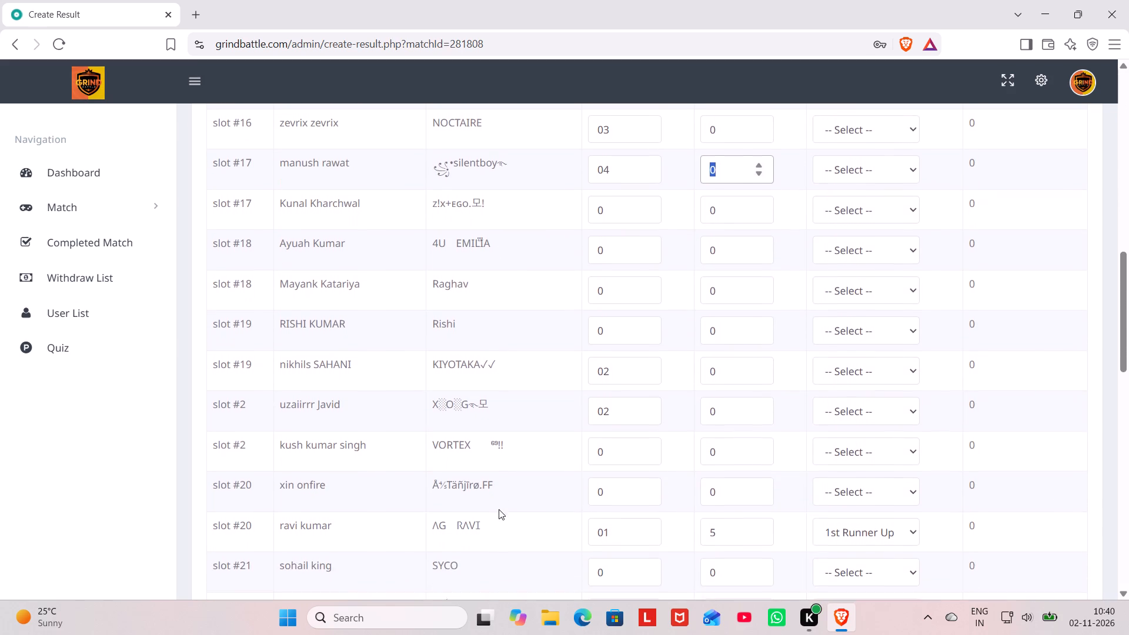
pyautogui.scroll(-2, 499, 509)
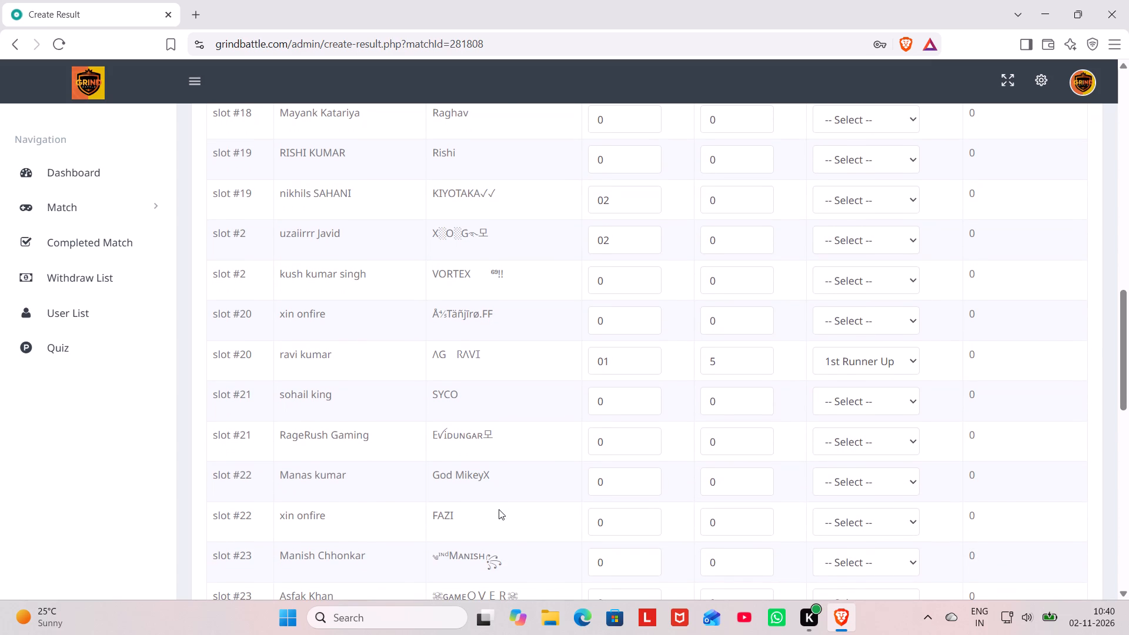
pyautogui.click(614, 434)
pyautogui.press('2')
pyautogui.click(611, 392)
pyautogui.press('1')
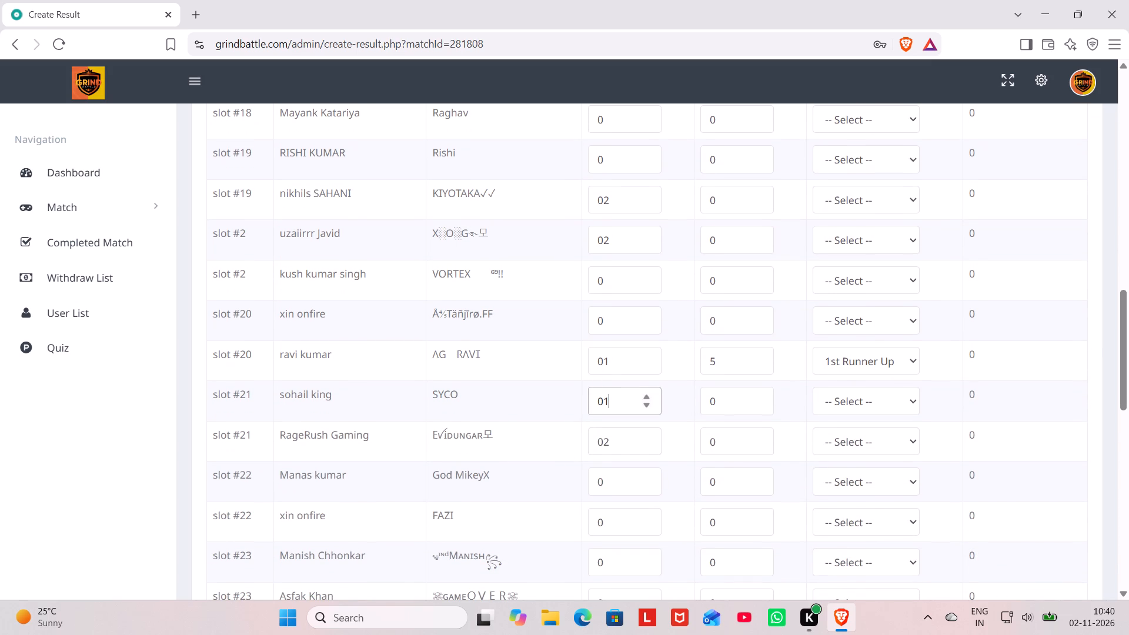
pyautogui.press('Tab')
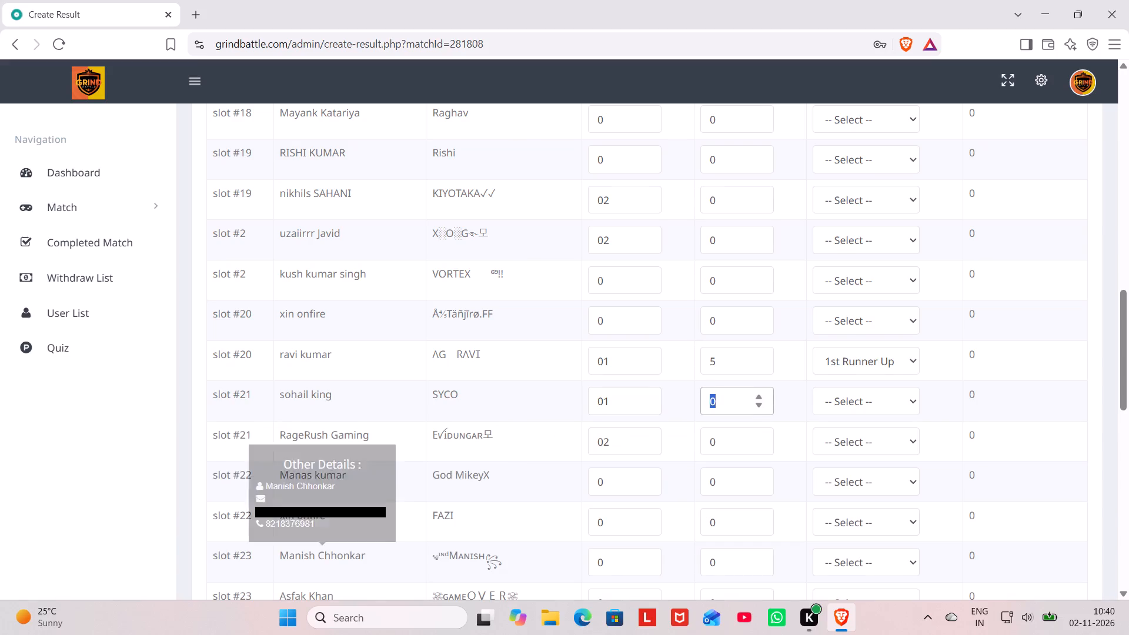
# Set the total kills of KISHAN (slot #13) to 1.
pyautogui.scroll(-4, 322, 553)
pyautogui.scroll(-2, 419, 577)
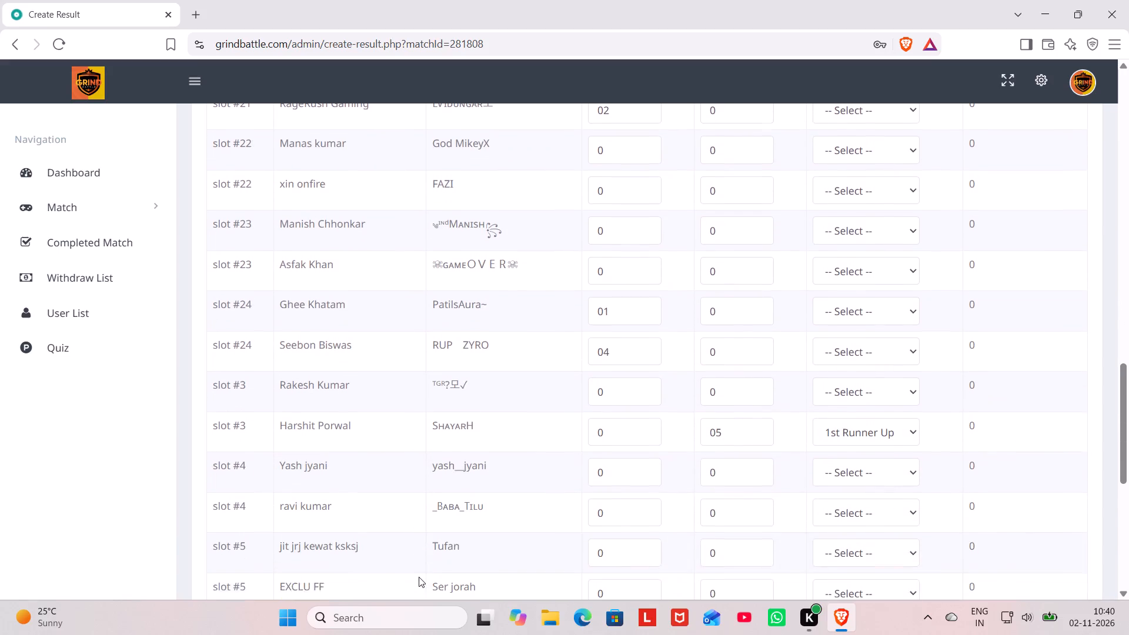
pyautogui.scroll(-2, 419, 577)
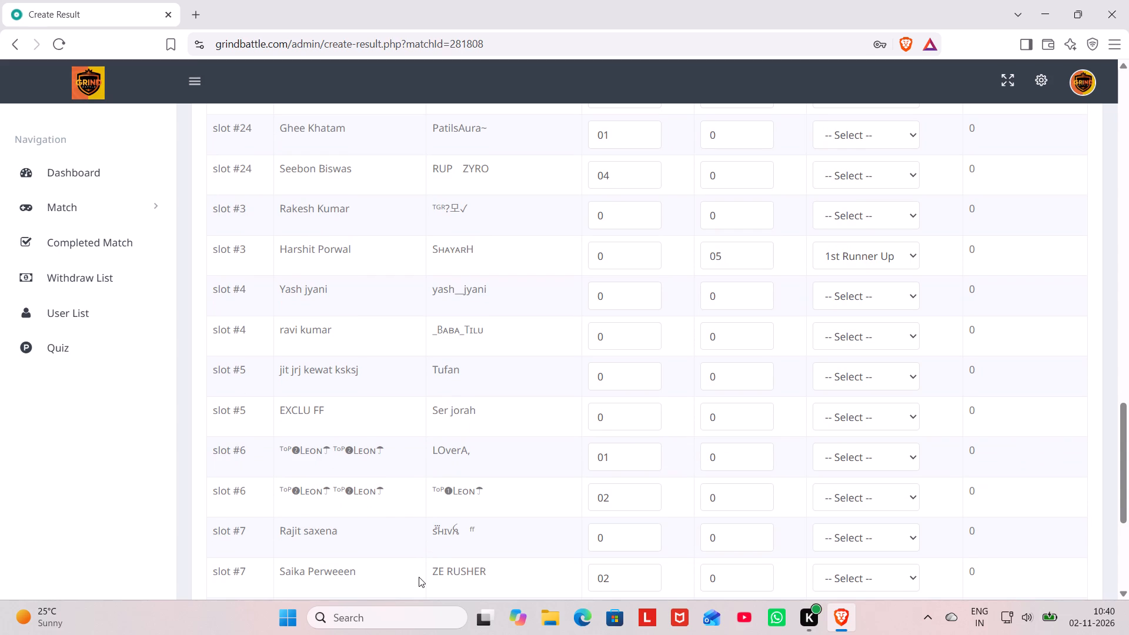
pyautogui.scroll(3, 500, 417)
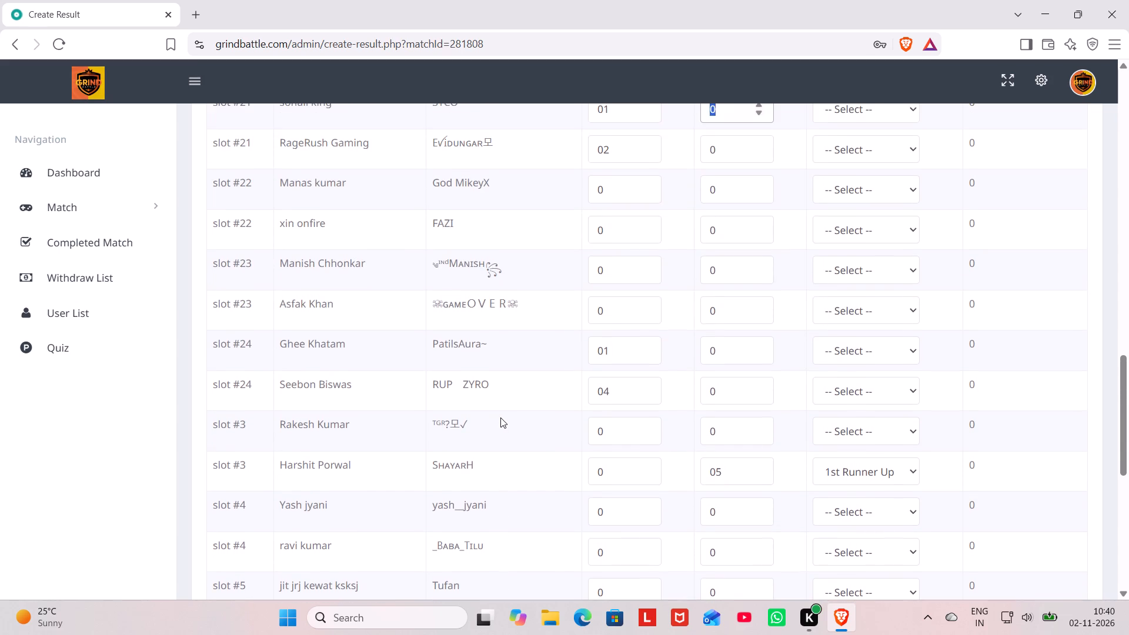
pyautogui.scroll(4, 500, 417)
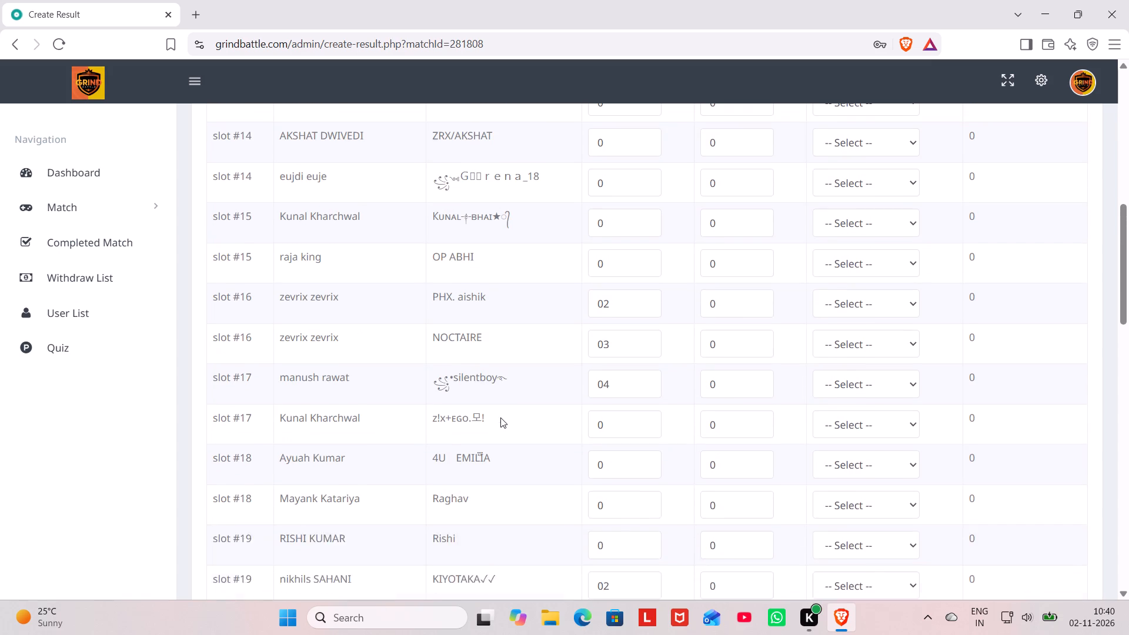
pyautogui.scroll(4, 500, 417)
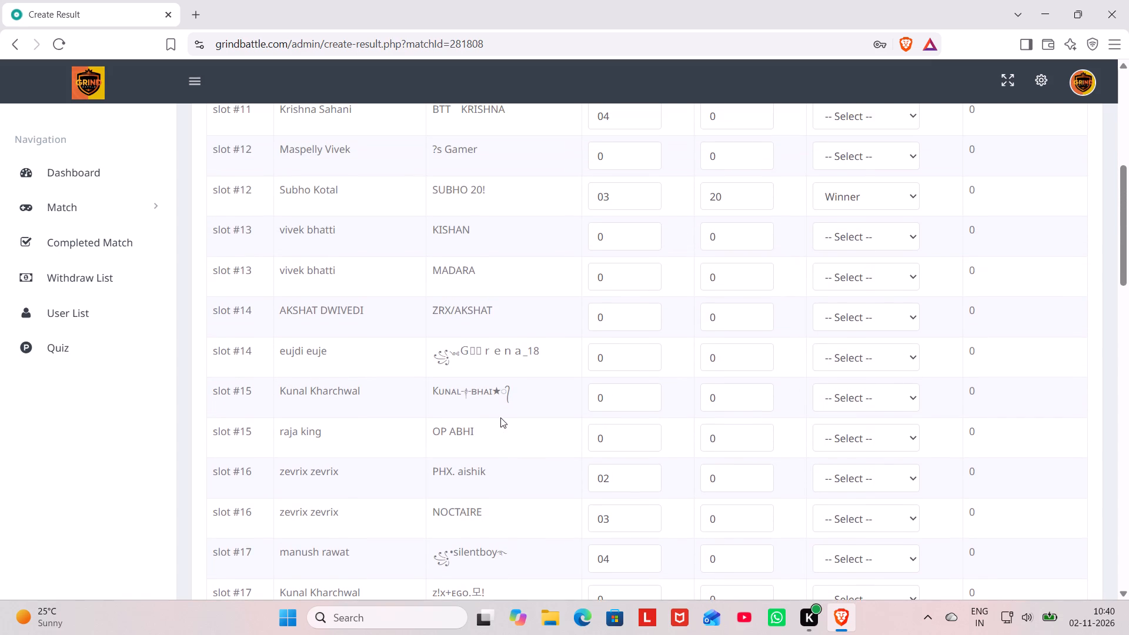
pyautogui.click(609, 246)
pyautogui.press('1')
pyautogui.press('Tab')
# Submit the winner results for match FREE FIRE MAX #281808.
pyautogui.scroll(5, 574, 230)
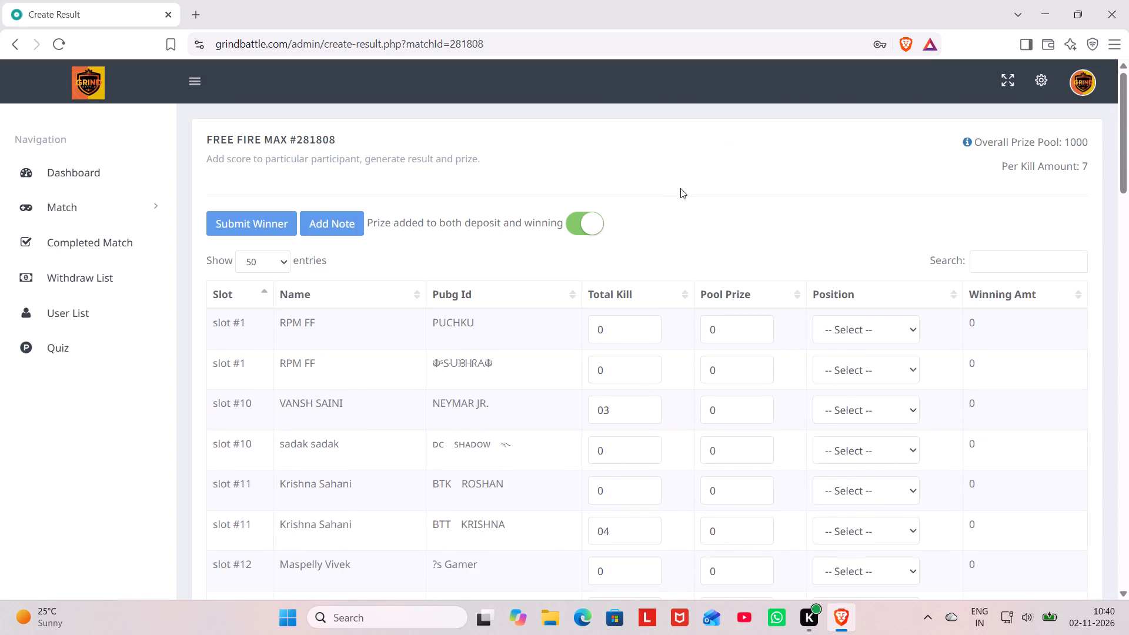
pyautogui.click(684, 187)
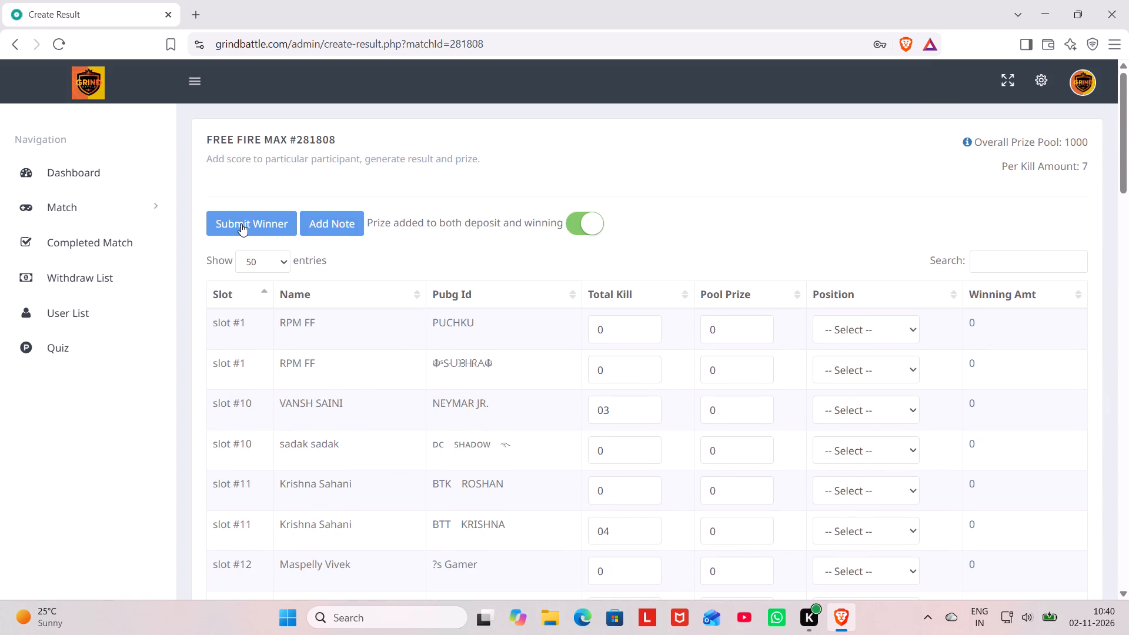
pyautogui.click(239, 223)
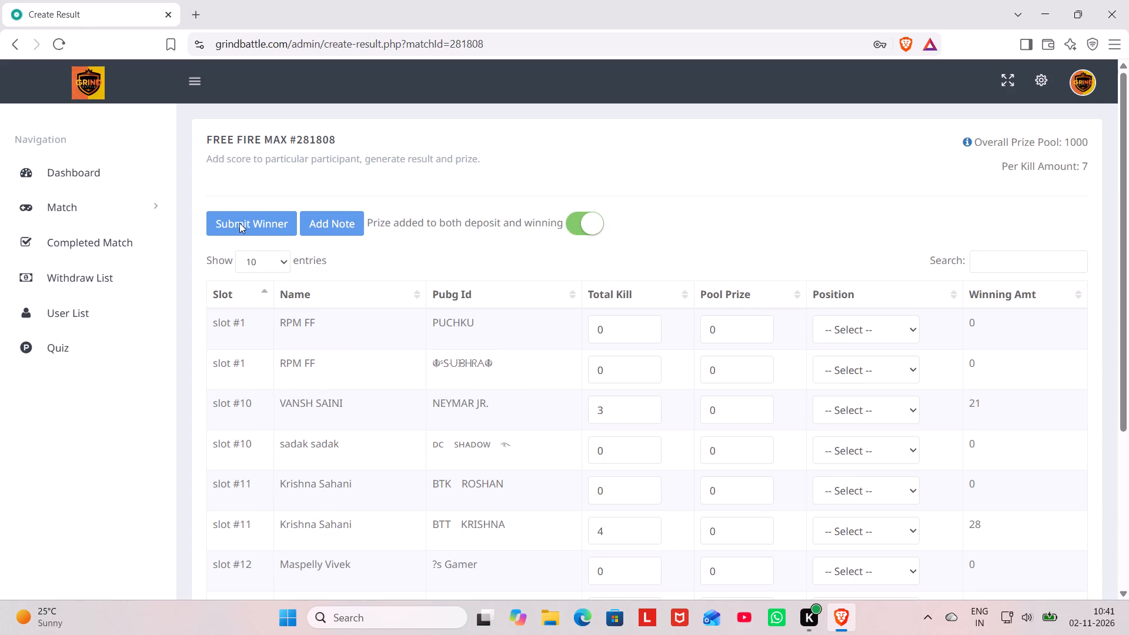
# Find match 281809 in the completed match list and open its result entry page.
pyautogui.click(79, 249)
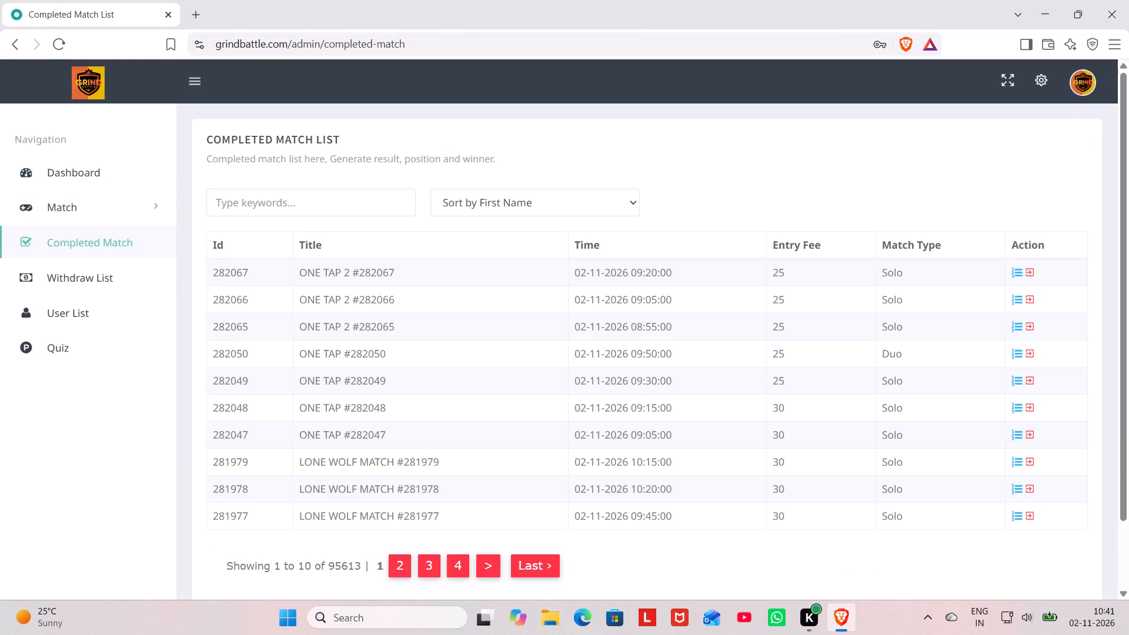
pyautogui.click(257, 196)
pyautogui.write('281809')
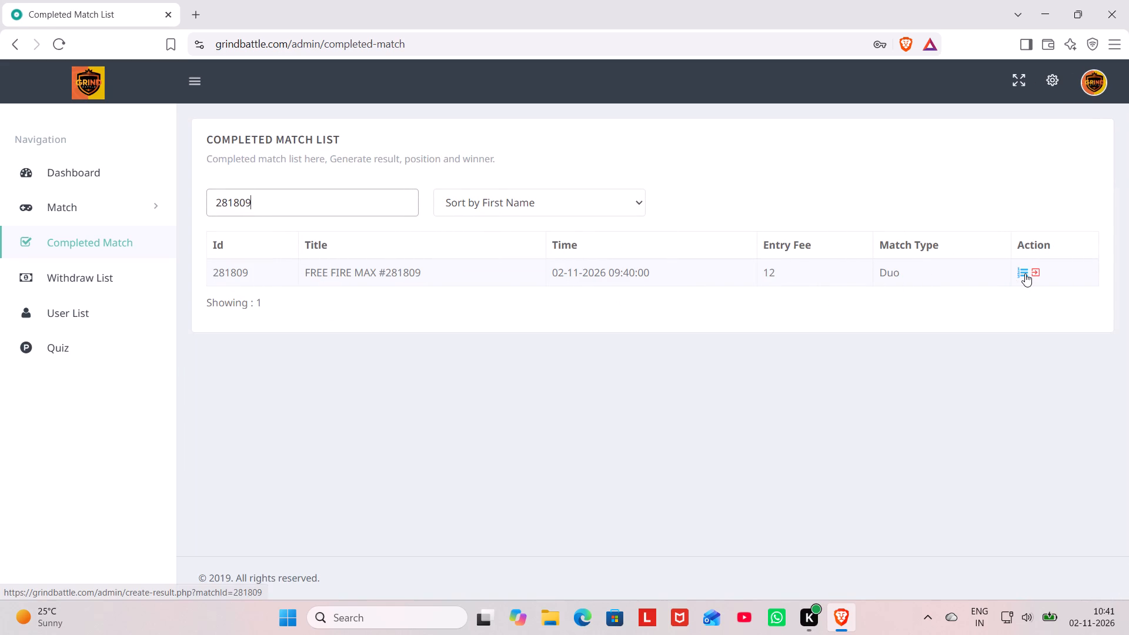
pyautogui.click(1025, 273)
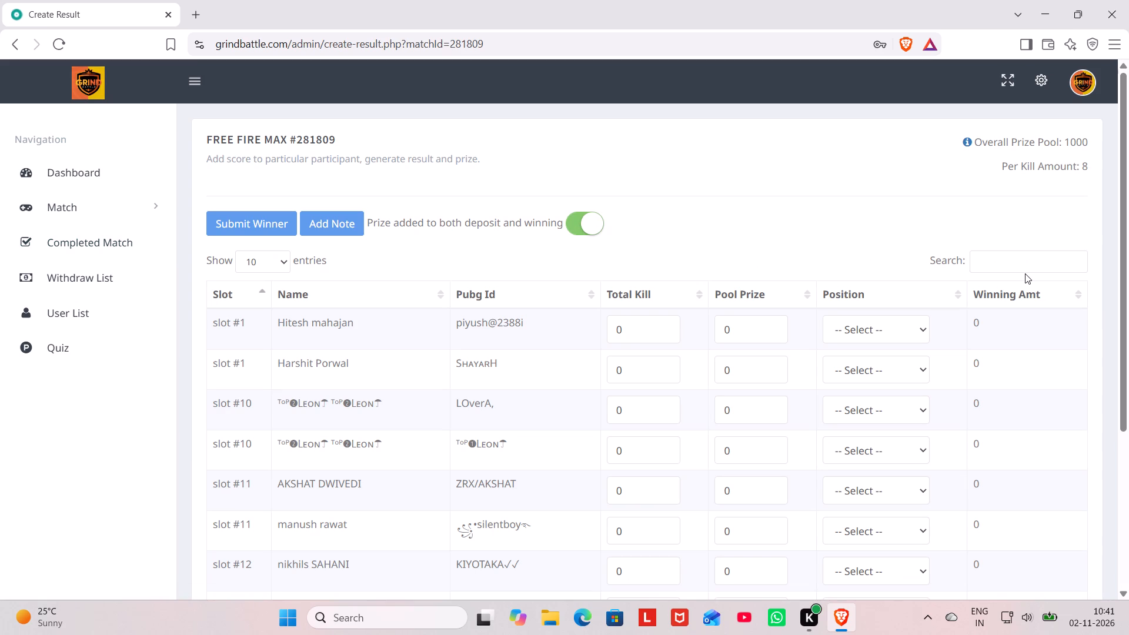
# Set the participant table of match #281809 to show 50 entries.
pyautogui.scroll(-4, 717, 409)
pyautogui.scroll(2, 409, 387)
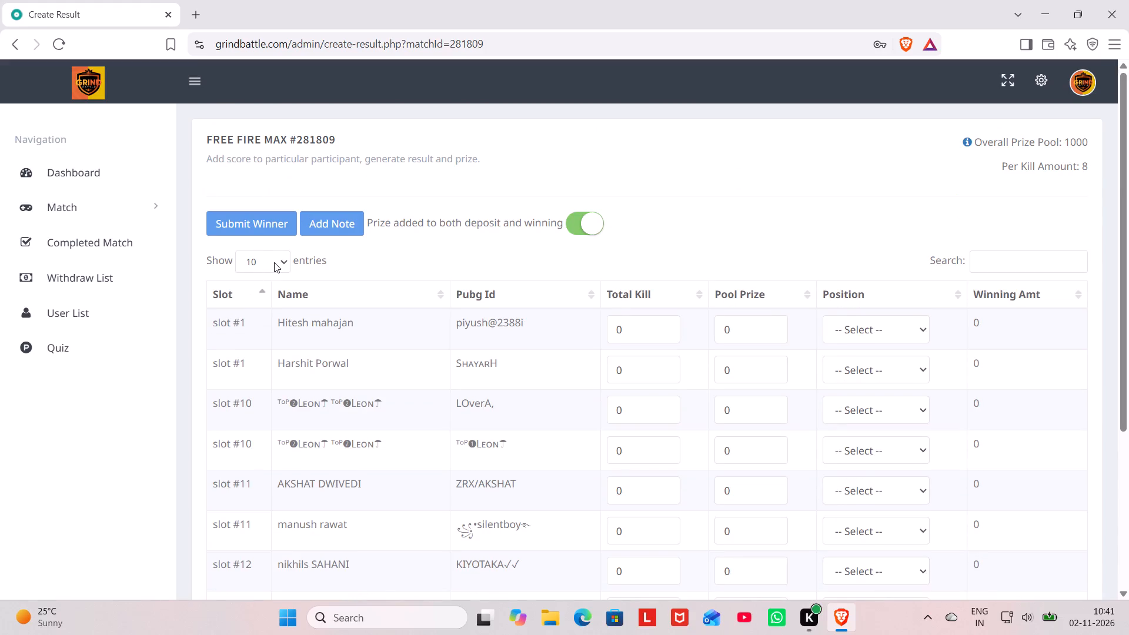
pyautogui.click(272, 262)
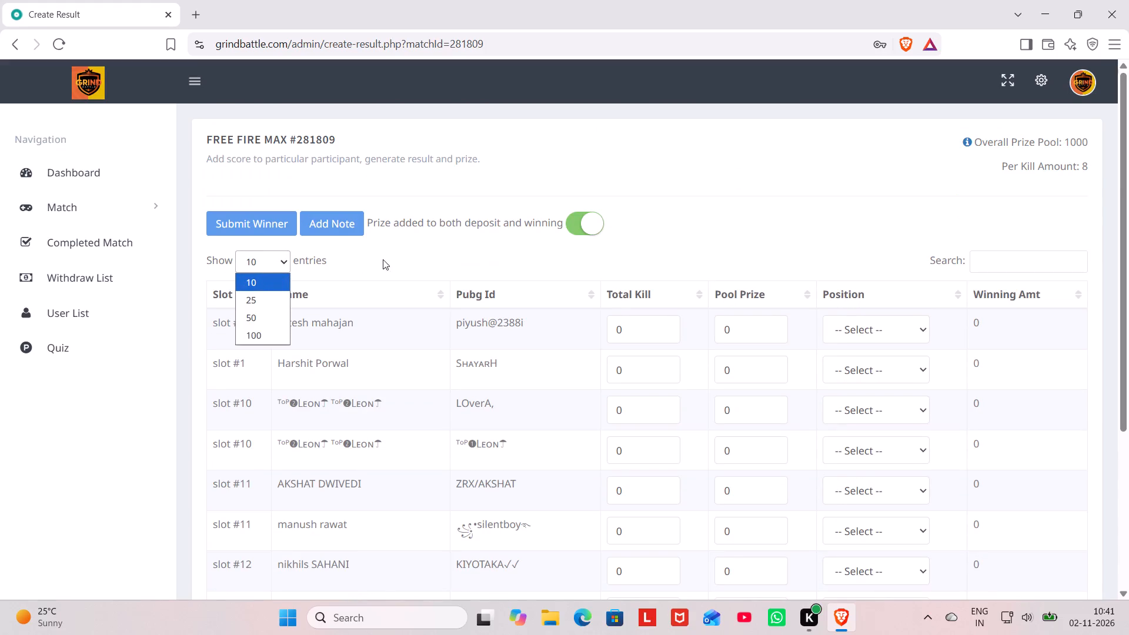
pyautogui.click(273, 322)
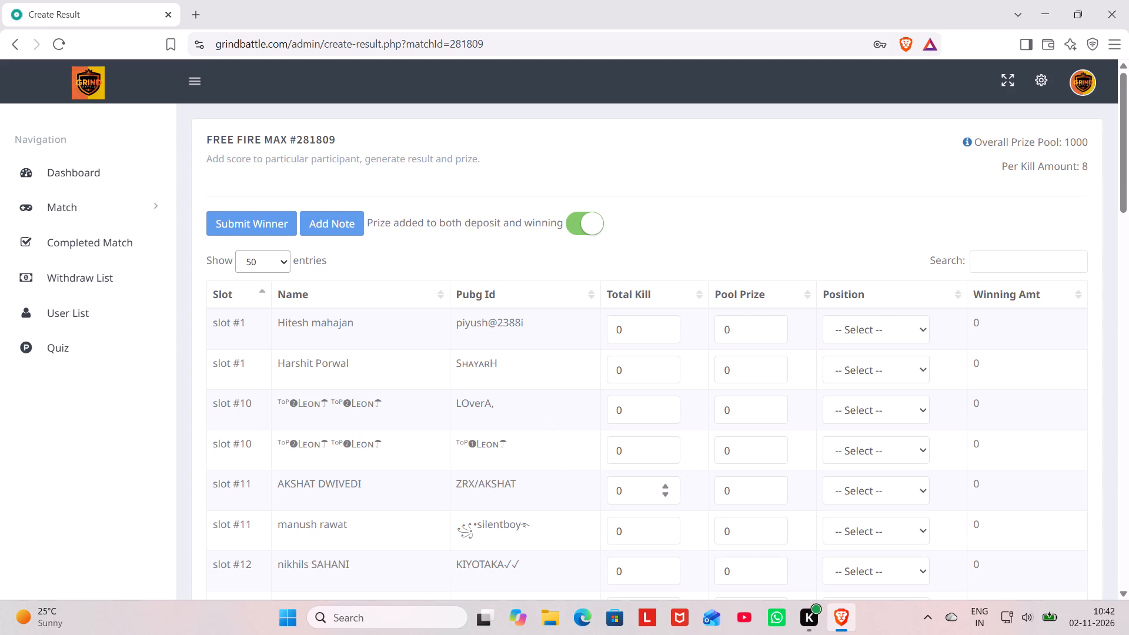
# Set the total kills of the Leon player (slot #10) to 2.
pyautogui.click(637, 454)
pyautogui.press('2')
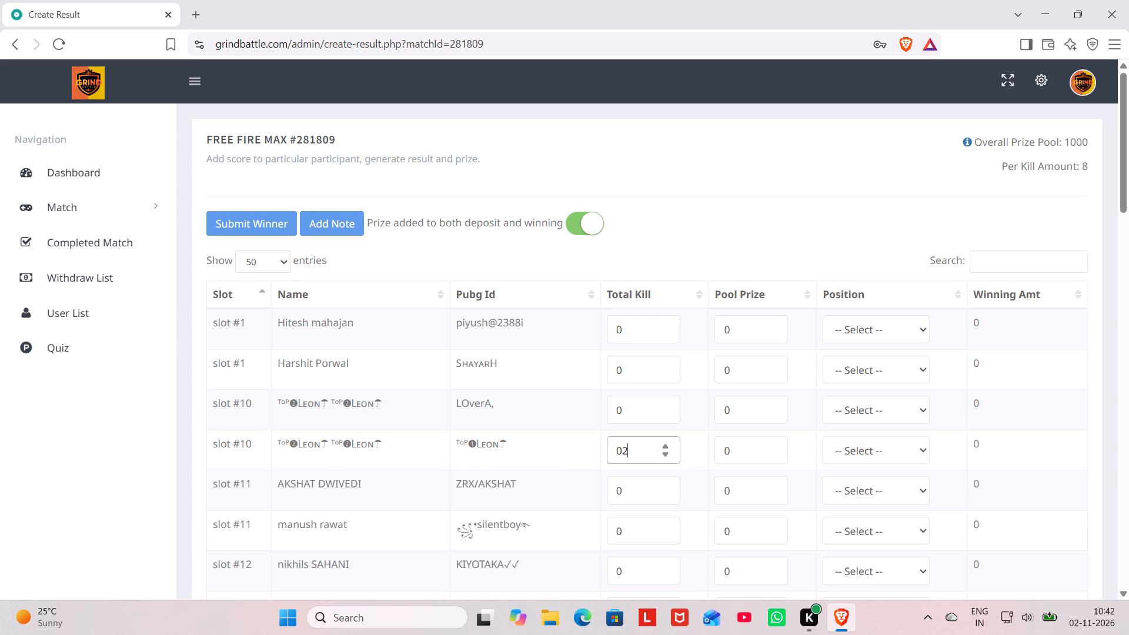
pyautogui.press('Tab')
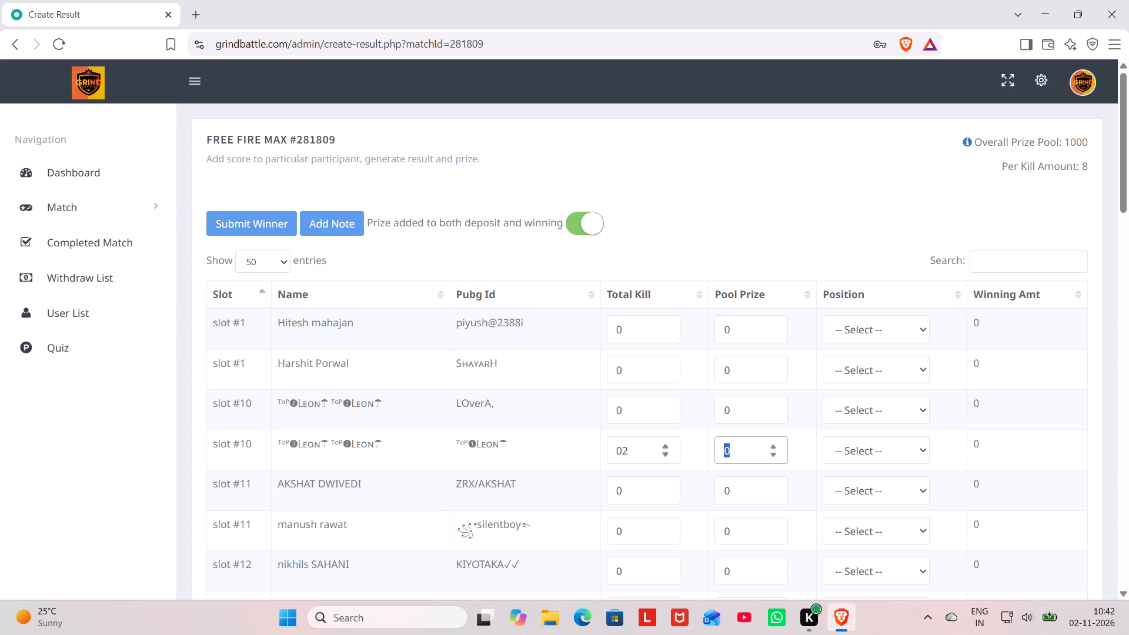
# Set the total kills of KIYOTAKA (slot #12) to 1.
pyautogui.click(633, 572)
pyautogui.press('1')
pyautogui.press('Tab')
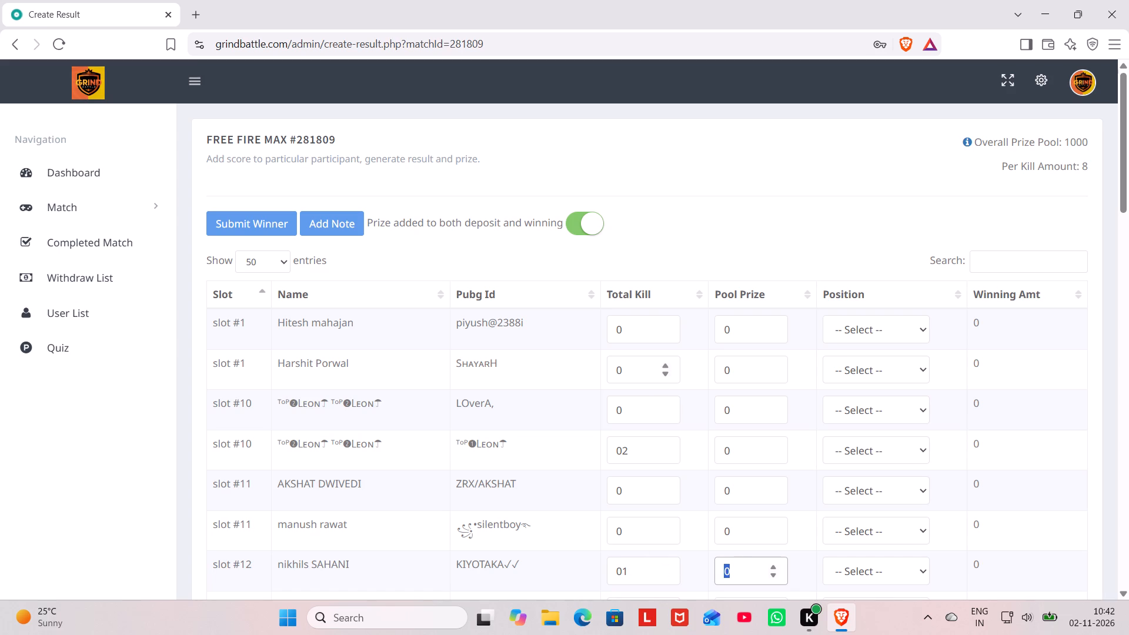
# Set the total kills of the first player listed in slot #1 to 1.
pyautogui.click(642, 326)
pyautogui.press('1')
pyautogui.press('Tab')
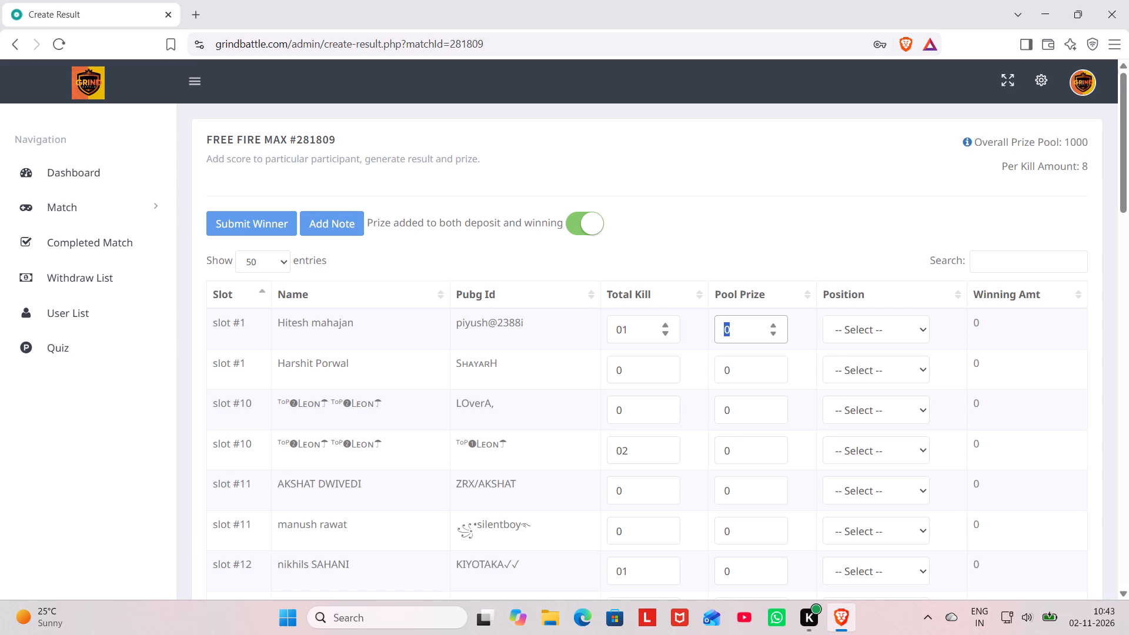
pyautogui.click(712, 196)
# Set the total kills of DC SHADOW (slot #14) to 2.
pyautogui.scroll(-5, 712, 196)
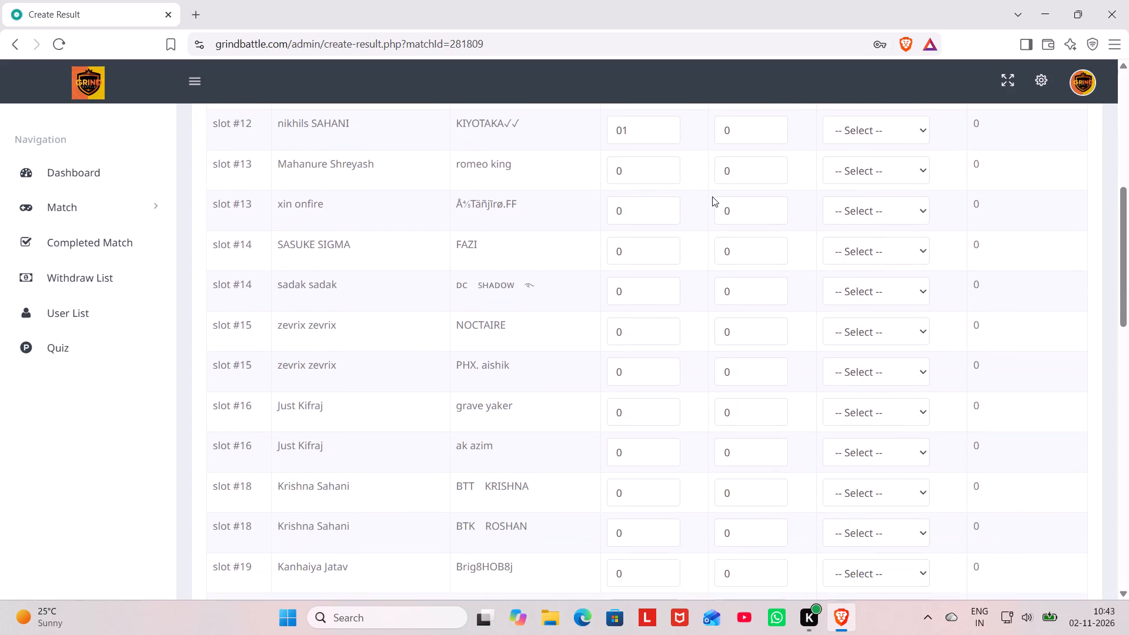
pyautogui.scroll(-2, 712, 196)
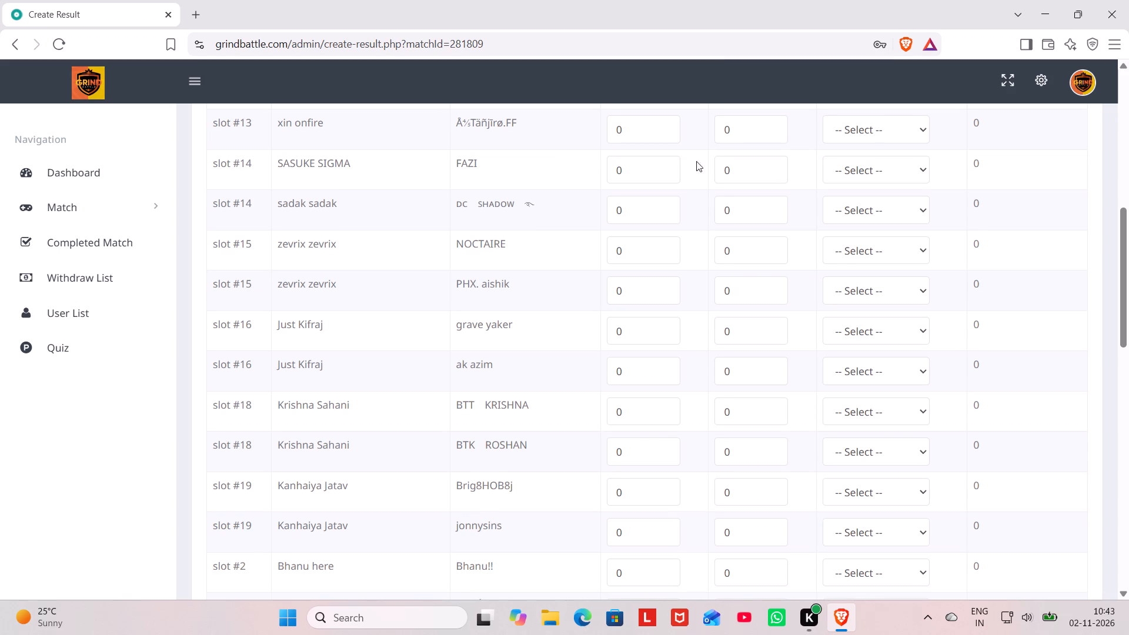
pyautogui.click(651, 210)
pyautogui.press('2')
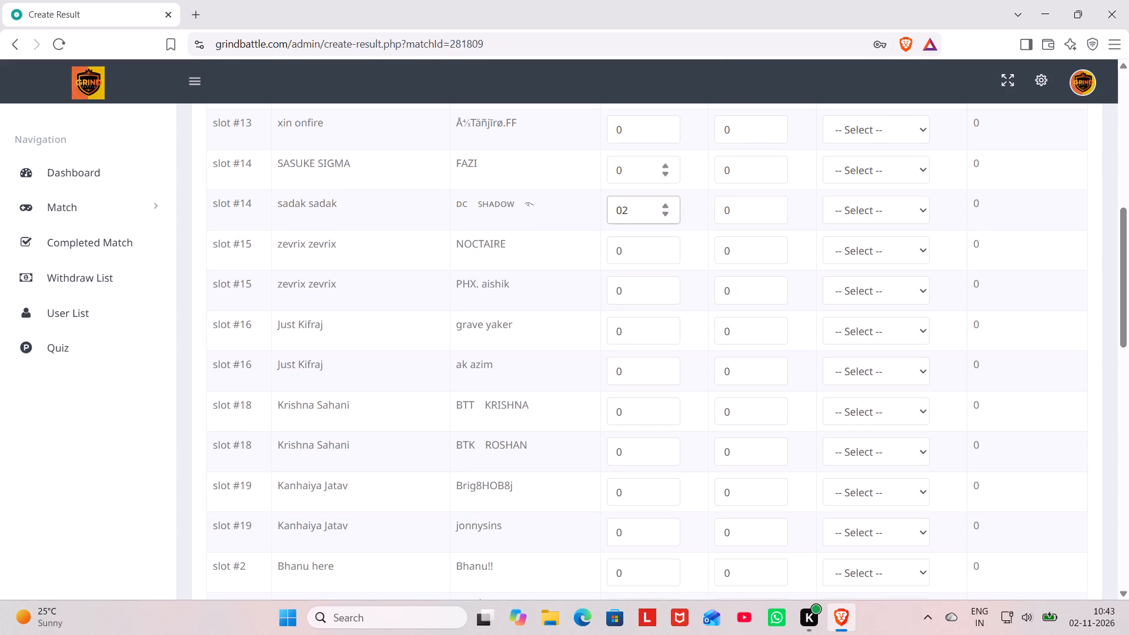
# Set the total kills of the second player listed in slot #13, whose in-game name ends in .FF, to 2.
pyautogui.click(636, 133)
pyautogui.press('2')
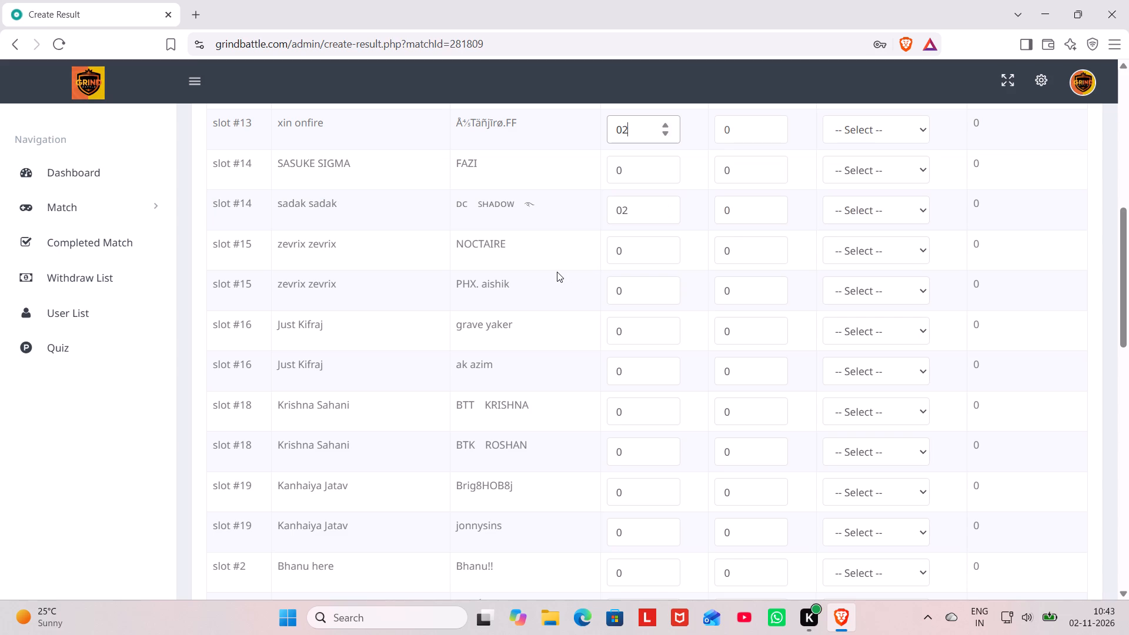
# Record NOCTAIRE (slot #15) with 5 total kills, a pool prize of 20 and the position Winner.
pyautogui.click(627, 253)
pyautogui.press('5')
pyautogui.press('Tab')
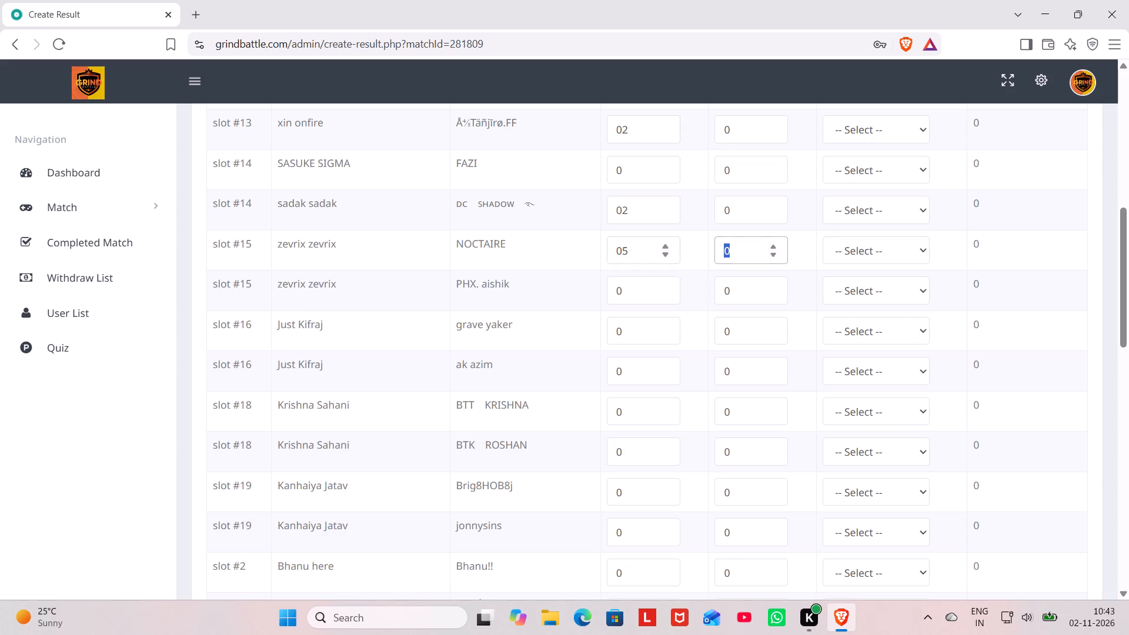
pyautogui.write('20')
pyautogui.press('Tab')
pyautogui.press('Down')
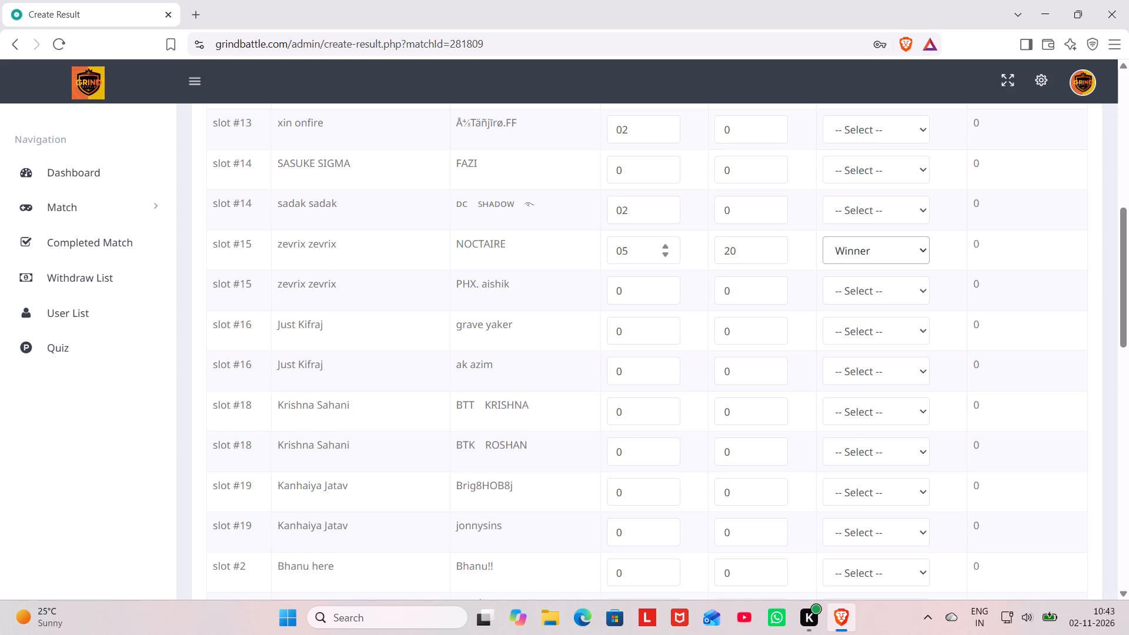
pyautogui.press('Tab')
pyautogui.write('05')
pyautogui.press('Tab')
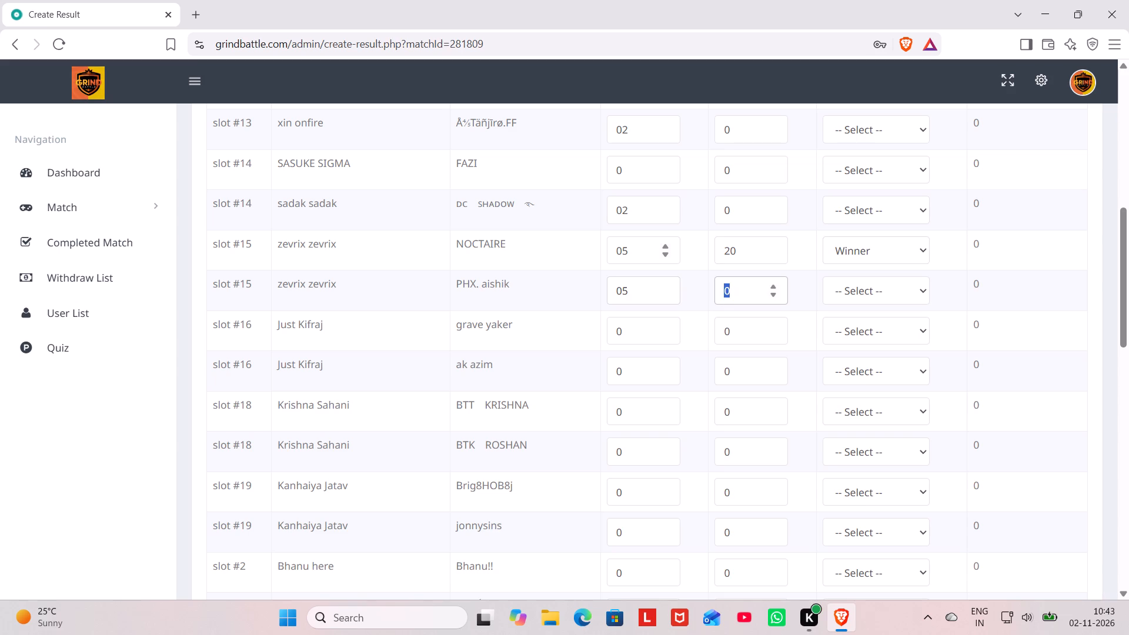
pyautogui.write('20')
pyautogui.press('Tab')
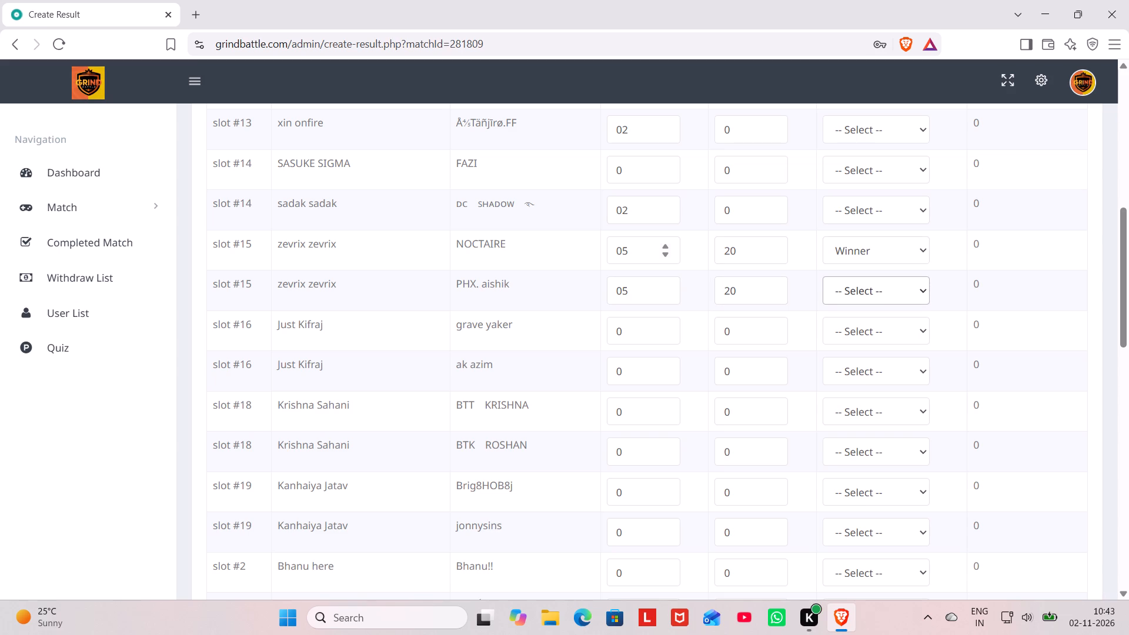
pyautogui.press('Down')
pyautogui.press('Tab')
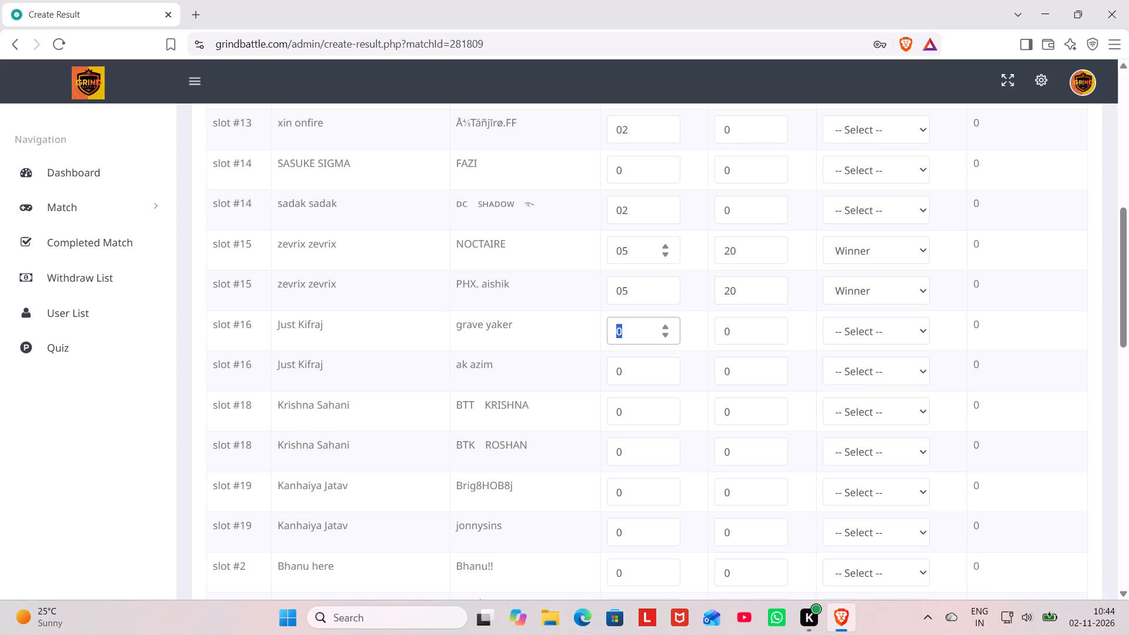
# Record MADARA (slot #8) with 2 total kills, a pool prize of 10 and the position 1st Runner Up.
pyautogui.scroll(2, 521, 278)
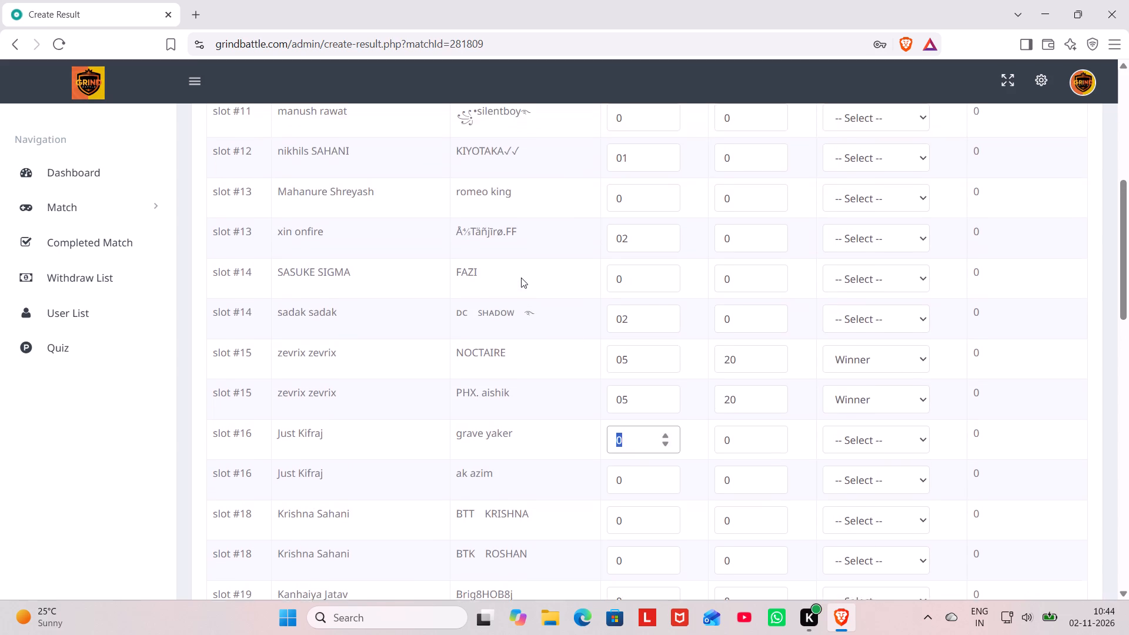
pyautogui.scroll(1, 521, 278)
pyautogui.hscroll(1, 521, 278)
pyautogui.scroll(-1, 521, 278)
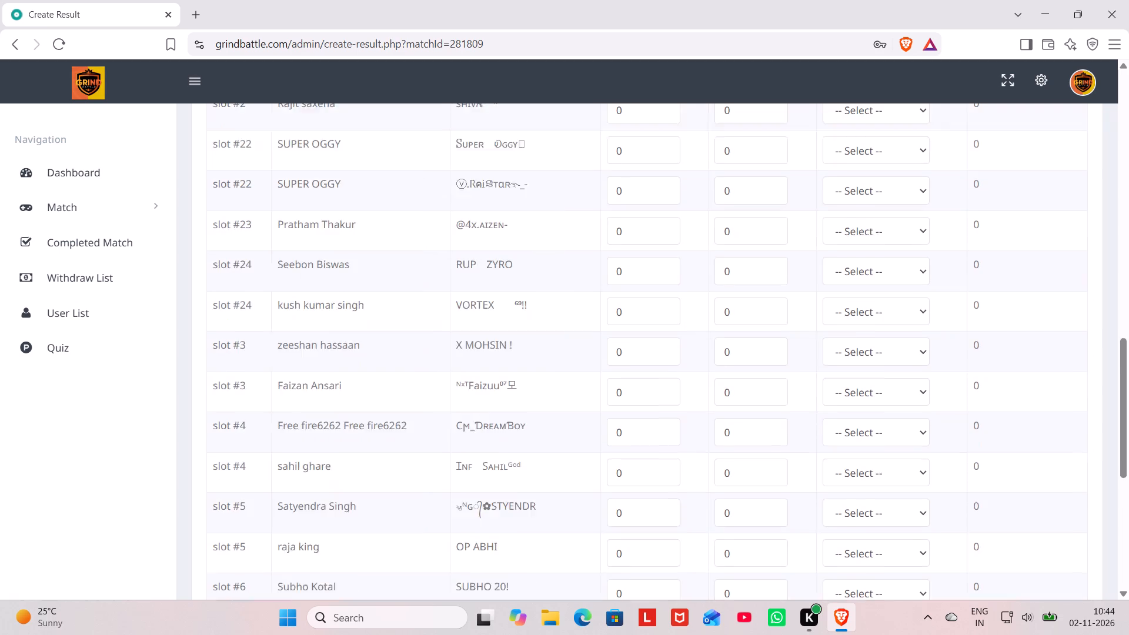
pyautogui.scroll(-5, 521, 278)
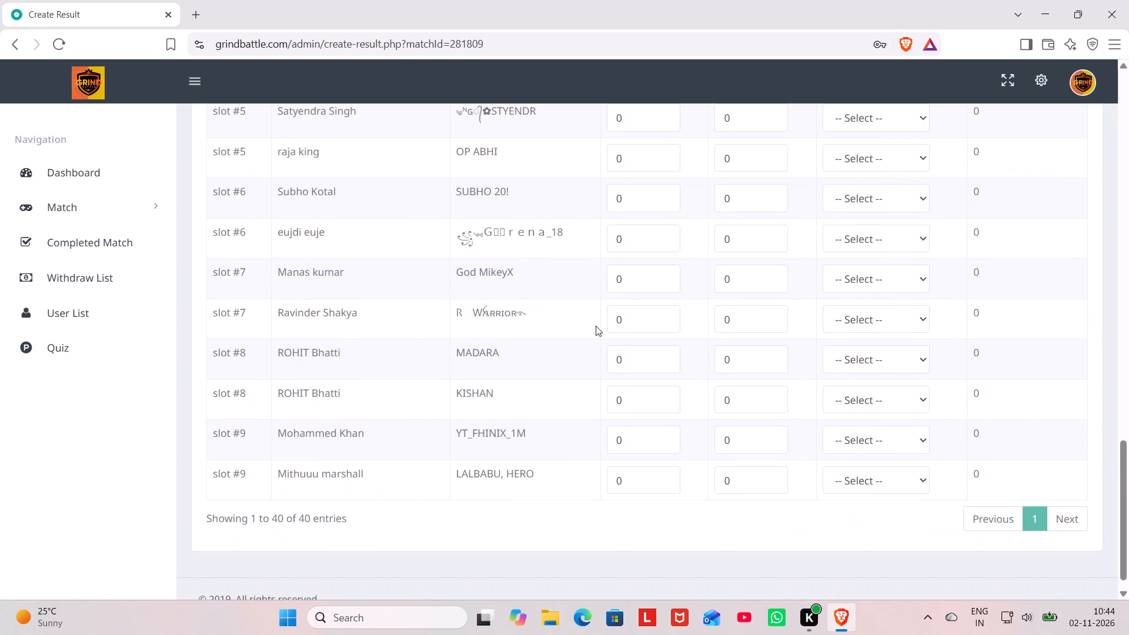
pyautogui.click(631, 329)
pyautogui.press('2')
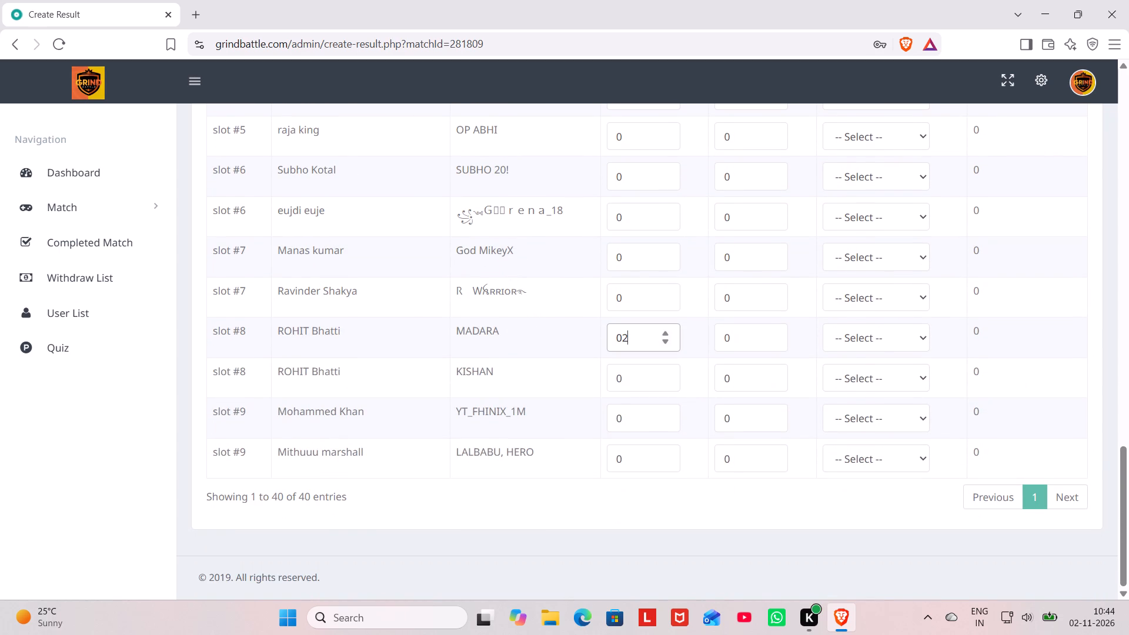
pyautogui.press('Tab')
pyautogui.write('10')
pyautogui.press('Tab')
pyautogui.press('Down')
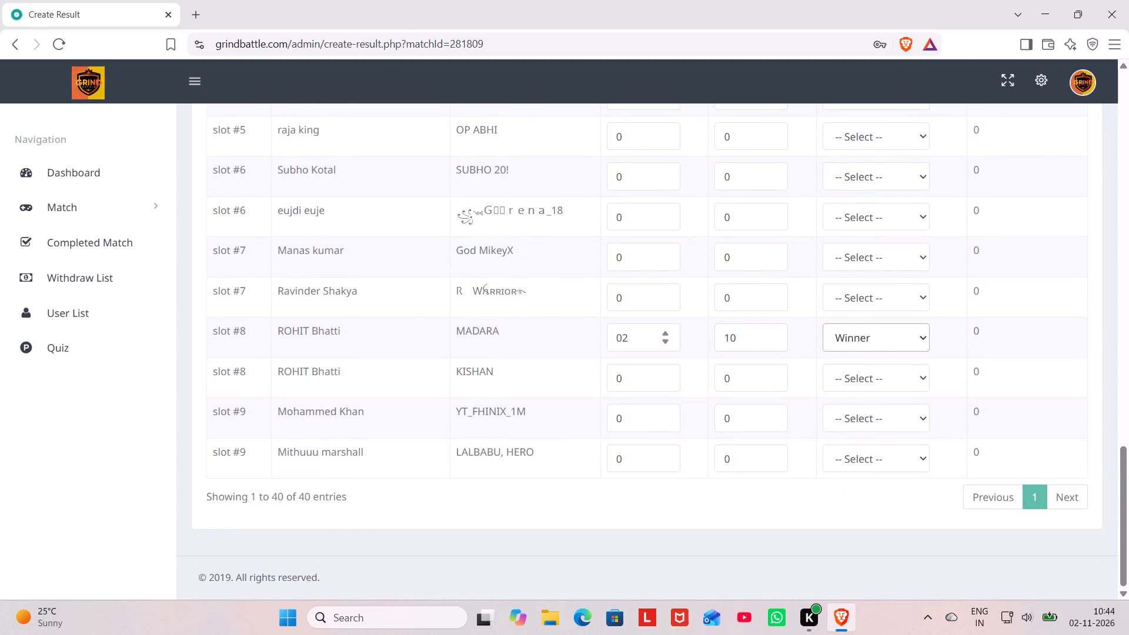
pyautogui.press('Down')
pyautogui.press('Tab')
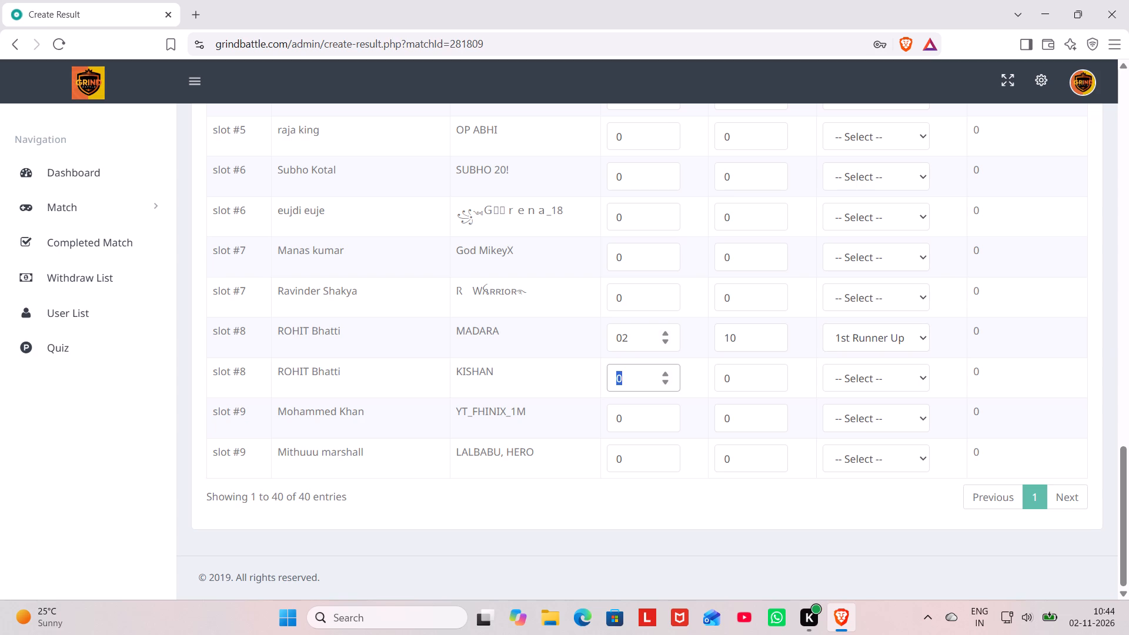
# Record KISHAN (slot #8) with 1 total kill, a pool prize of 10 and the position 1st Runner Up.
pyautogui.write('01')
pyautogui.press('Tab')
pyautogui.write('10')
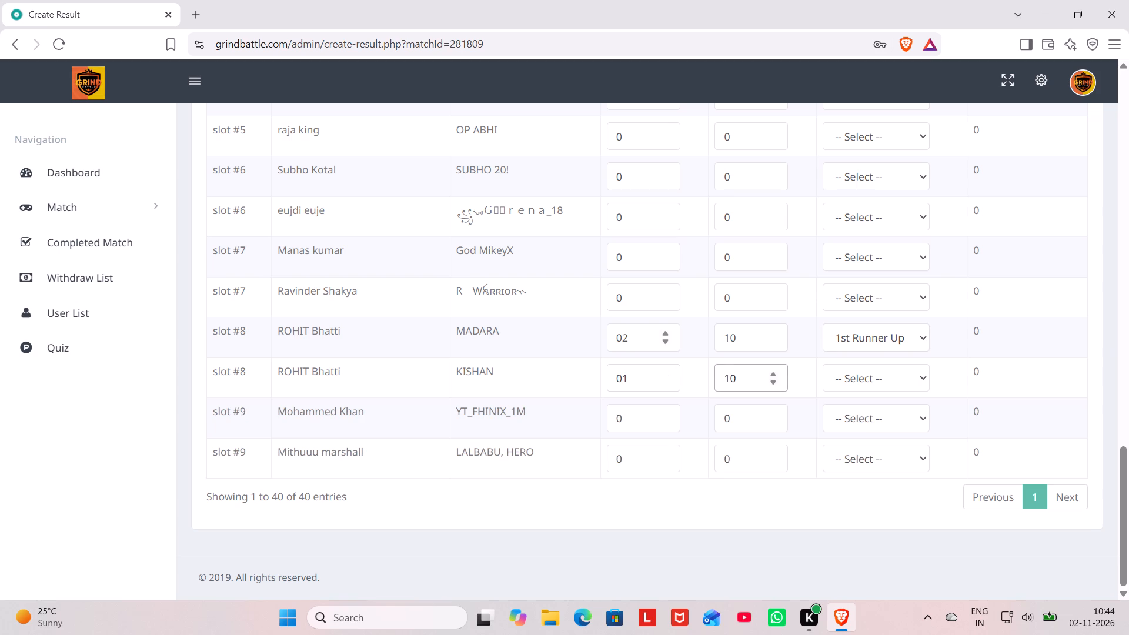
pyautogui.press('Tab')
pyautogui.press('Down')
pyautogui.press('Down')
pyautogui.press('Tab')
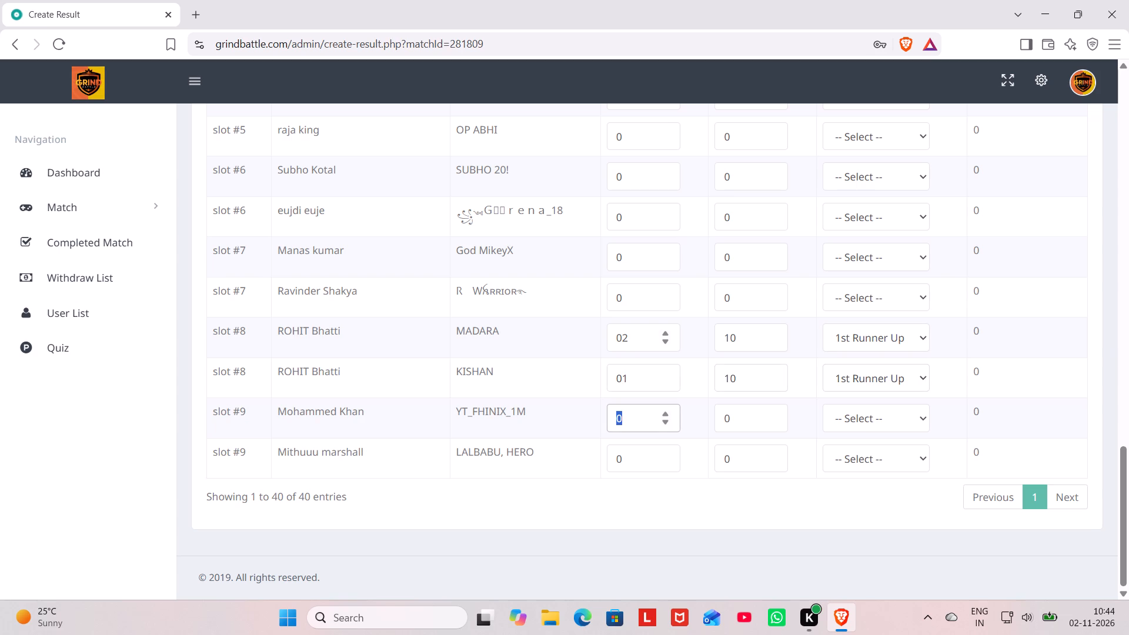
pyautogui.click(633, 512)
# Set the total kills of jonnysins (slot #19) to 3.
pyautogui.scroll(3, 498, 371)
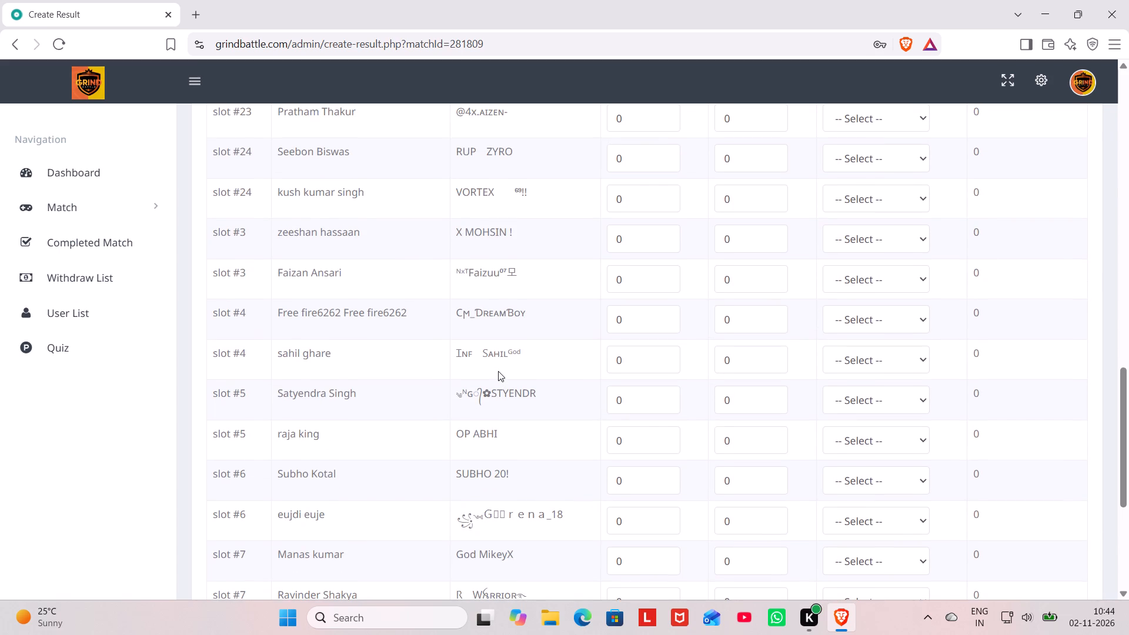
pyautogui.scroll(4, 498, 371)
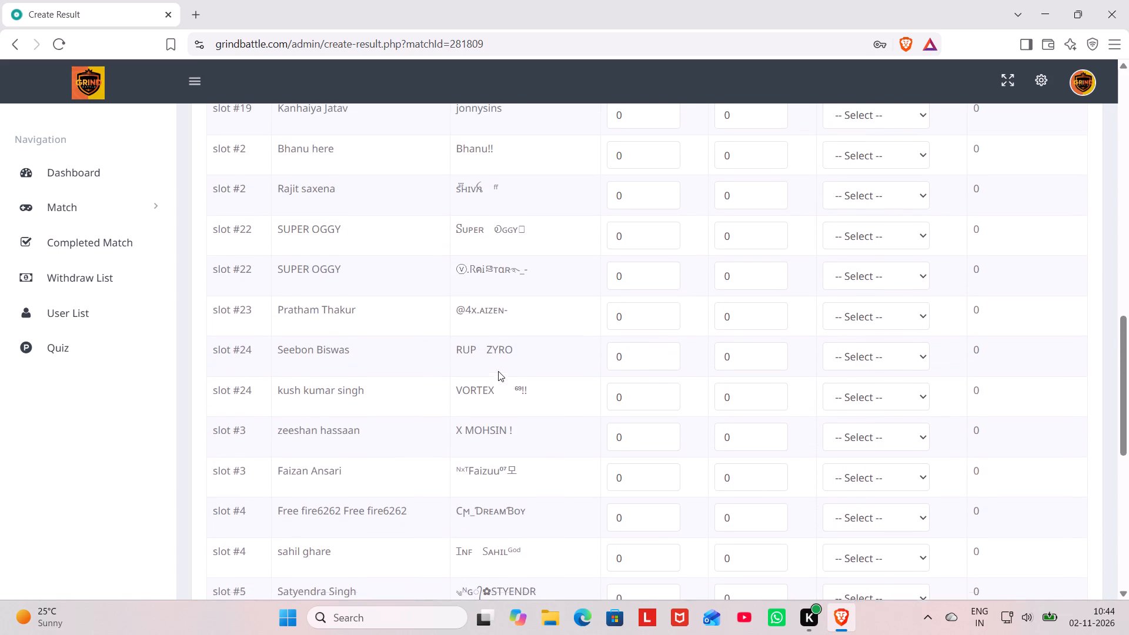
pyautogui.scroll(3, 498, 371)
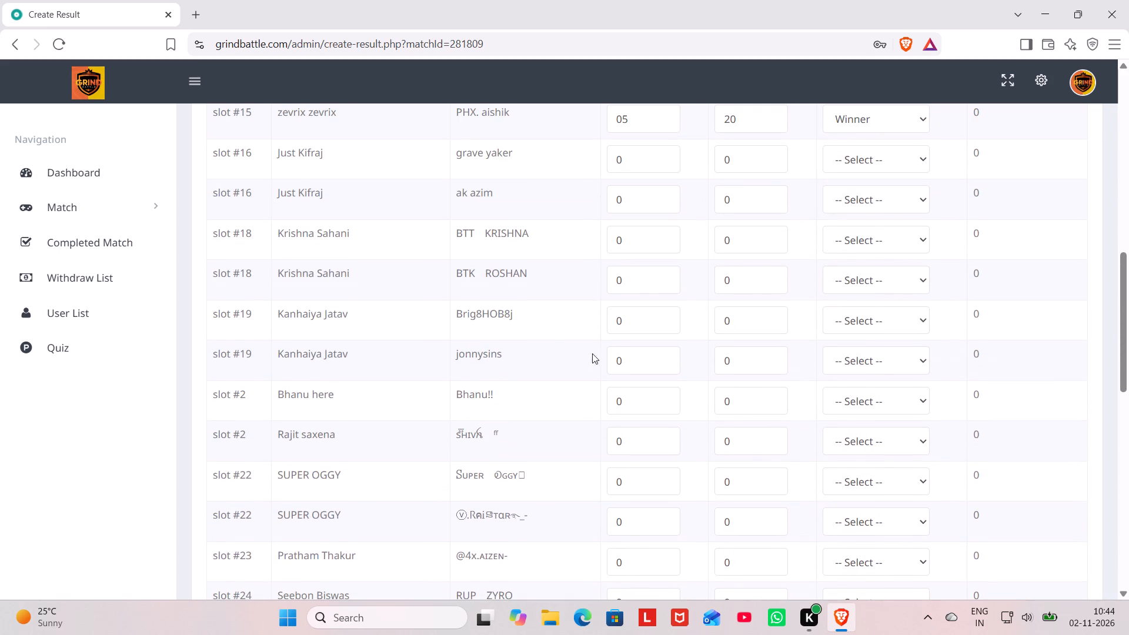
pyautogui.click(638, 352)
pyautogui.press('3')
pyautogui.press('Tab')
pyautogui.click(627, 323)
pyautogui.press('2')
pyautogui.press('Tab')
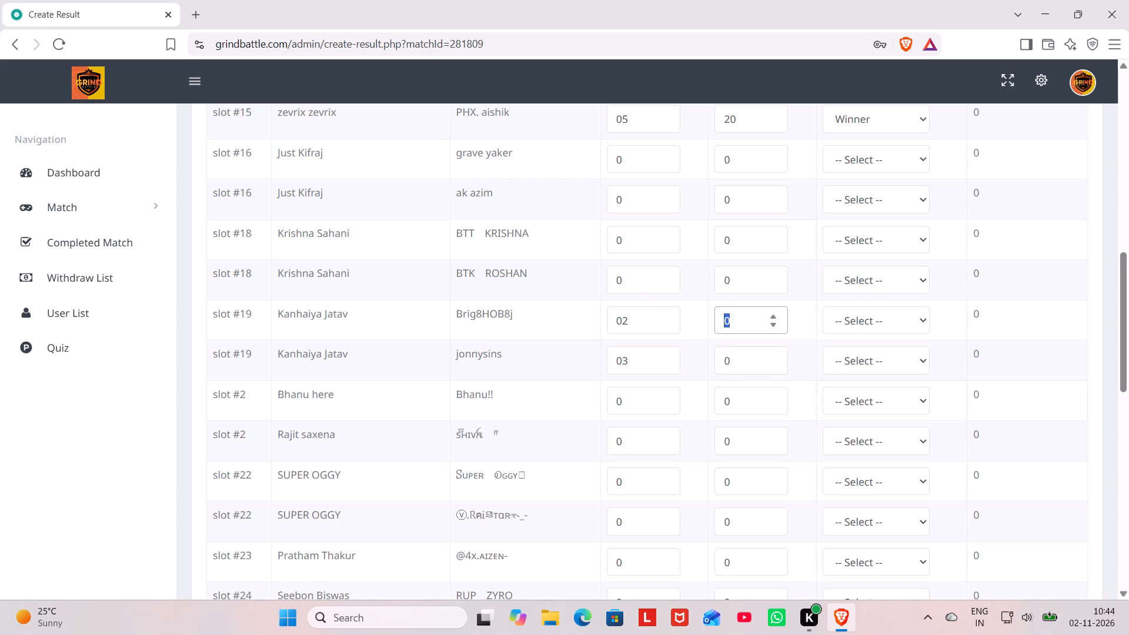
# Set the total kills of OP ABHI (slot #5) to 1.
pyautogui.scroll(3, 599, 219)
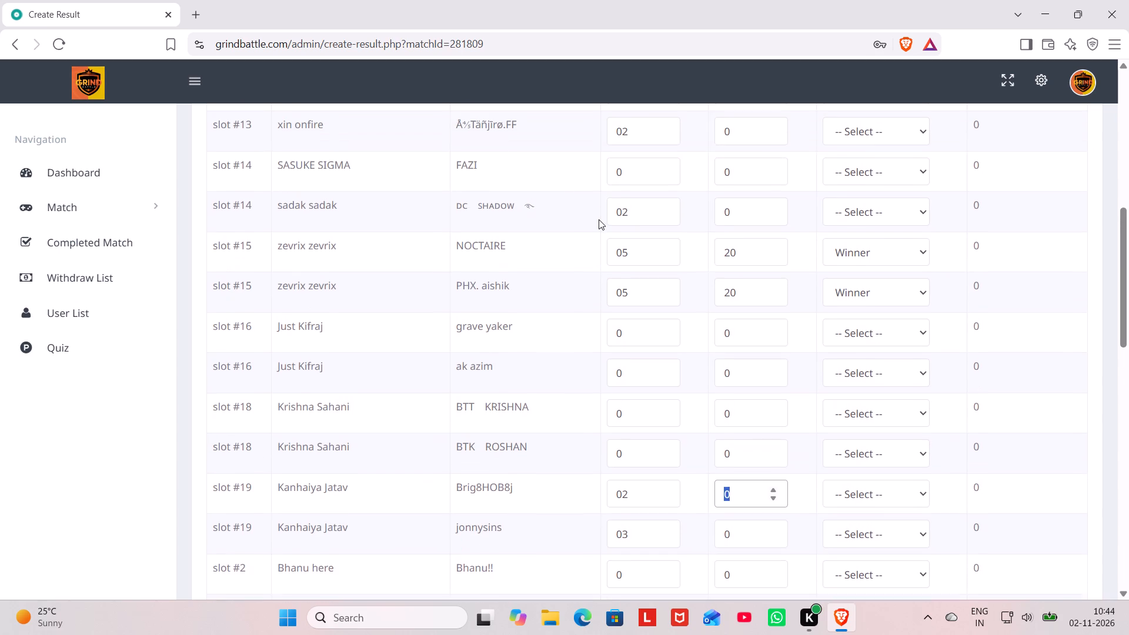
pyautogui.scroll(5, 599, 219)
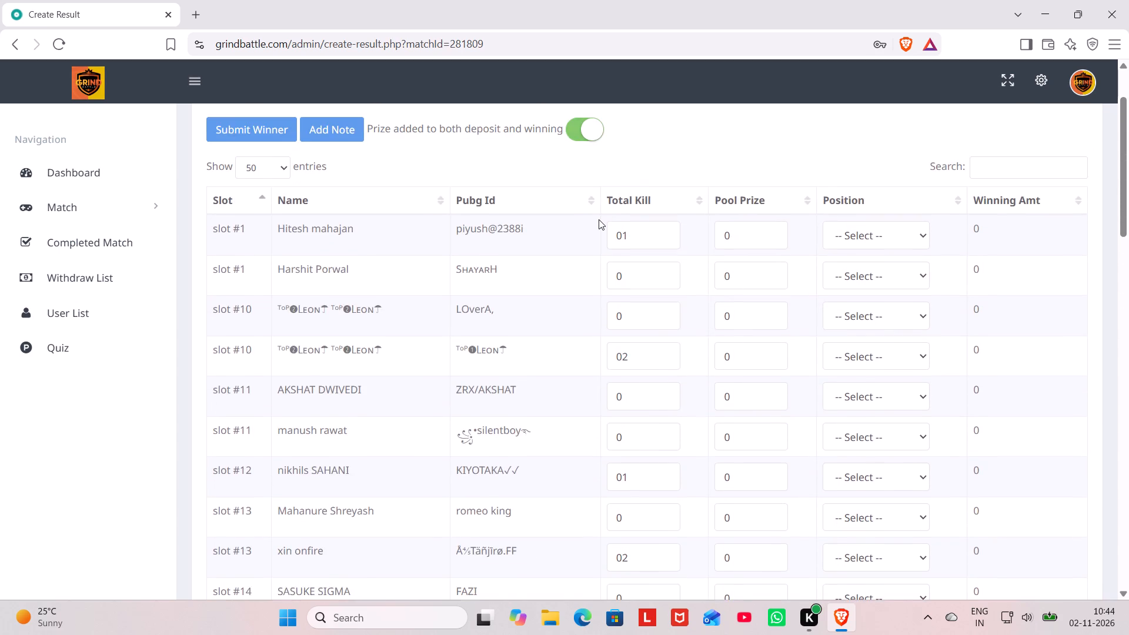
pyautogui.scroll(-8, 599, 219)
pyautogui.click(633, 209)
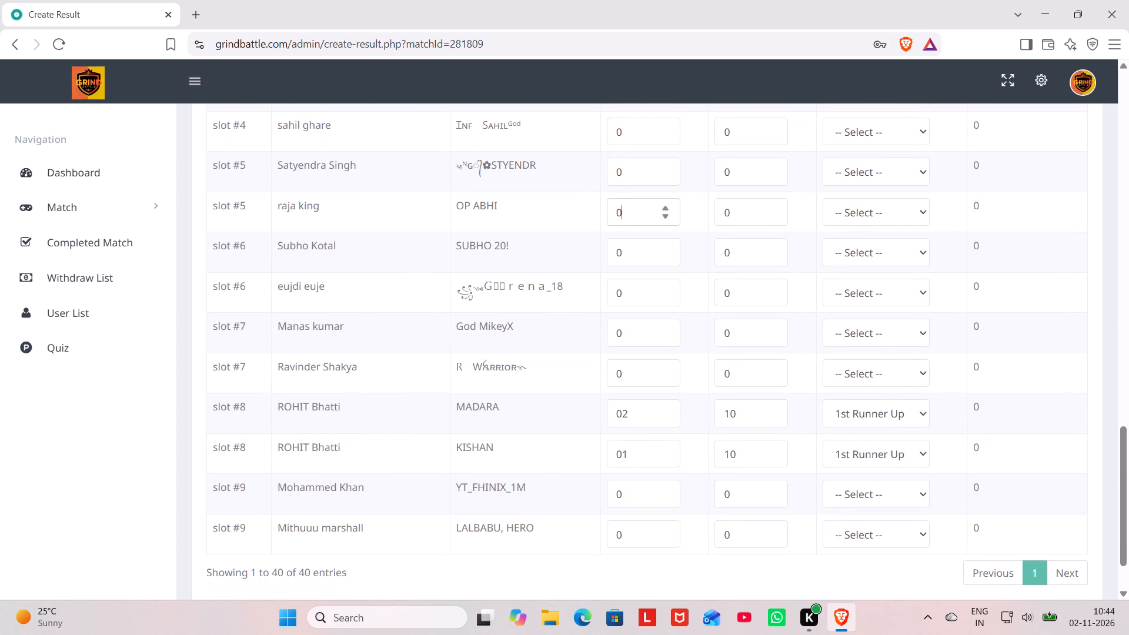
pyautogui.press('1')
pyautogui.press('Tab')
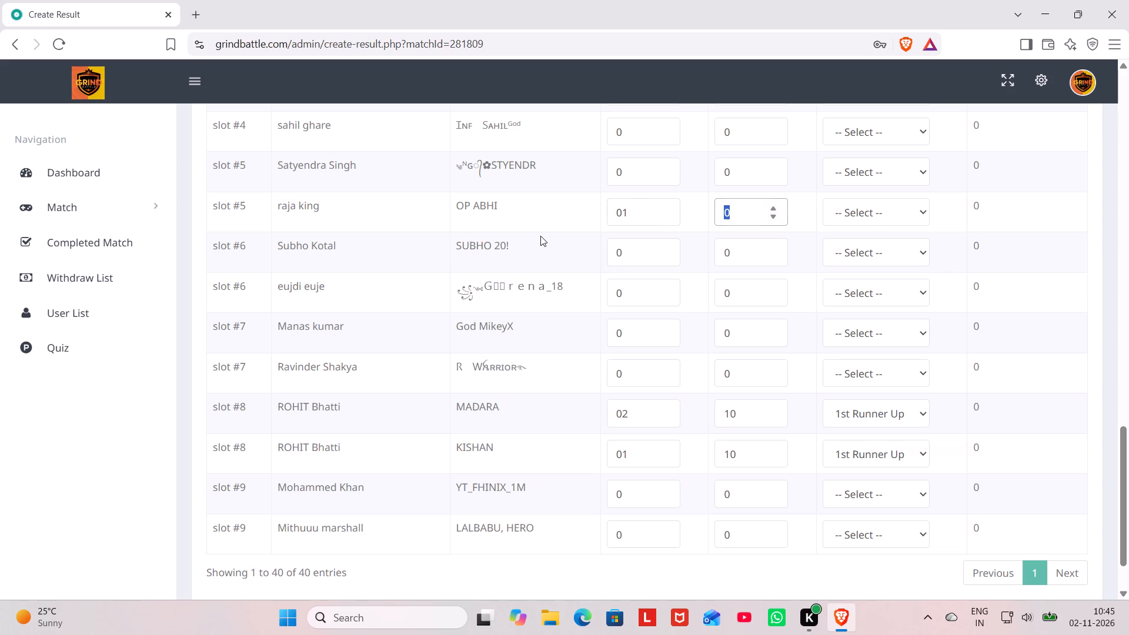
# Set the total kills of the DreamBoy player (slot #4) to 1.
pyautogui.scroll(2, 540, 236)
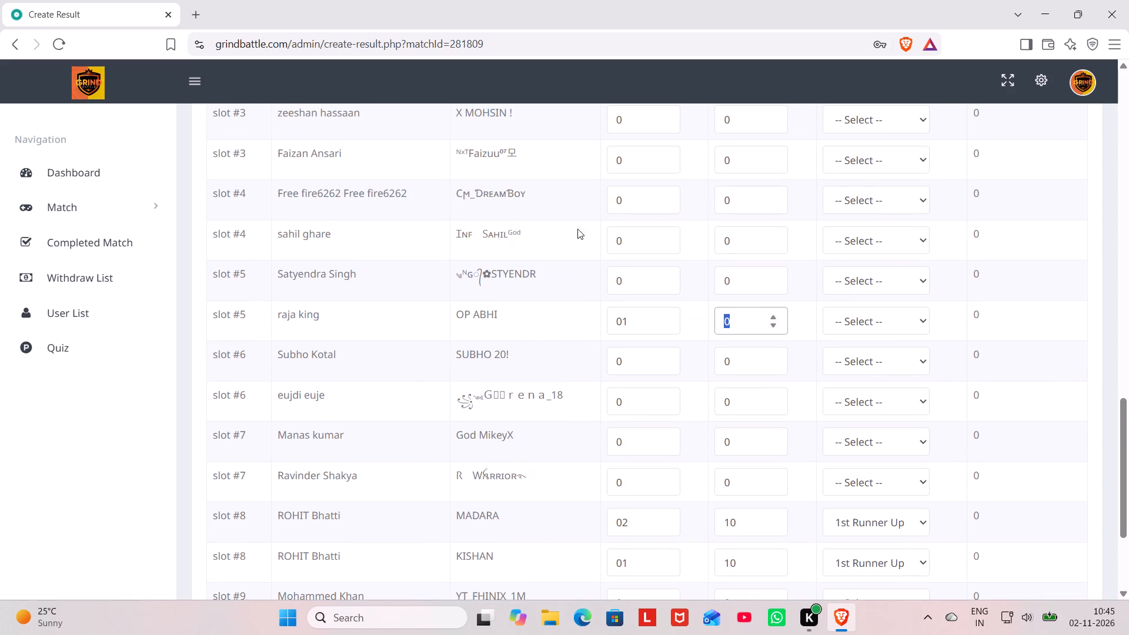
pyautogui.click(635, 195)
pyautogui.press('1')
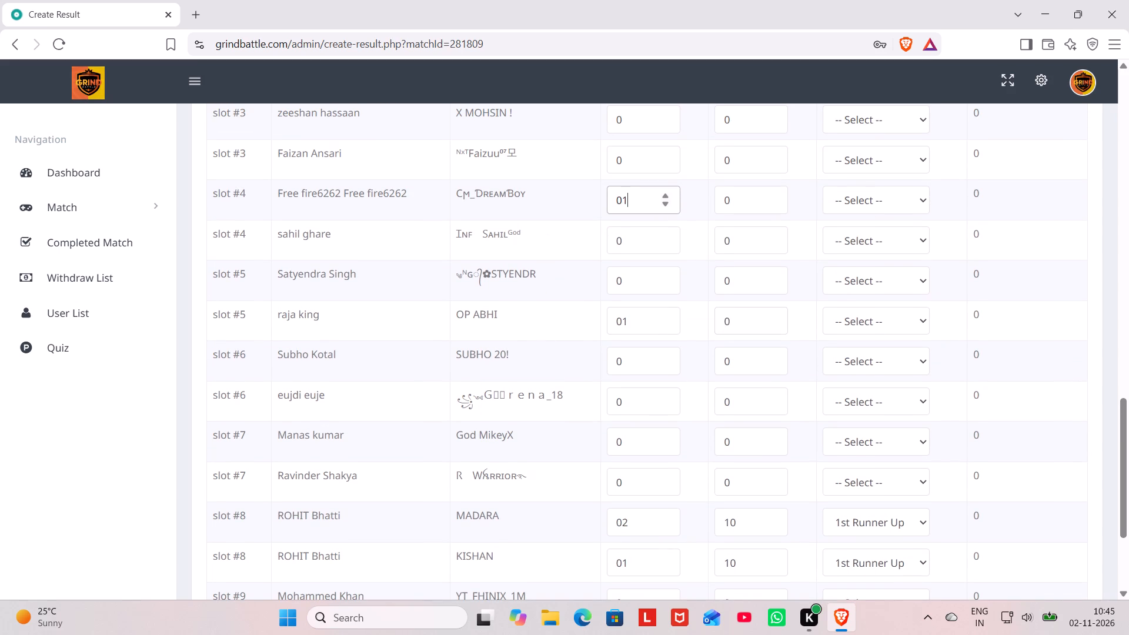
pyautogui.press('Tab')
# Set the total kills of RUP ZYRO (slot #24) to 2.
pyautogui.scroll(3, 635, 195)
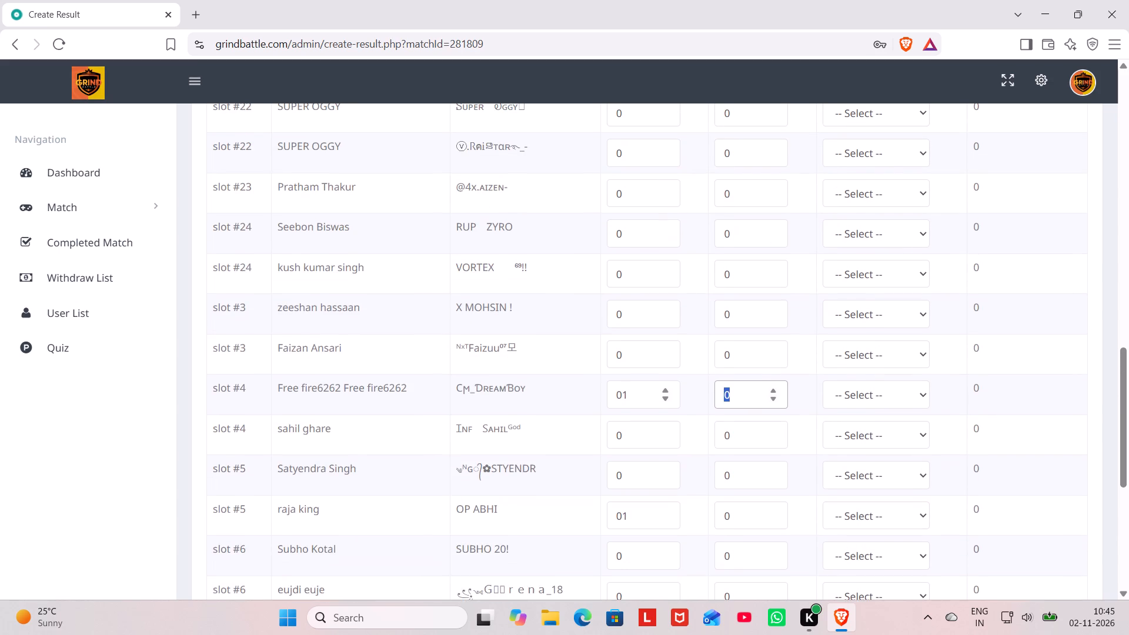
pyautogui.scroll(4, 635, 195)
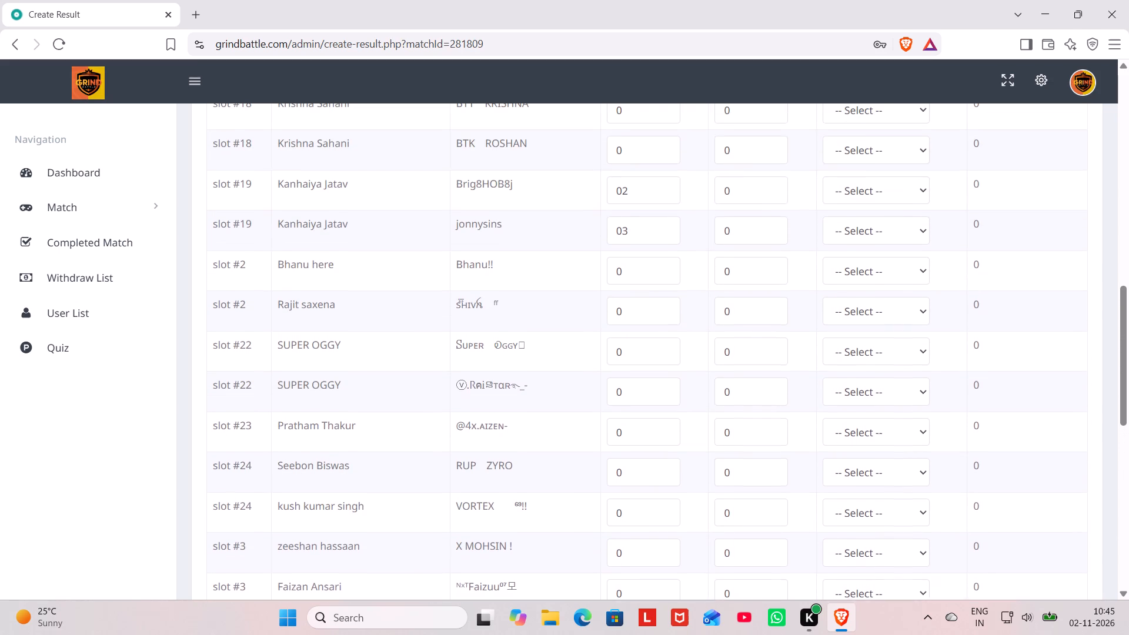
pyautogui.scroll(4, 635, 195)
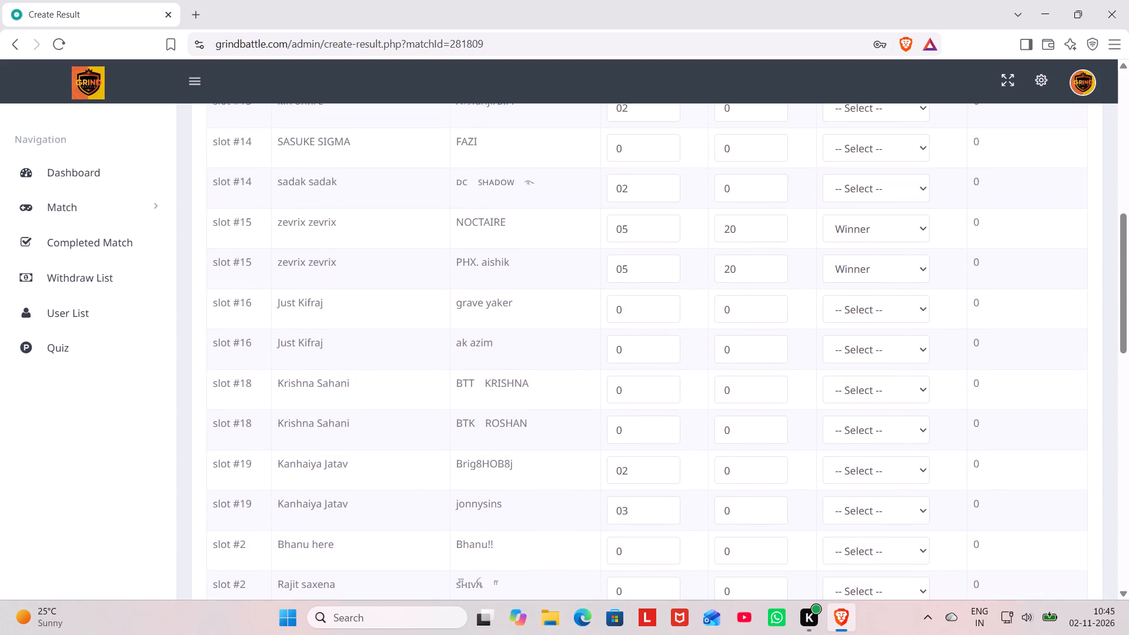
pyautogui.scroll(1, 635, 195)
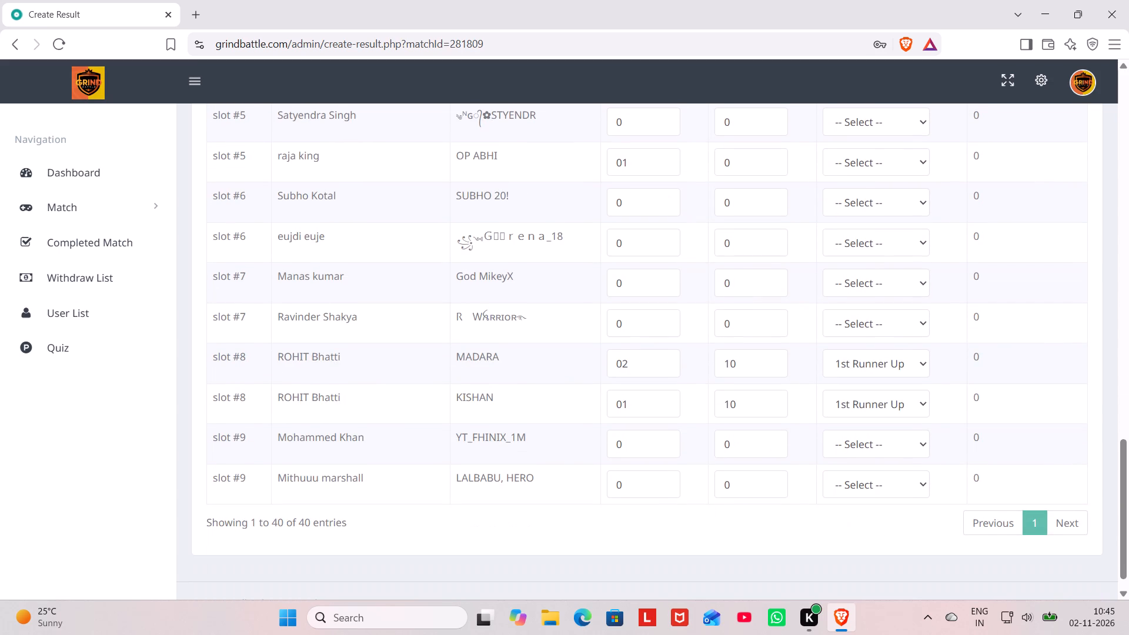
pyautogui.scroll(2, 554, 219)
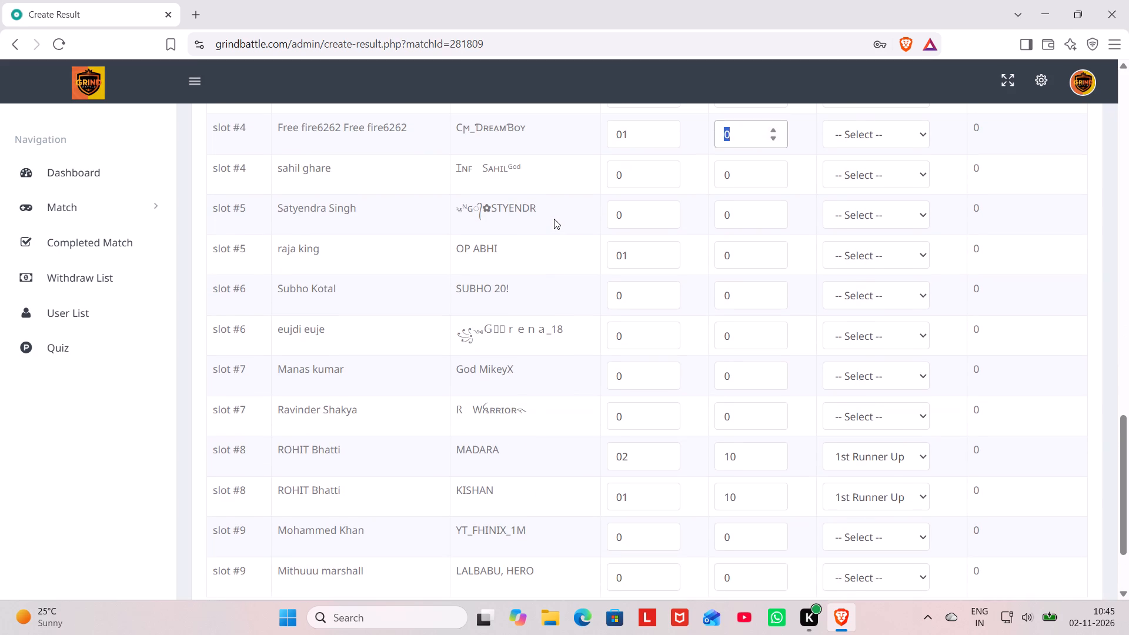
pyautogui.scroll(3, 554, 219)
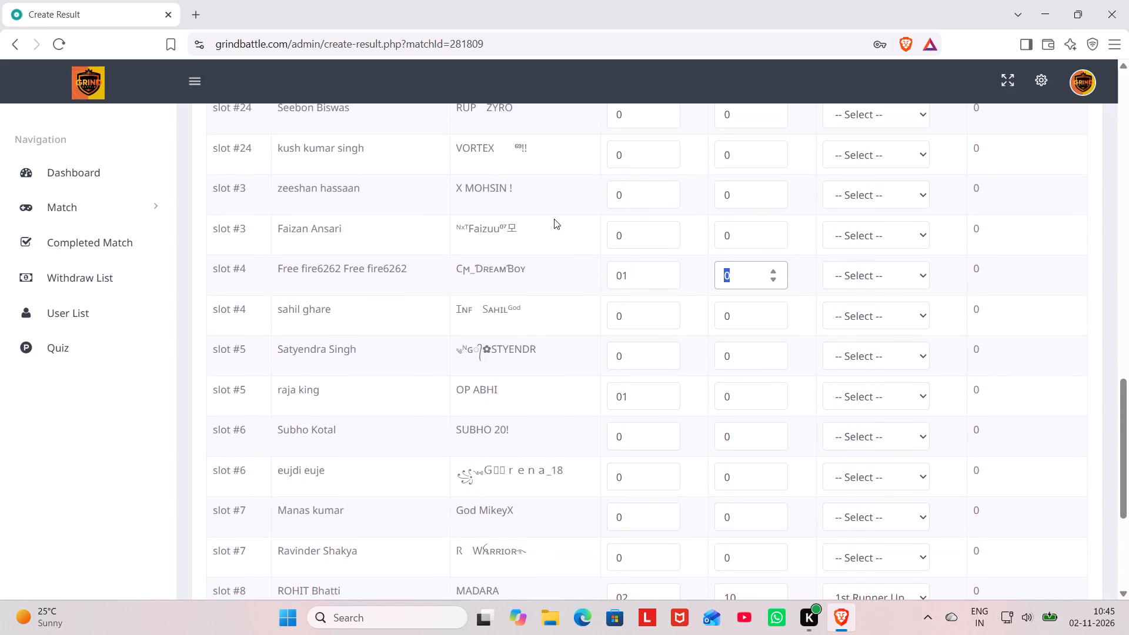
pyautogui.scroll(2, 554, 219)
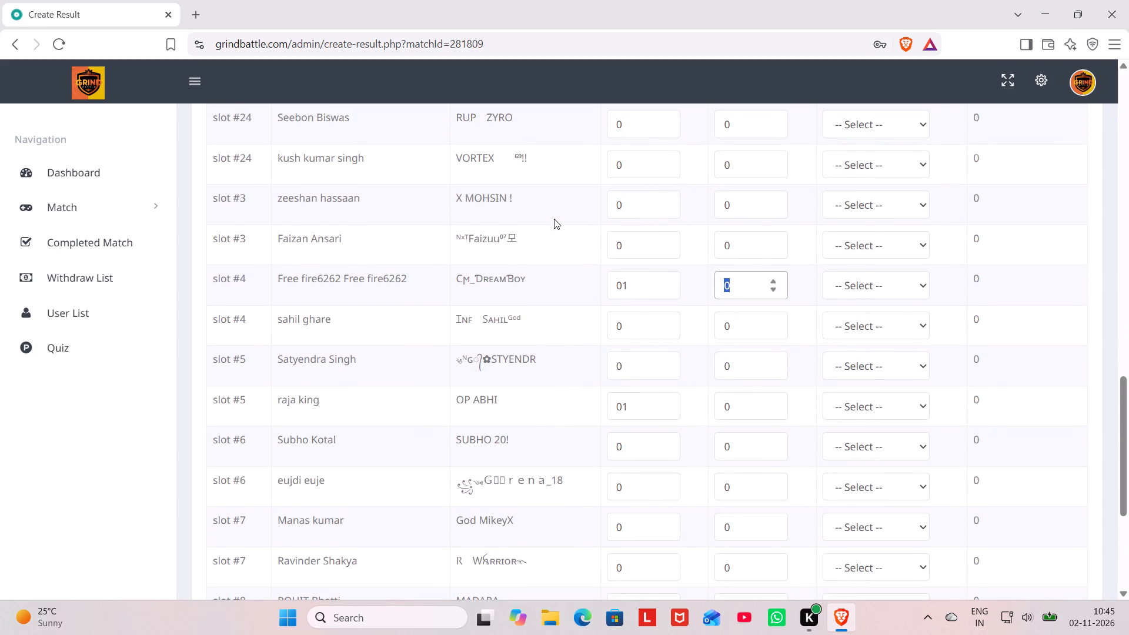
pyautogui.scroll(2, 554, 219)
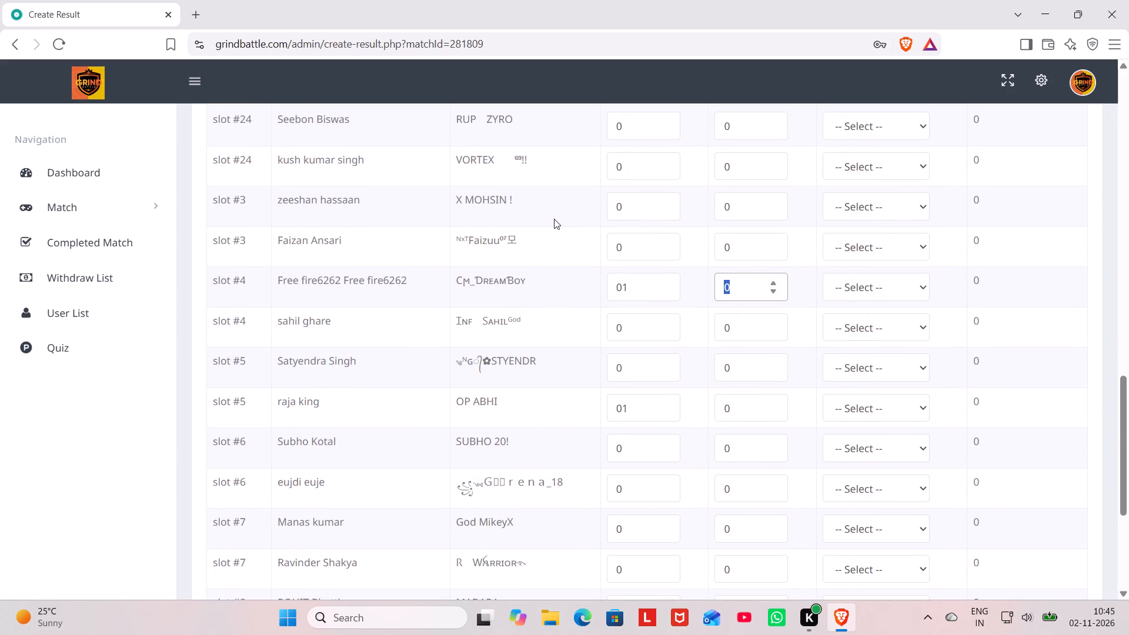
pyautogui.scroll(2, 554, 219)
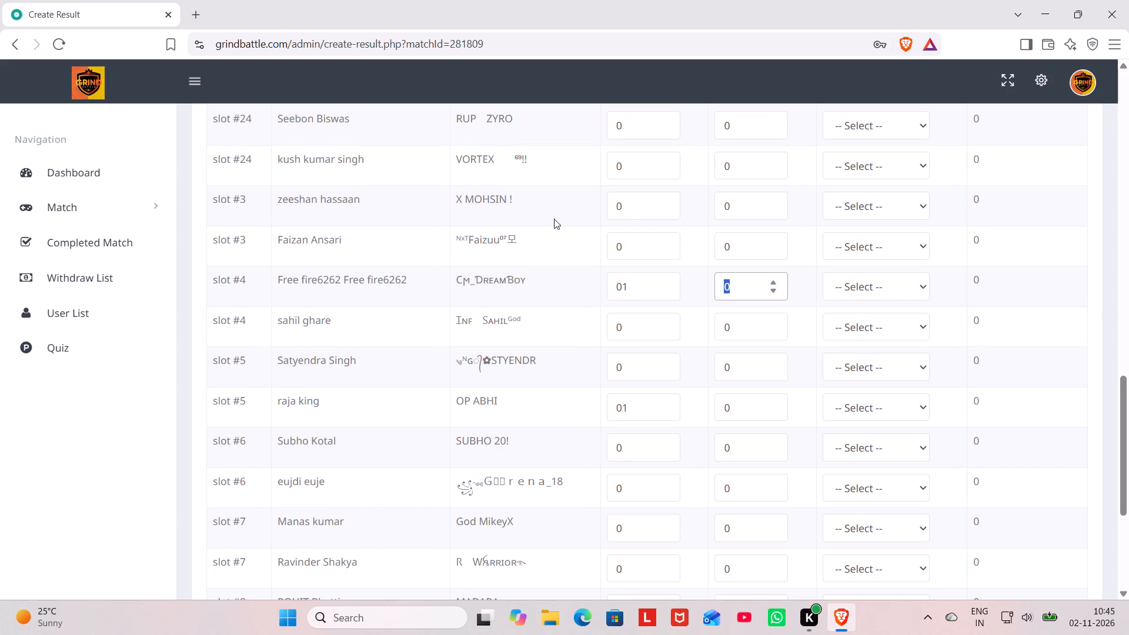
pyautogui.scroll(2, 554, 219)
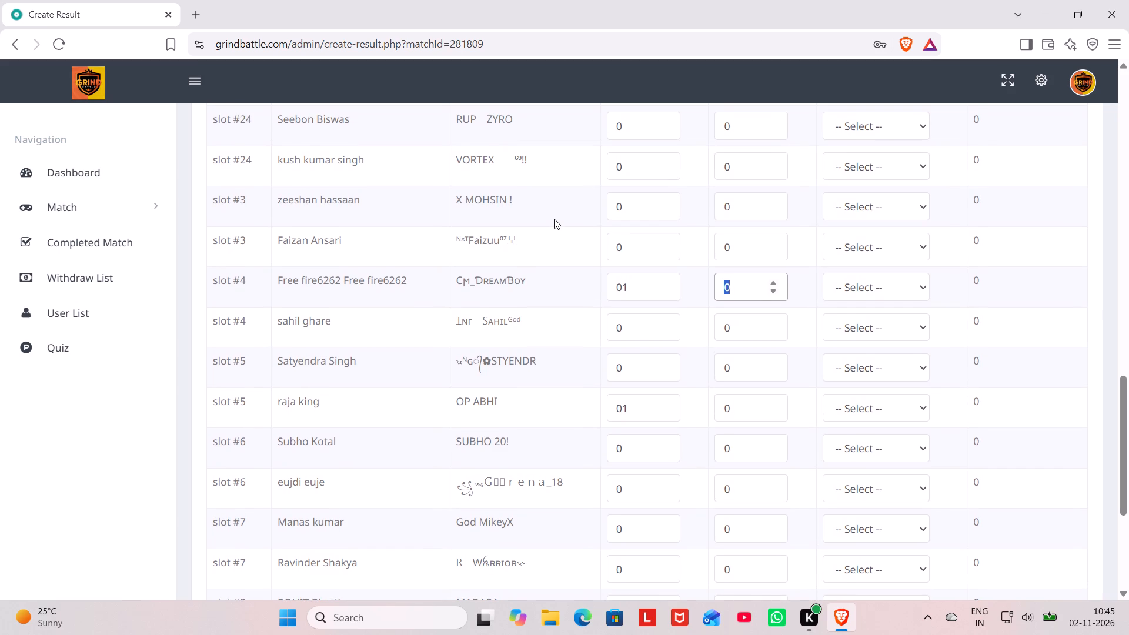
pyautogui.scroll(1, 554, 219)
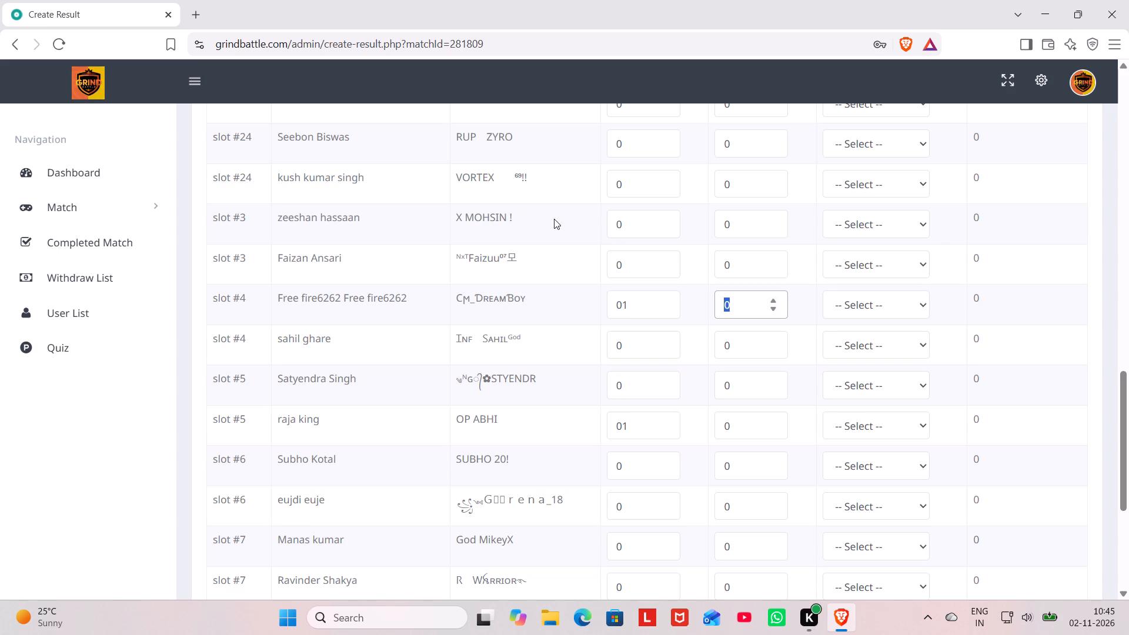
pyautogui.scroll(1, 554, 219)
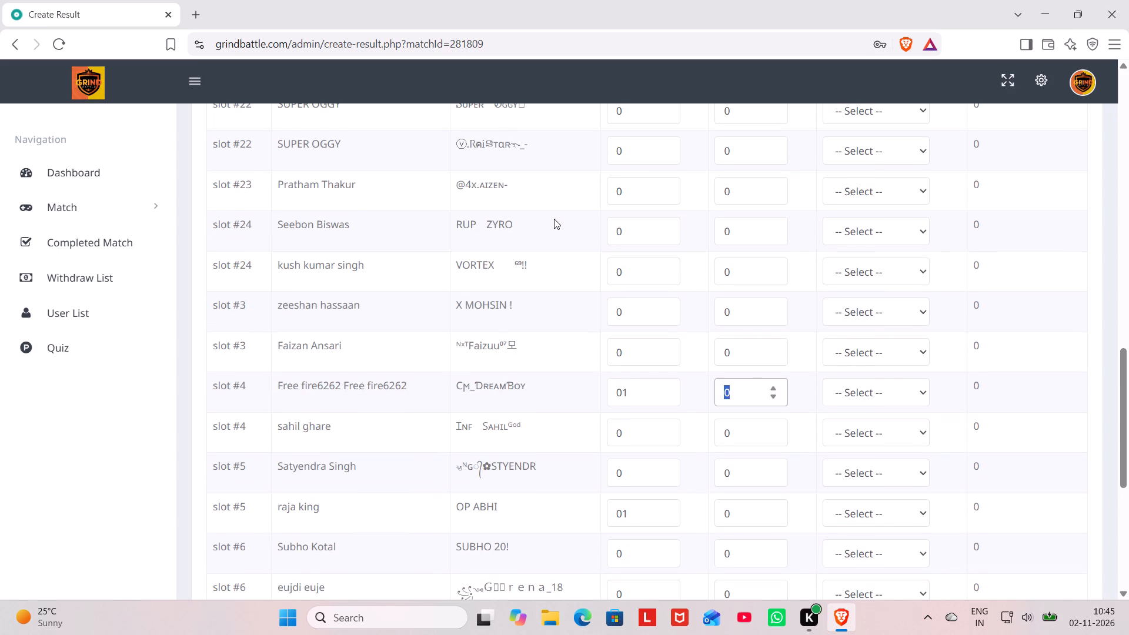
pyautogui.scroll(1, 554, 219)
pyautogui.click(629, 228)
pyautogui.press('2')
pyautogui.press('Tab')
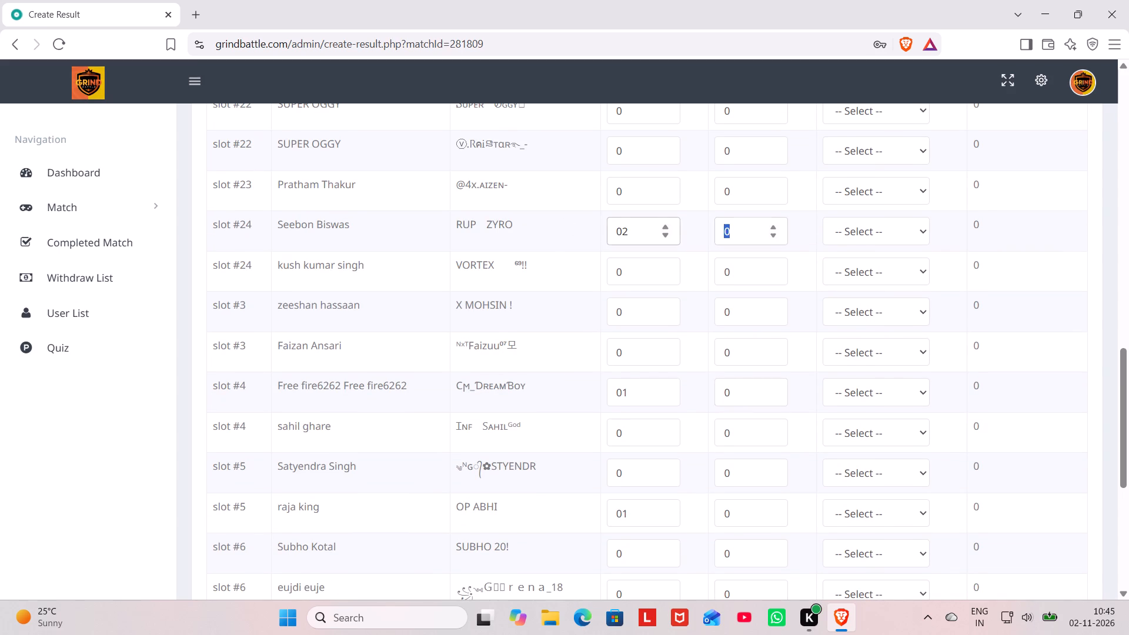
# Set the total kills of ZRX/AKSHAT (slot #11) to 2.
pyautogui.scroll(3, 629, 228)
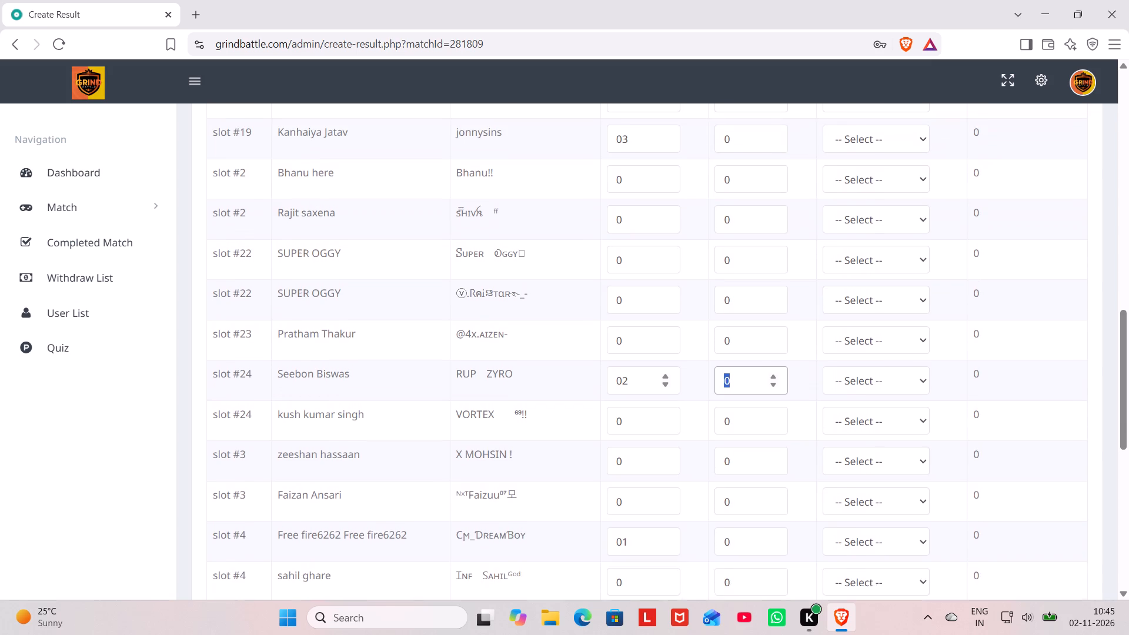
pyautogui.scroll(6, 629, 228)
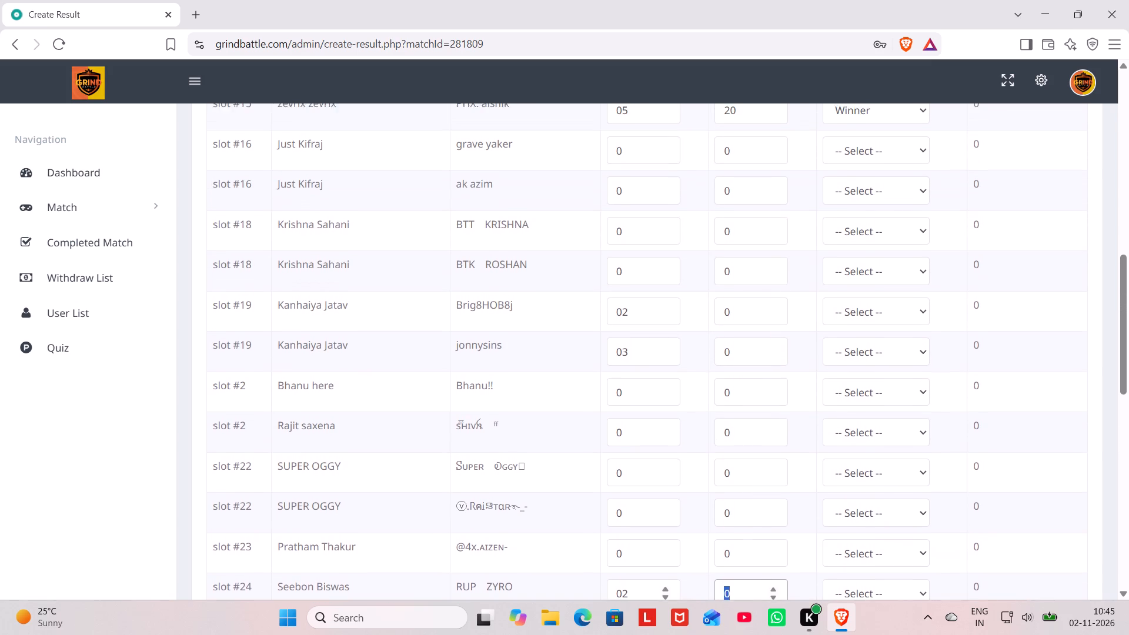
pyautogui.scroll(4, 629, 228)
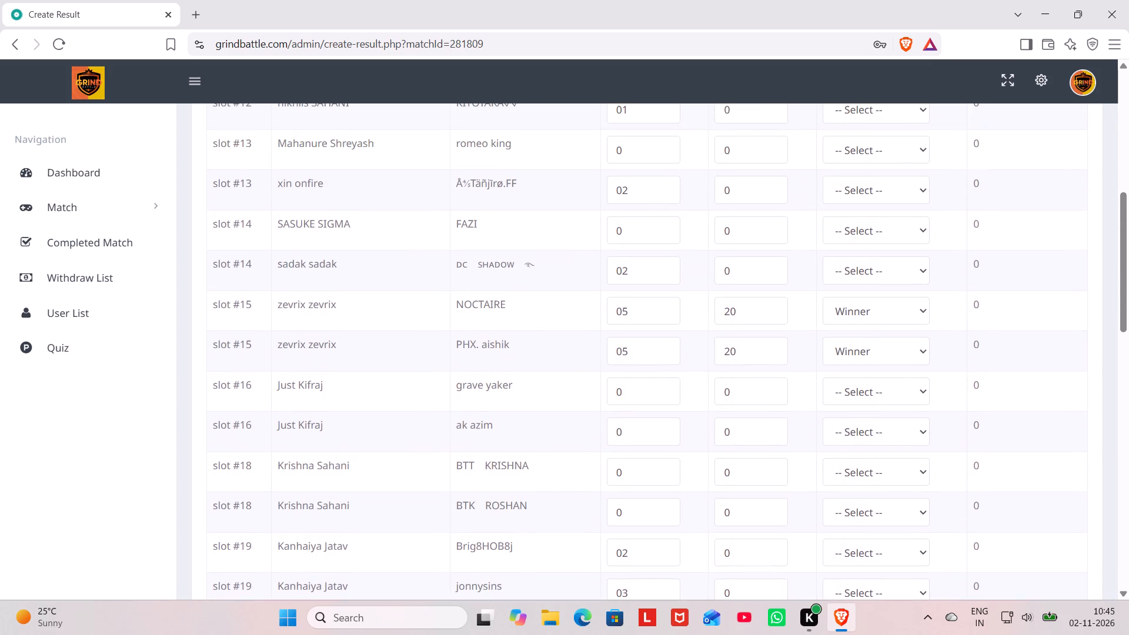
pyautogui.scroll(4, 629, 228)
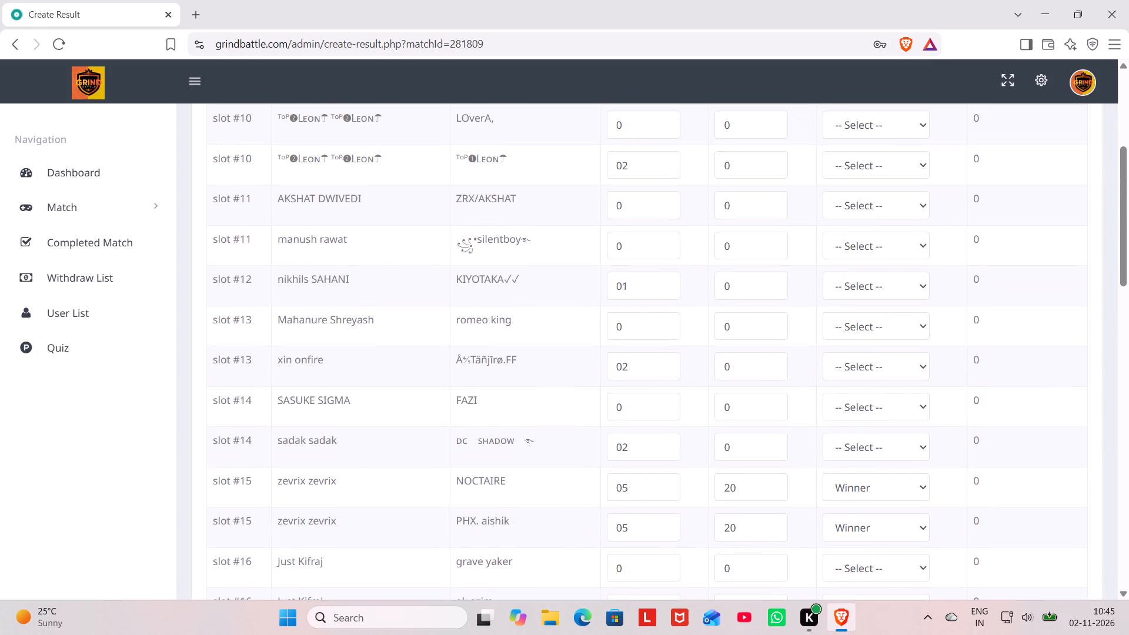
pyautogui.click(628, 197)
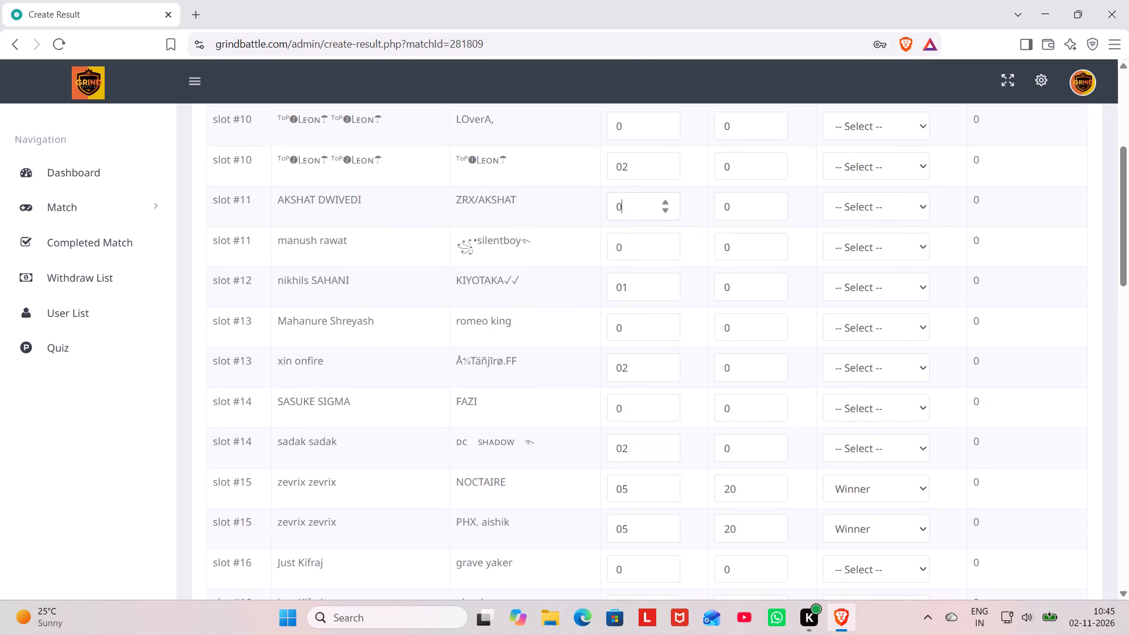
pyautogui.press('2')
pyautogui.press('Tab')
pyautogui.scroll(-3, 565, 238)
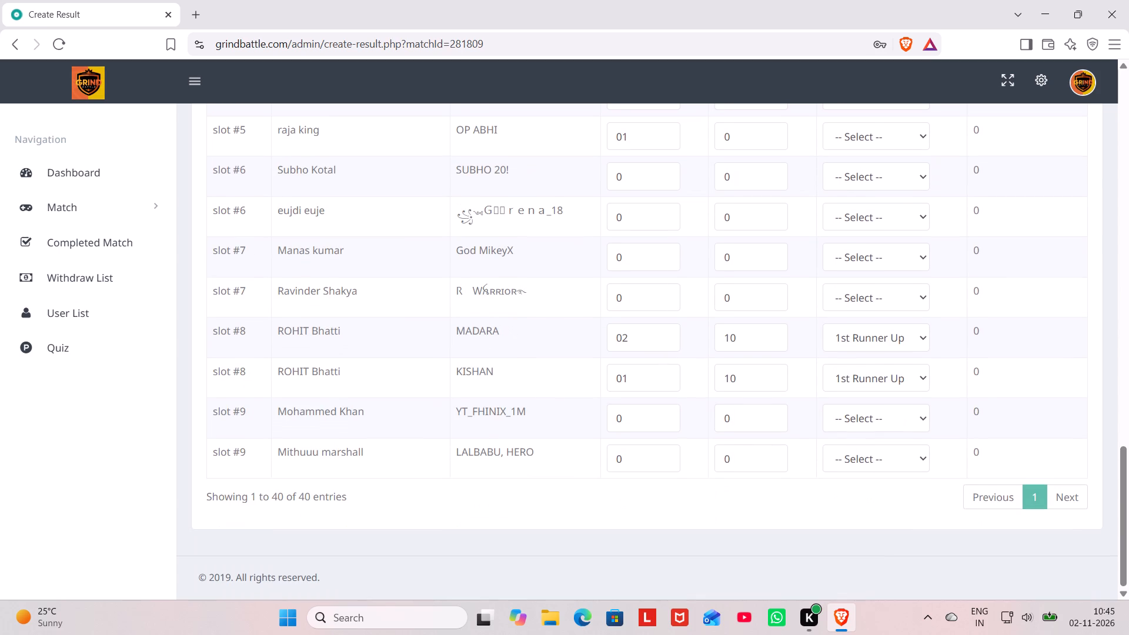
pyautogui.click(628, 422)
pyautogui.press('1')
pyautogui.press('Tab')
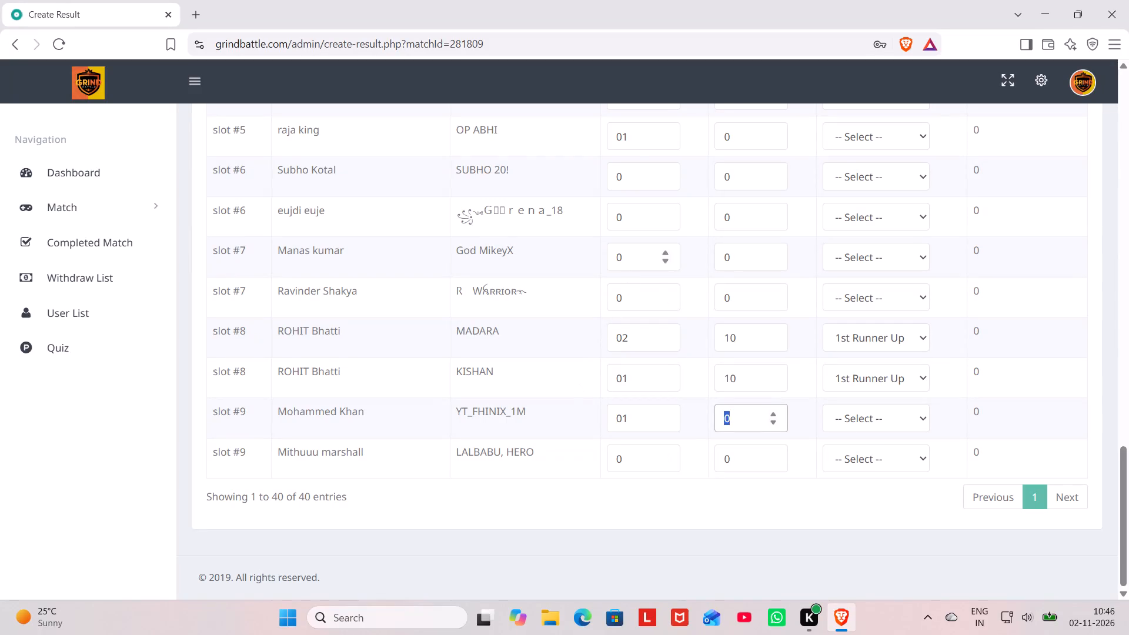
pyautogui.scroll(3, 638, 159)
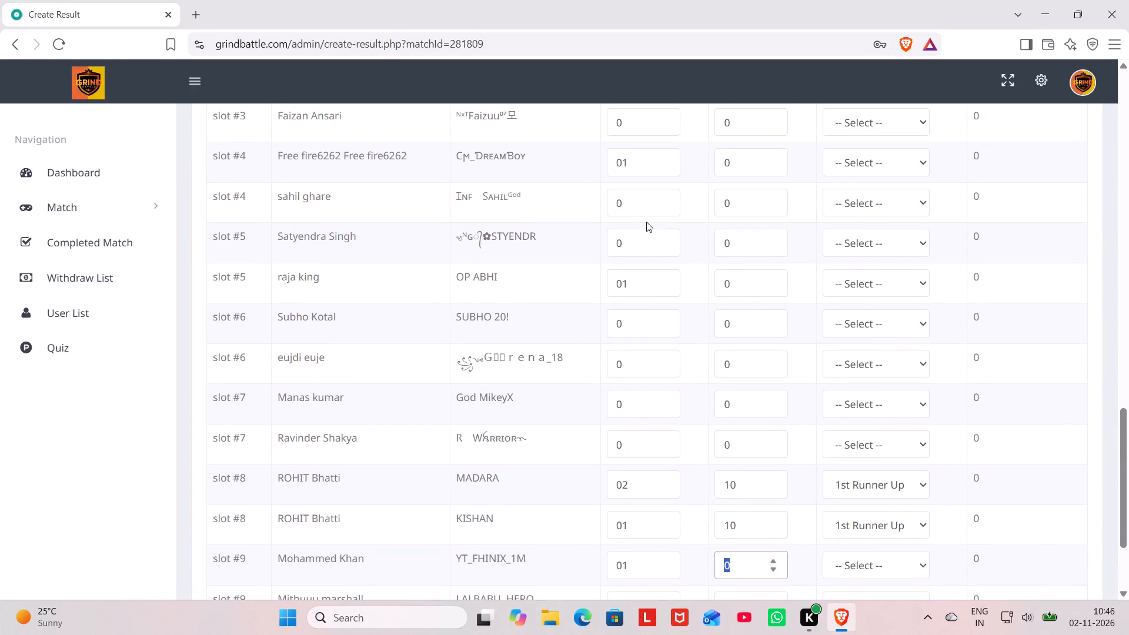
pyautogui.click(639, 243)
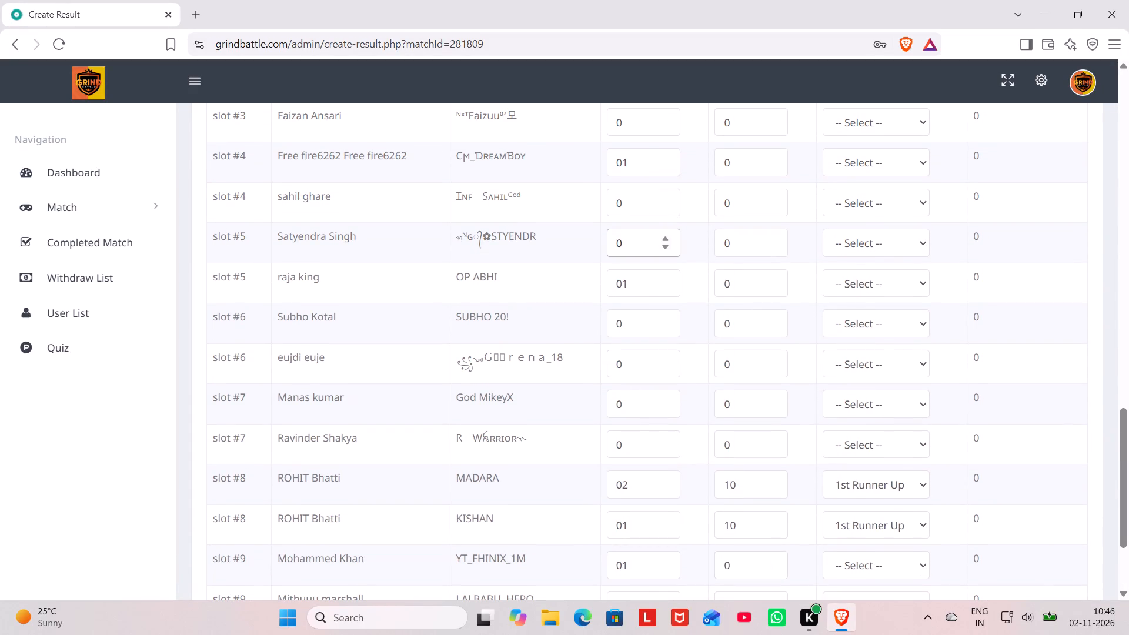
pyautogui.press('2')
pyautogui.press('Tab')
# Set the total kills of the VORTEX player (slot #24) to 1.
pyautogui.scroll(4, 639, 243)
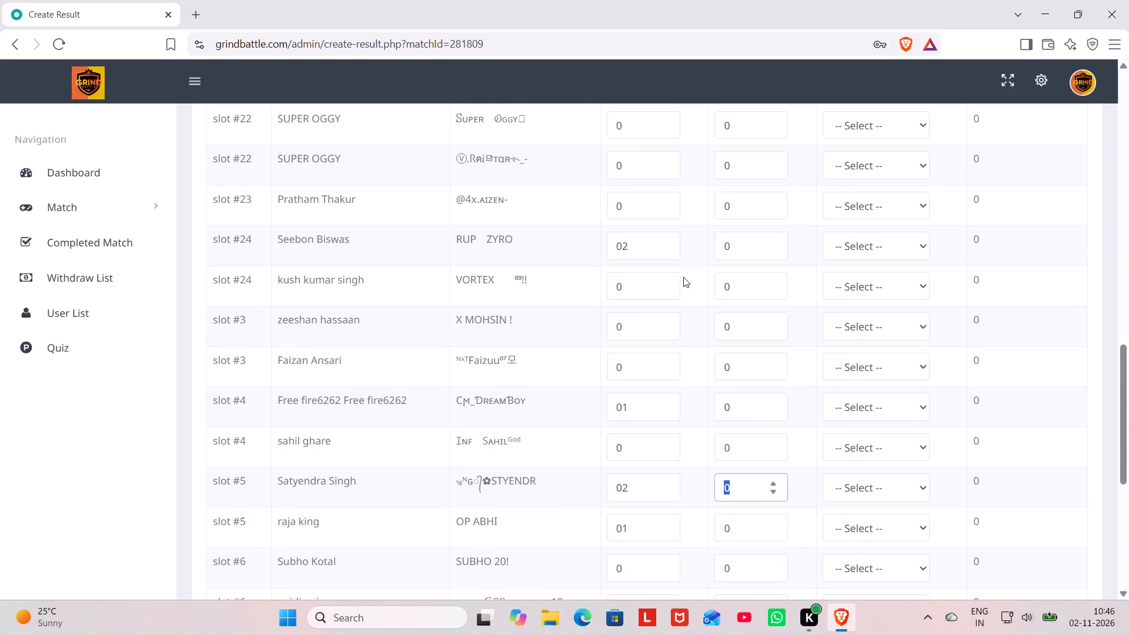
pyautogui.moveTo(683, 277); pyautogui.dragTo(658, 288)
pyautogui.click(658, 288)
pyautogui.press('1')
pyautogui.press('Tab')
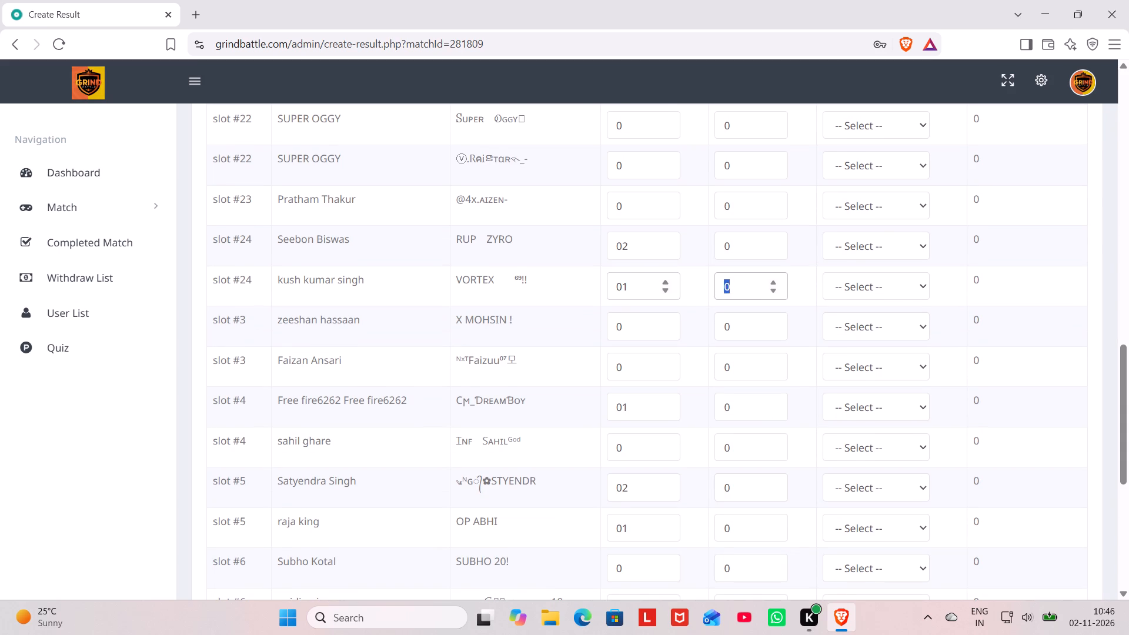
# Set the total kills of BTK ROSHAN (slot #18) to 1.
pyautogui.scroll(5, 658, 288)
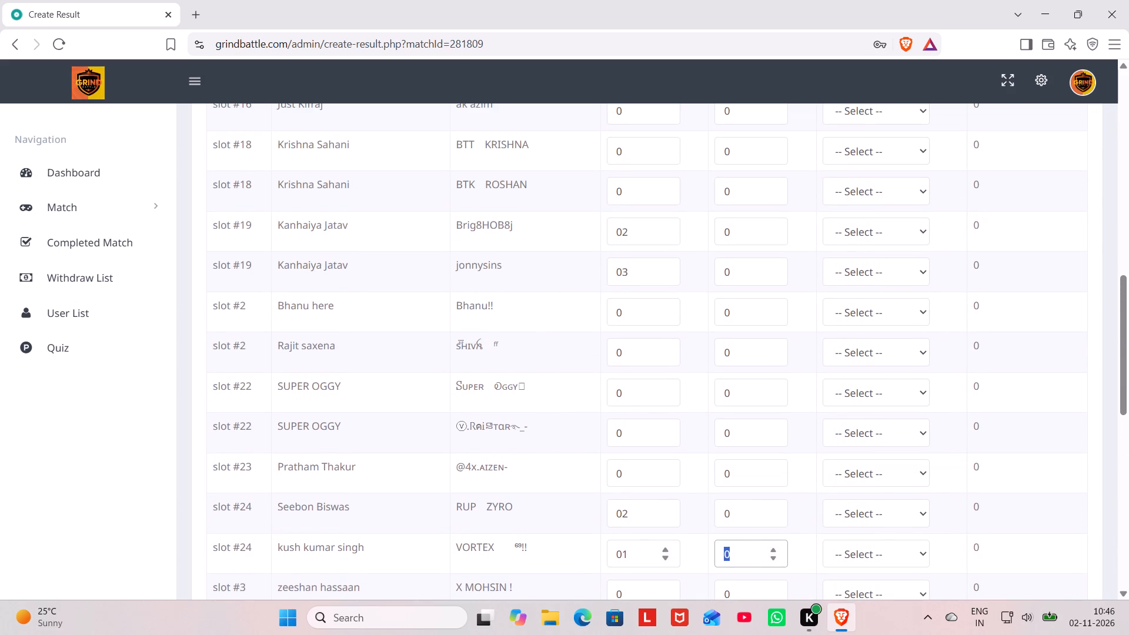
pyautogui.scroll(2, 658, 288)
pyautogui.click(646, 288)
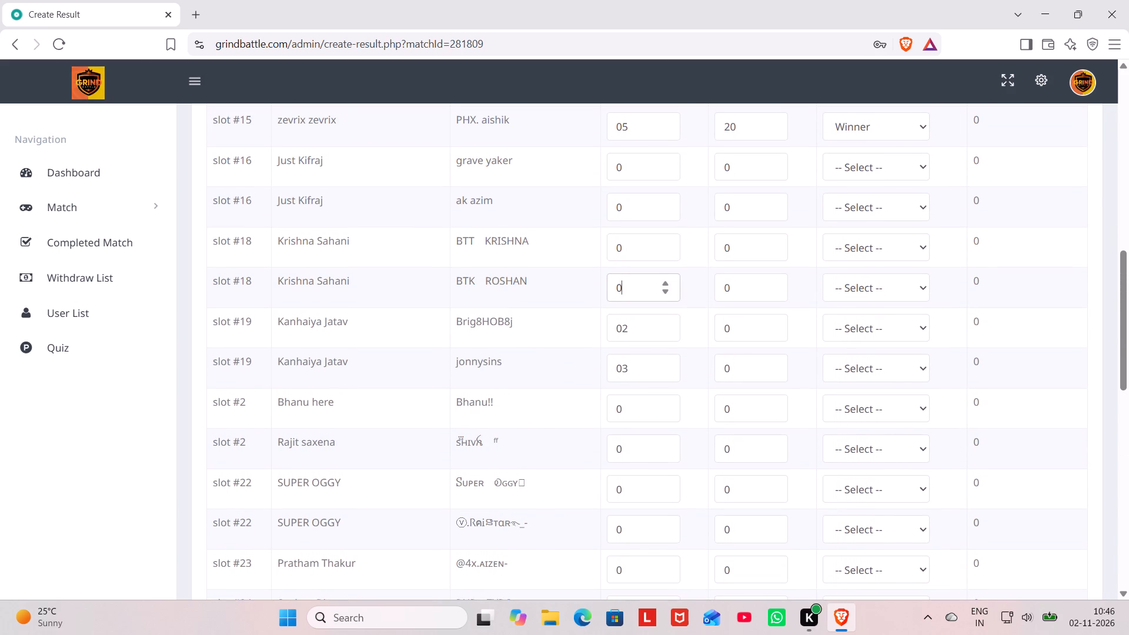
pyautogui.press('1')
pyautogui.press('Tab')
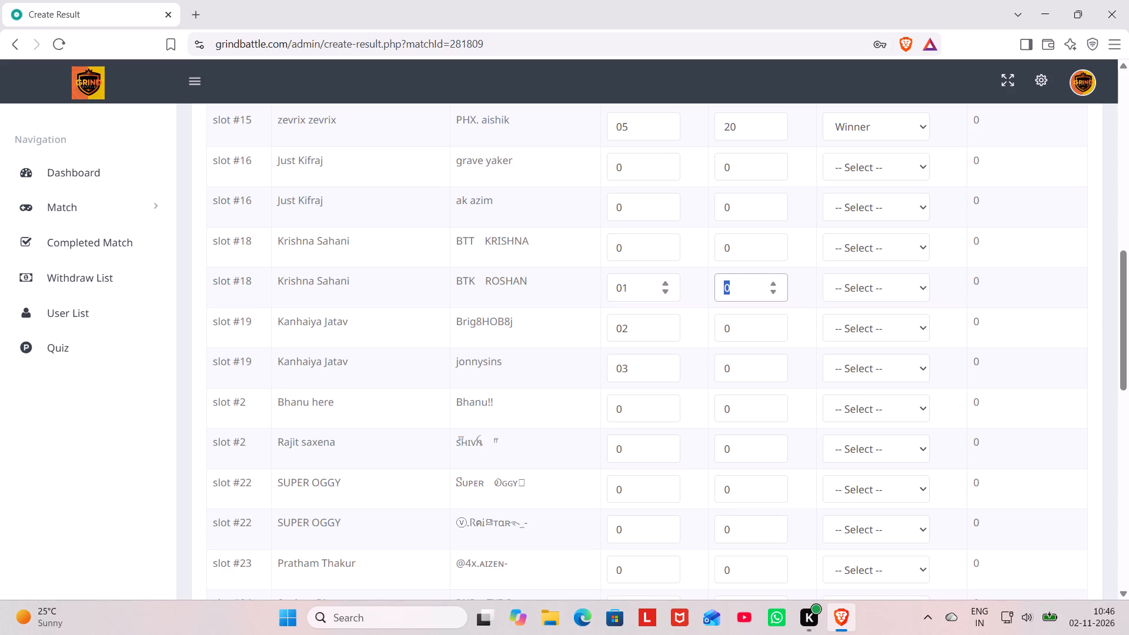
# Submit the winners for Free Fire Max match #281809 with the entered kills, prizes and positions.
pyautogui.scroll(7, 503, 248)
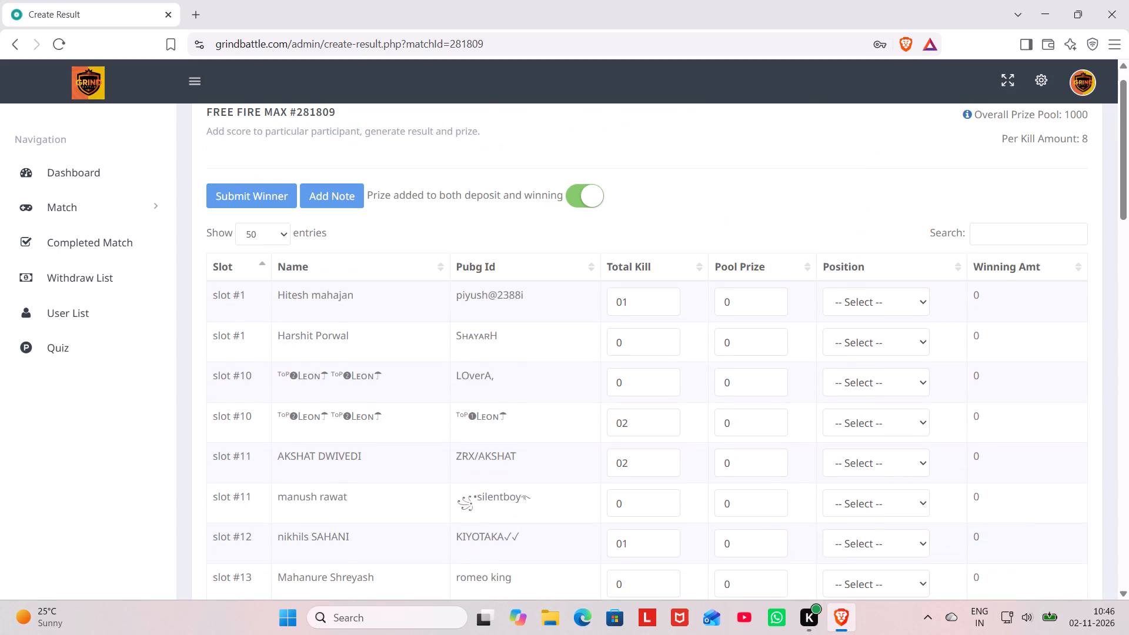
pyautogui.click(662, 179)
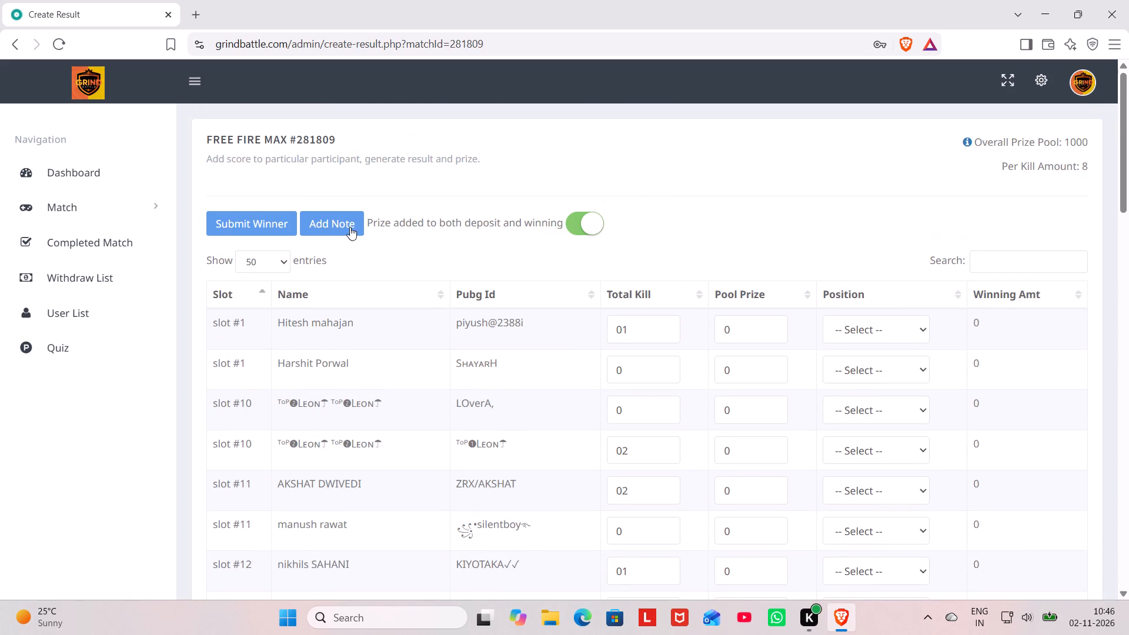
pyautogui.click(276, 225)
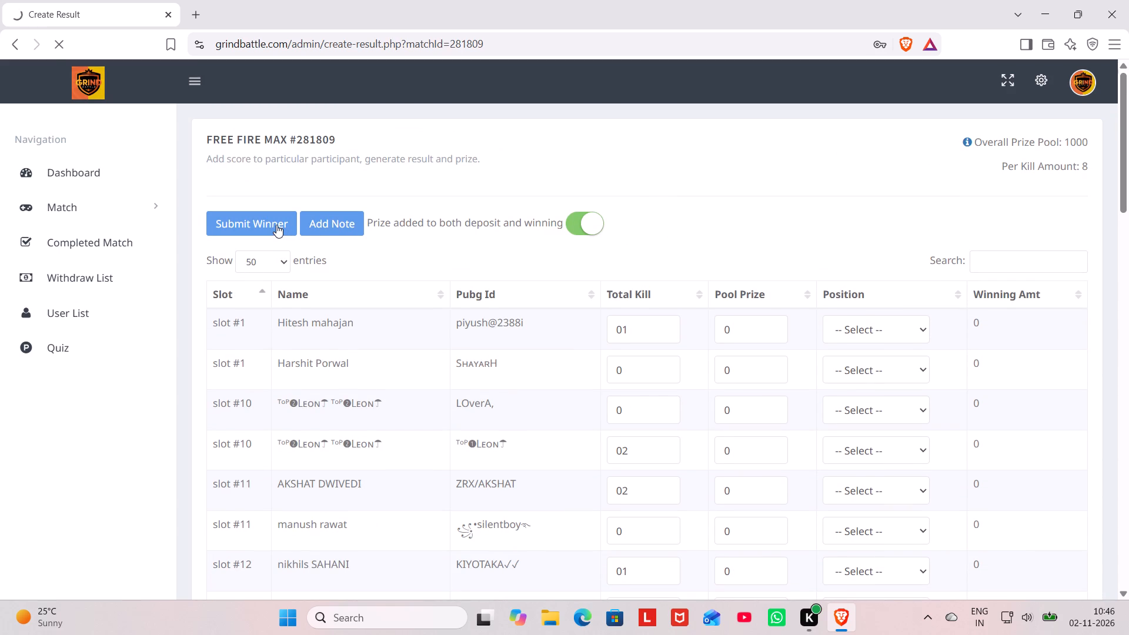